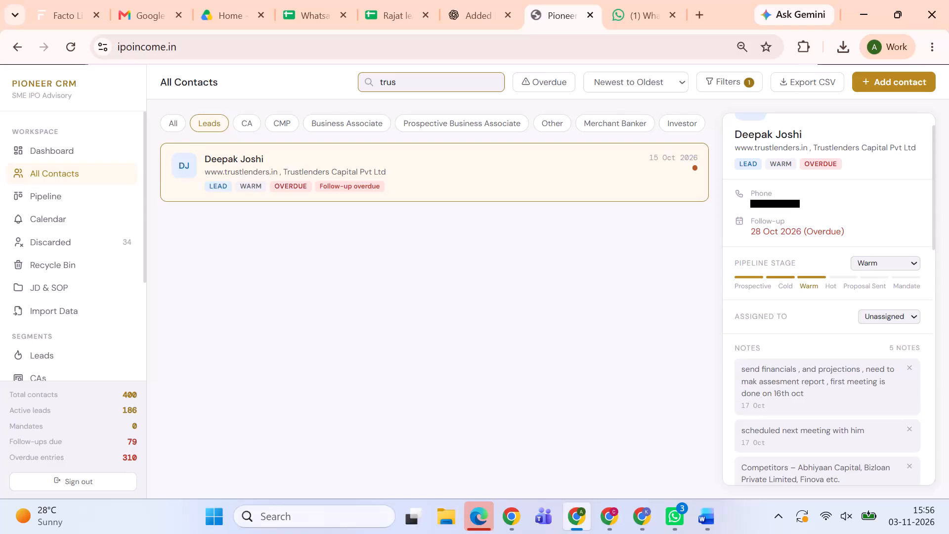
# Clear the search text from the All Contacts search in Pioneer CRM.
pyautogui.press('BackSpace')
pyautogui.press('BackSpace')
pyautogui.press('BackSpace')
pyautogui.press('BackSpace')
pyautogui.press('BackSpace')
pyautogui.press('BackSpace')
pyautogui.press('BackSpace')
pyautogui.press('BackSpace')
pyautogui.press('BackSpace')
# Switch to the Rajat leads status spreadsheet and review the lead statuses from the first rows of Sheet1.
pyautogui.click(423, 0)
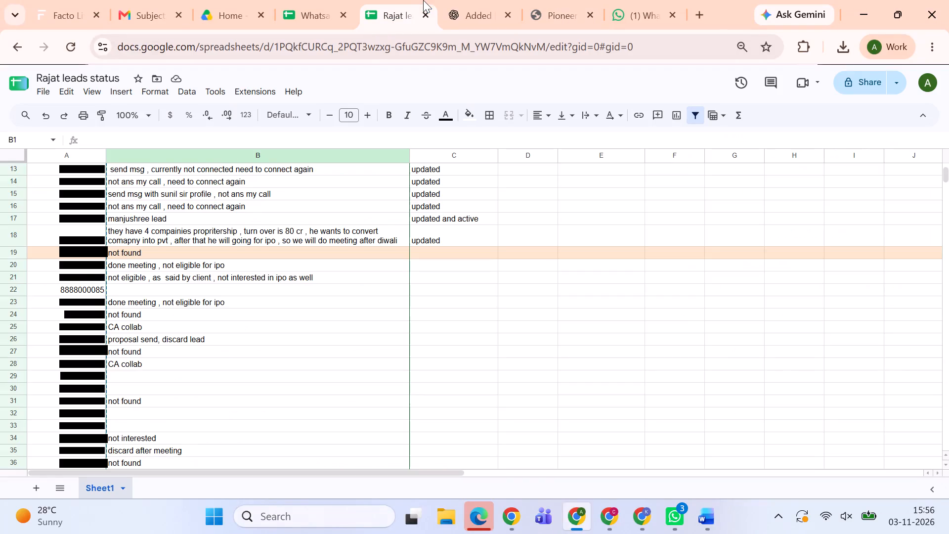
pyautogui.scroll(2, 446, 345)
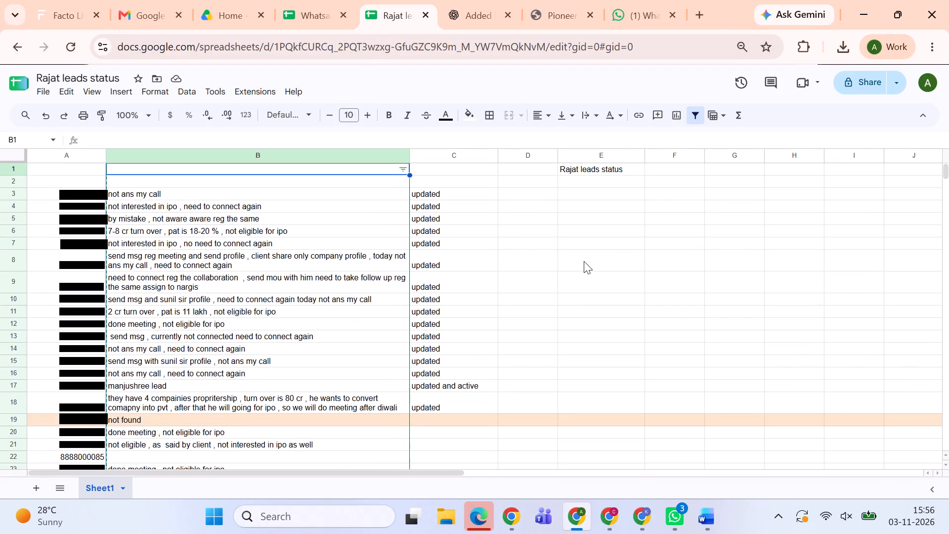
pyautogui.click(699, 260)
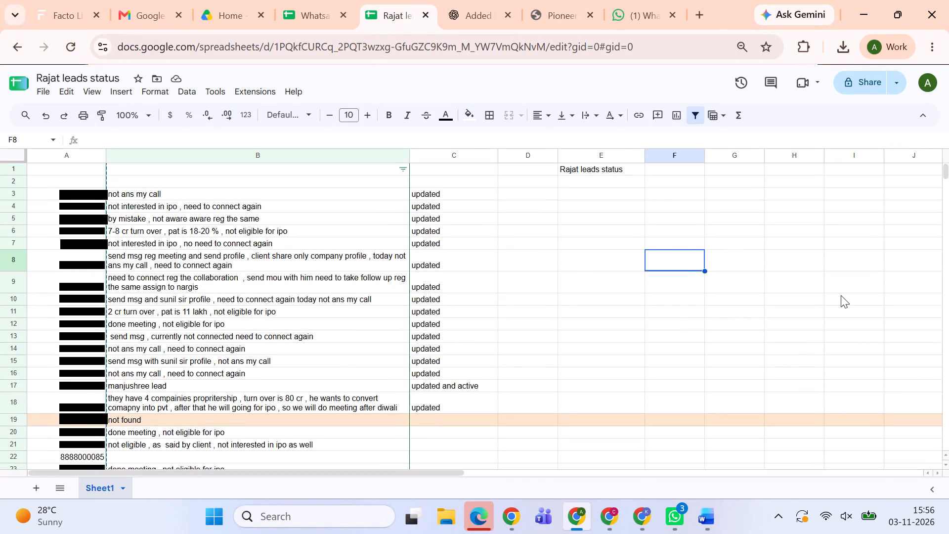
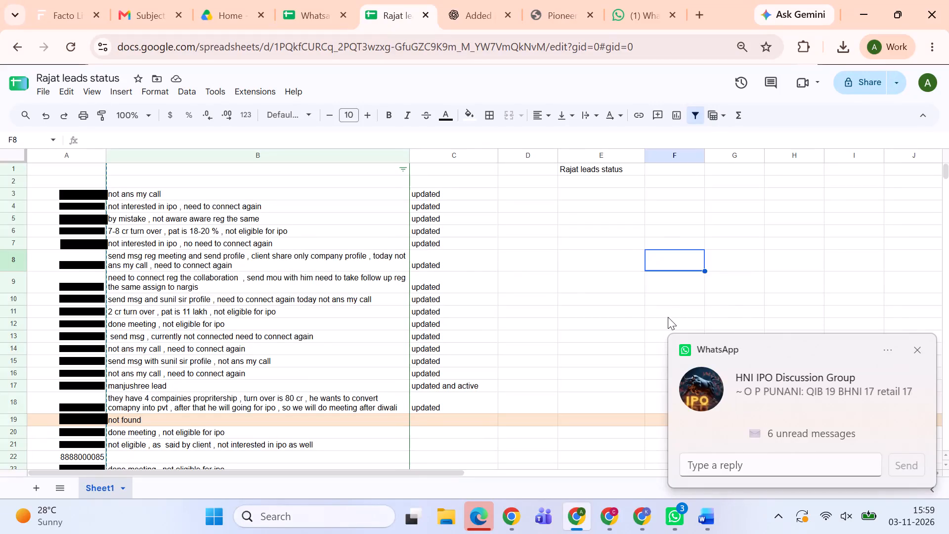
# Review the remaining lead statuses further down Sheet1, from row 22 onward, and return to the first rows.
pyautogui.click(574, 283)
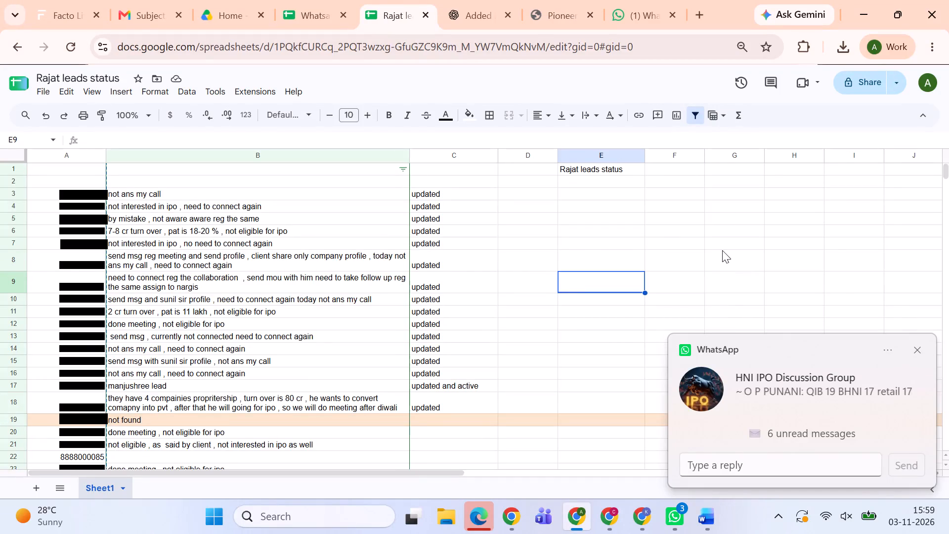
pyautogui.scroll(-2, 722, 250)
pyautogui.scroll(-1, 607, 296)
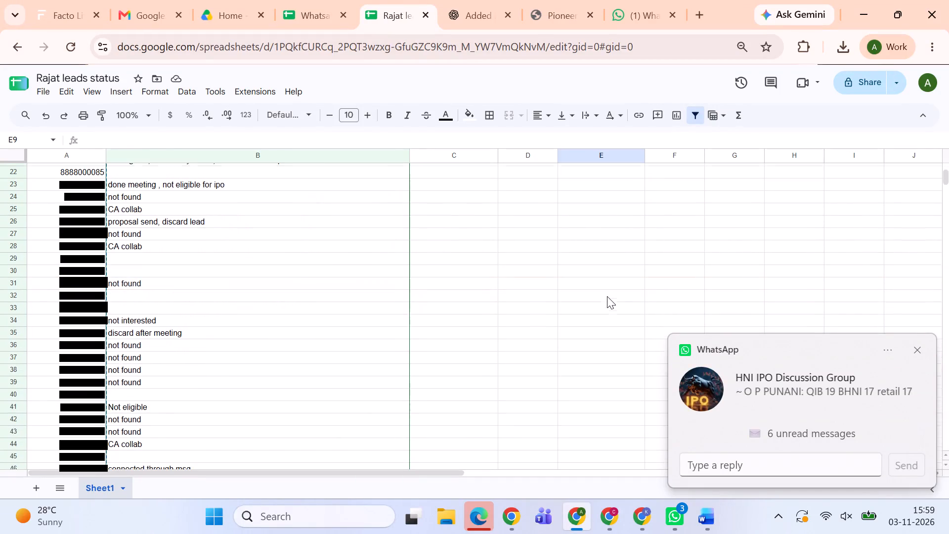
pyautogui.scroll(-1, 560, 383)
pyautogui.scroll(5, 560, 383)
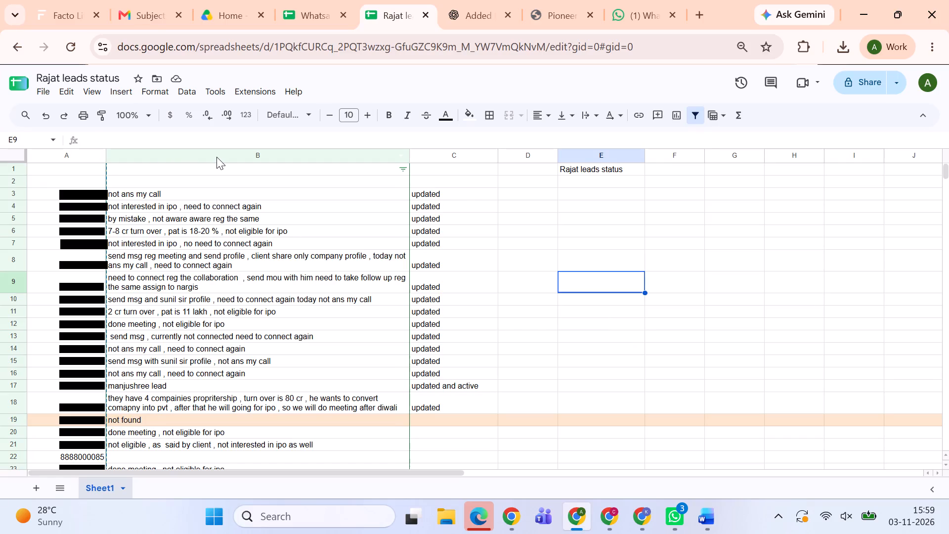
# Insert one blank column to the left of the phone number column A in Sheet1.
pyautogui.click(88, 152)
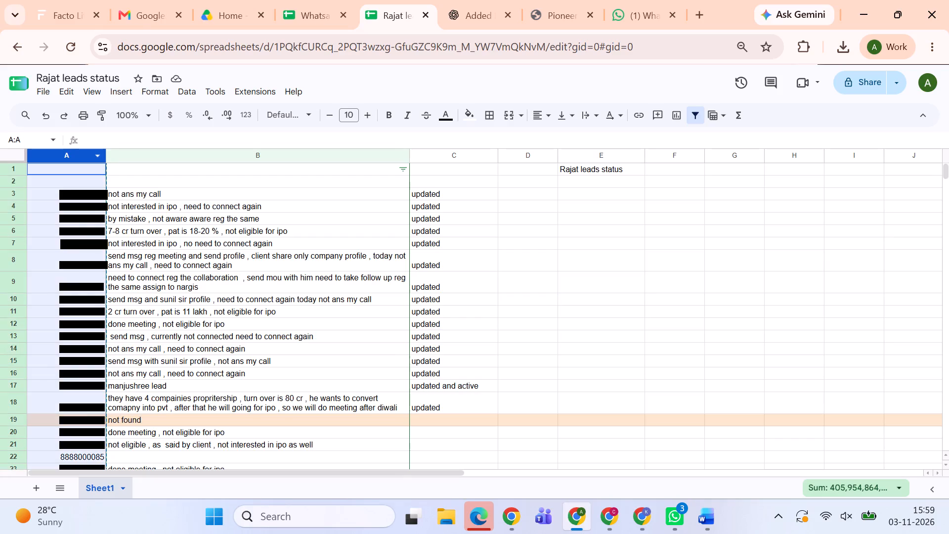
pyautogui.rightClick(88, 152)
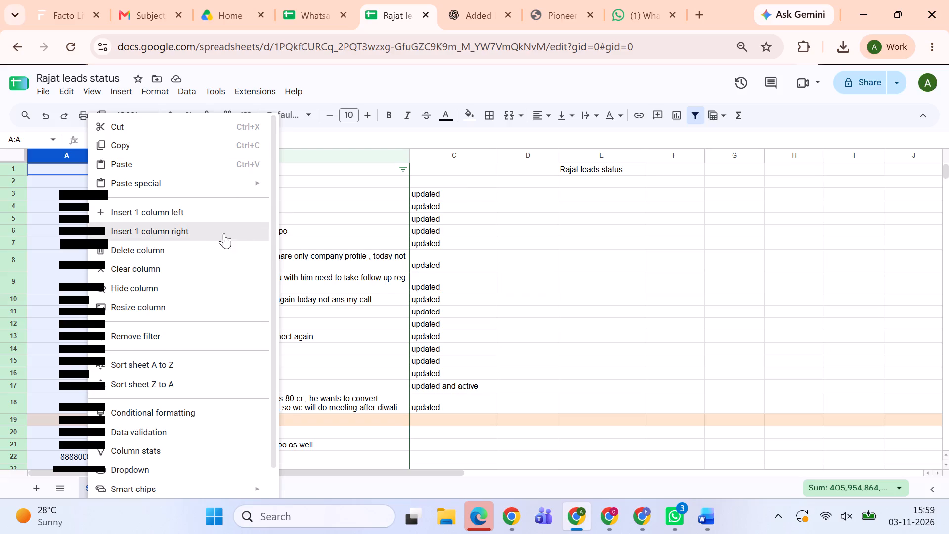
pyautogui.click(212, 212)
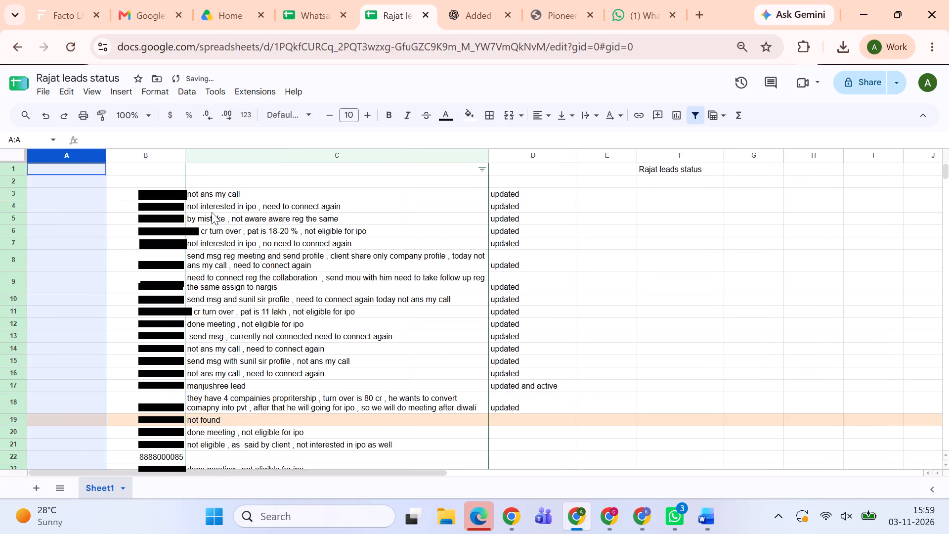
# Number the first five leads in column A of Sheet1, entering 1 to 5 in cells A3 to A7.
pyautogui.click(722, 269)
pyautogui.click(70, 154)
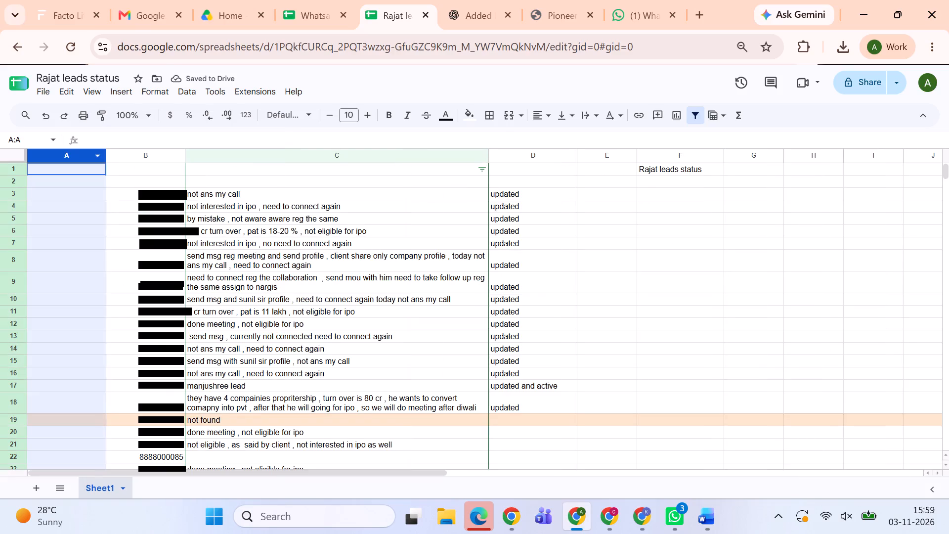
pyautogui.click(643, 232)
pyautogui.click(73, 193)
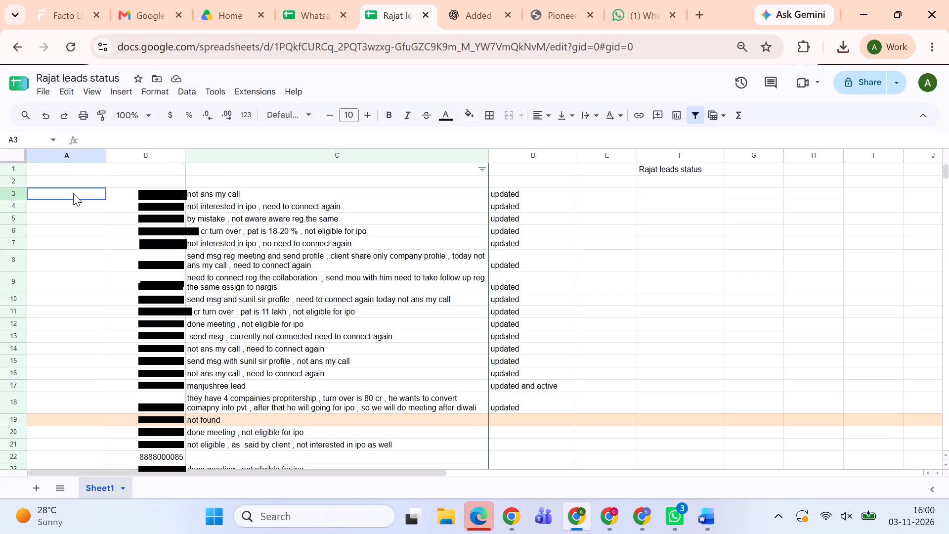
pyautogui.press('1')
pyautogui.press('Down')
pyautogui.press('2')
pyautogui.press('Down')
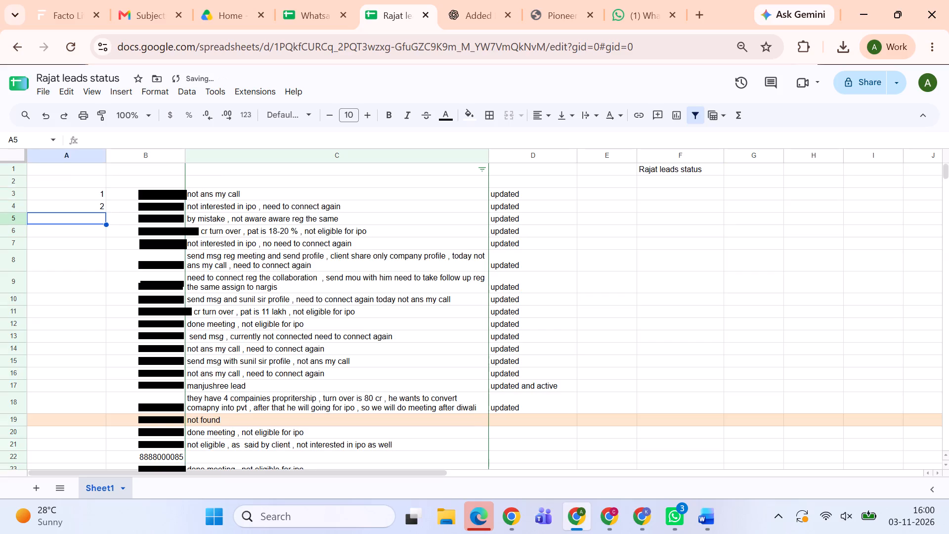
pyautogui.press('3')
pyautogui.press('Down')
pyautogui.press('4')
pyautogui.press('Down')
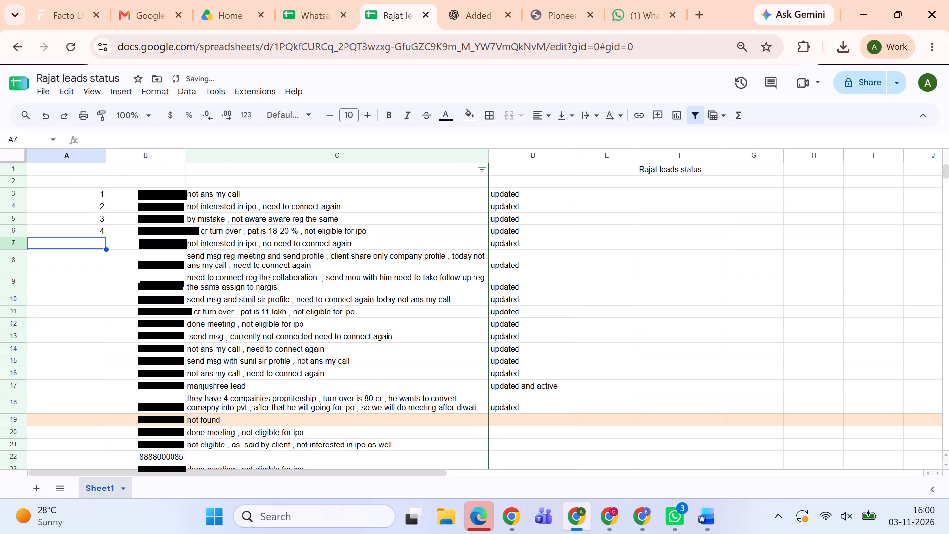
pyautogui.press('5')
pyautogui.press('Down')
# Continue the serial numbers in column A with 6 to 10 in cells A8 to A12.
pyautogui.press('6')
pyautogui.press('Down')
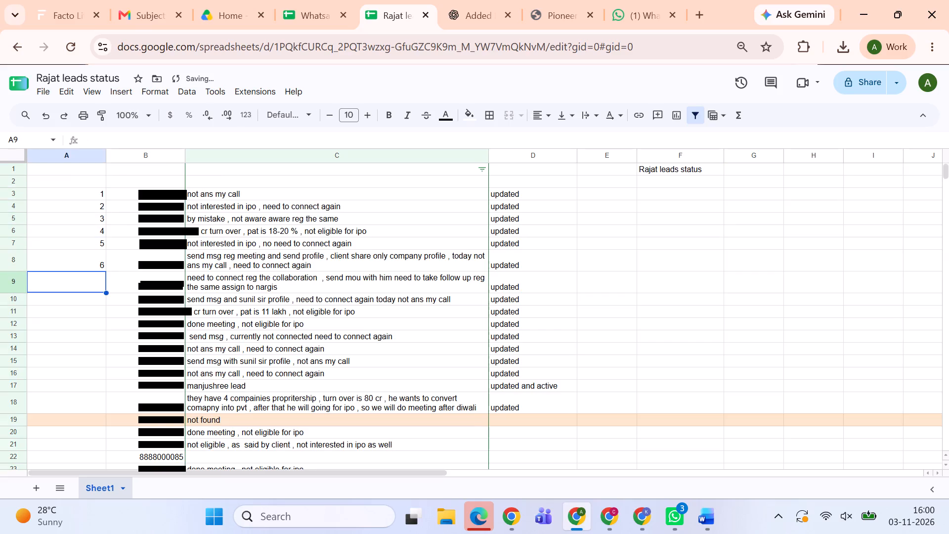
pyautogui.press('7')
pyautogui.press('Down')
pyautogui.press('8')
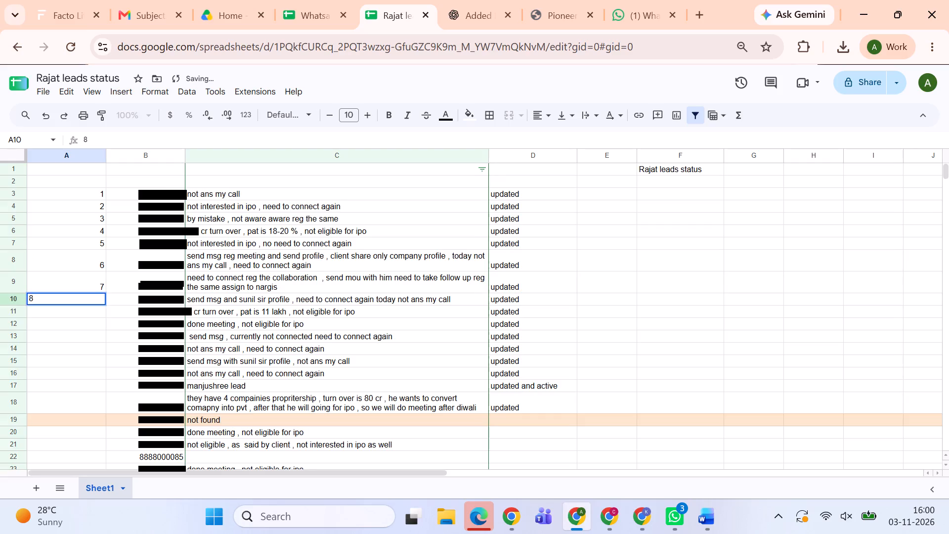
pyautogui.press('Down')
pyautogui.press('9')
pyautogui.press('Down')
pyautogui.write('10')
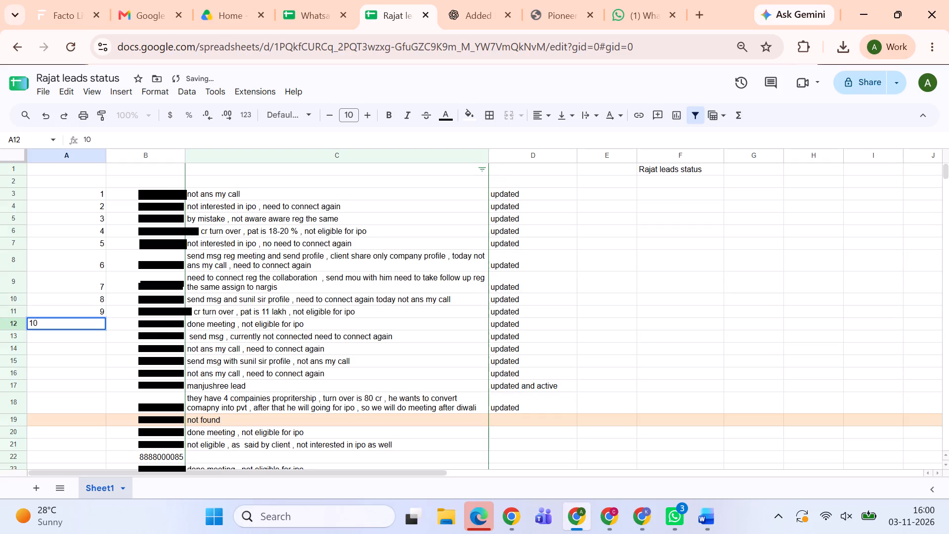
pyautogui.press('Down')
# Continue the serial numbers in column A with 11 to 15 in cells A13 to A17.
pyautogui.write('11')
pyautogui.press('Down')
pyautogui.write('12')
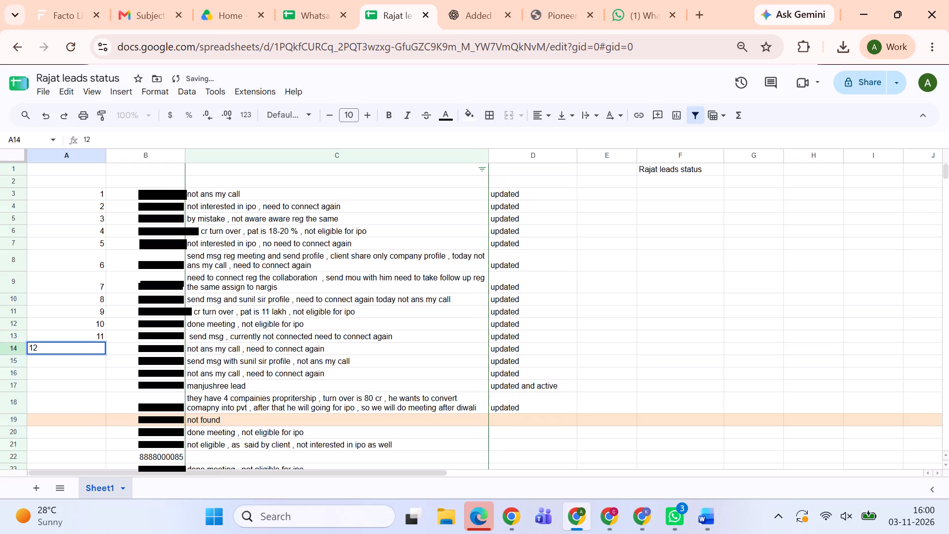
pyautogui.press('Down')
pyautogui.write('13')
pyautogui.press('Down')
pyautogui.write('14')
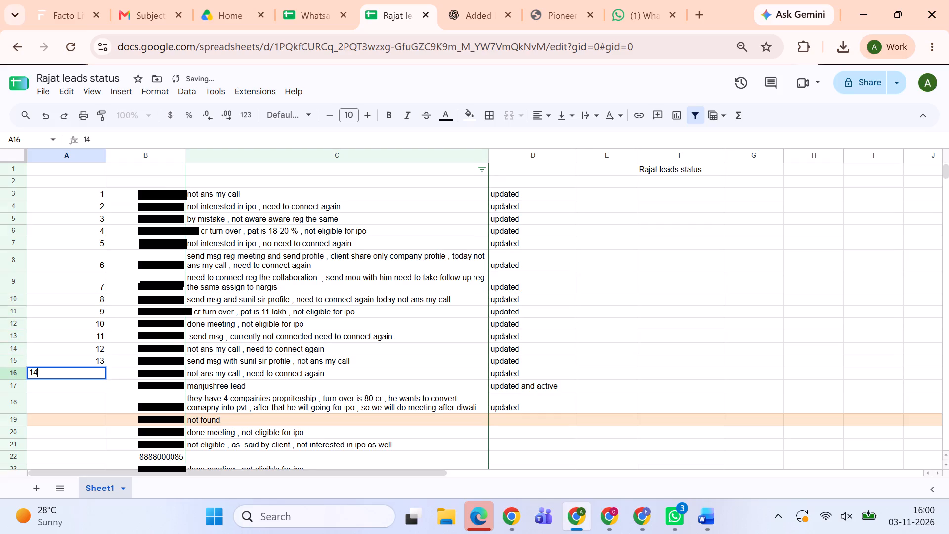
pyautogui.press('Down')
pyautogui.write('15')
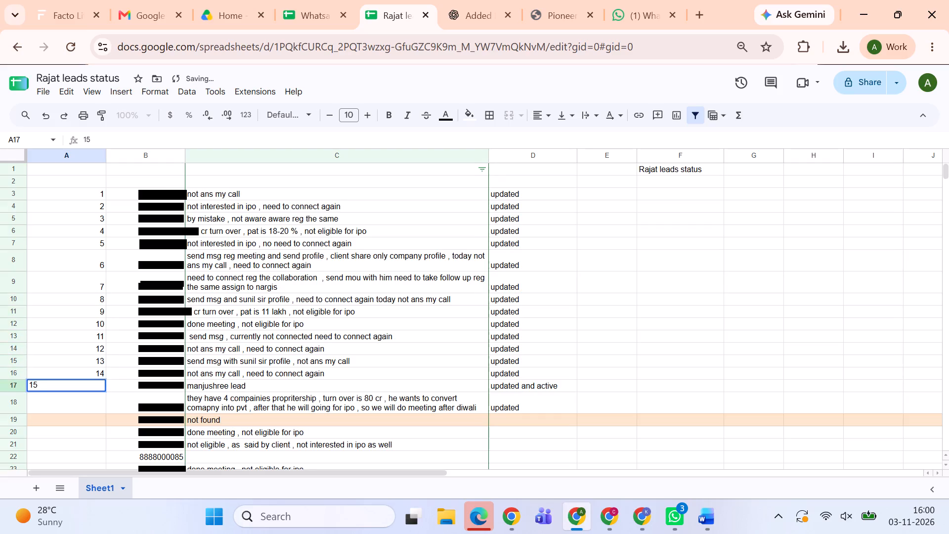
pyautogui.press('Down')
# Enter serial numbers 16 to 18 in cells A18 to A20, making sure the highlighted row 19 holds 17.
pyautogui.write('16')
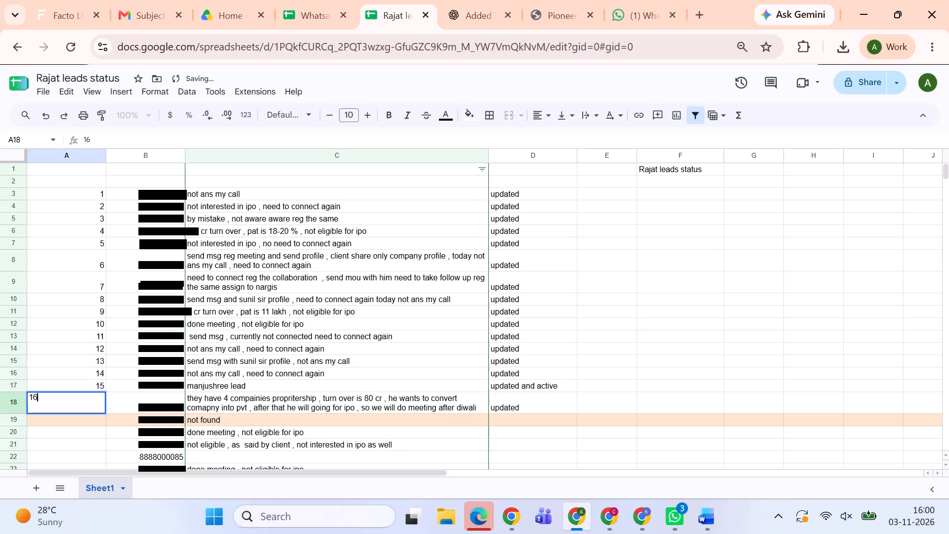
pyautogui.press('Down')
pyautogui.write('17')
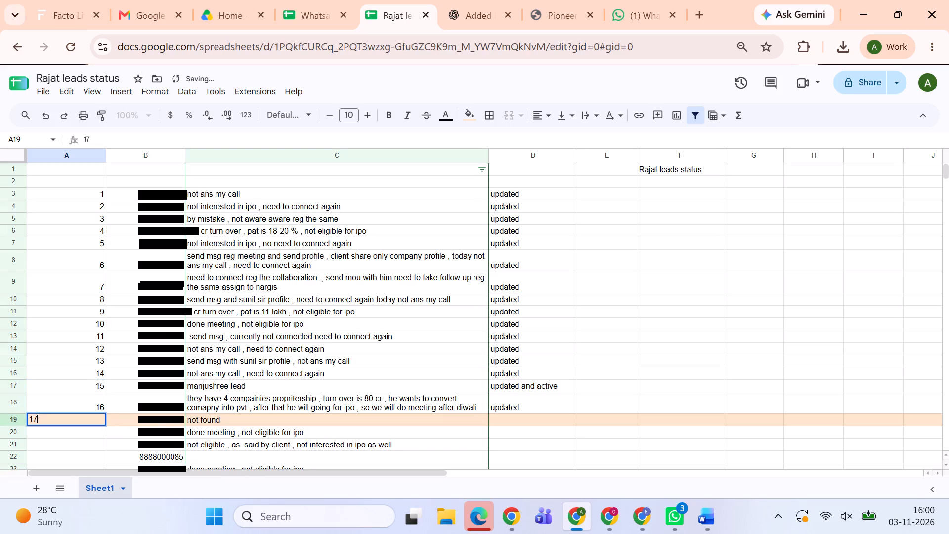
pyautogui.press('Down')
pyautogui.write('18')
pyautogui.press('Up')
pyautogui.write('18')
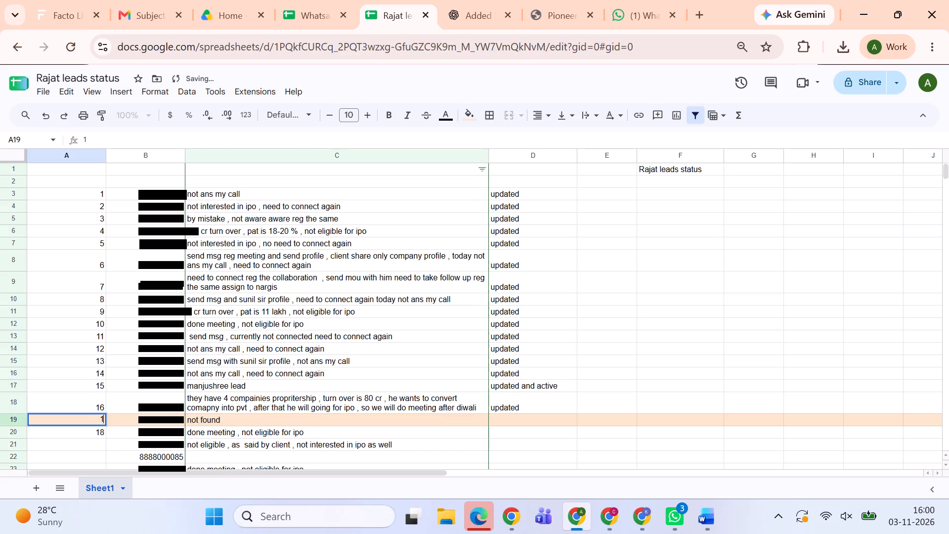
pyautogui.press('BackSpace')
pyautogui.press('BackSpace')
pyautogui.write('17')
pyautogui.press('Down')
pyautogui.press('Down')
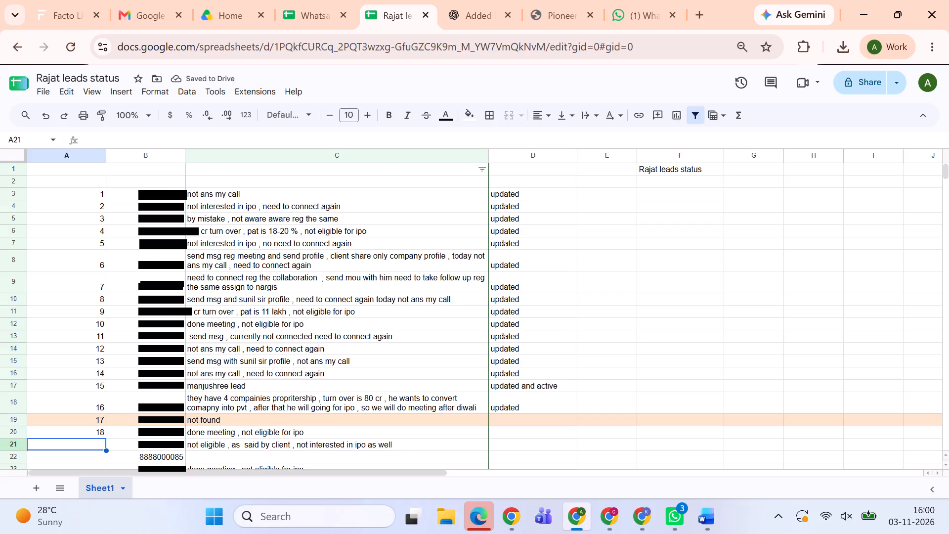
# Continue the serial numbers in column A with 19 to 23 in cells A21 to A25.
pyautogui.scroll(-1, 73, 239)
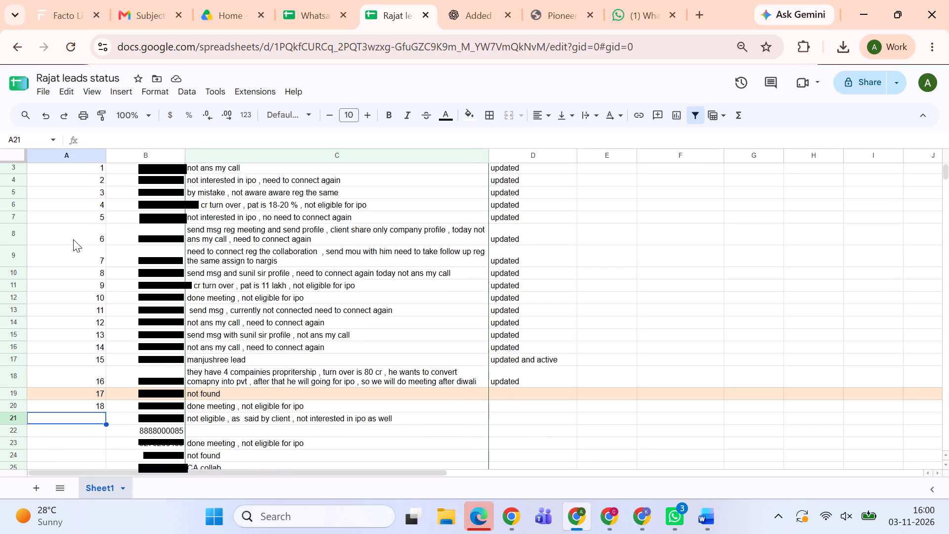
pyautogui.scroll(-1, 73, 305)
pyautogui.write('19')
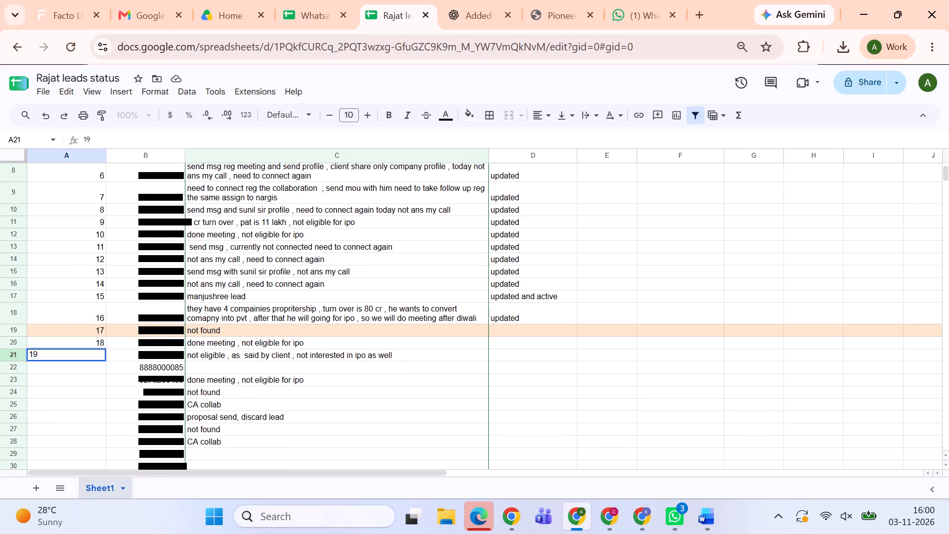
pyautogui.press('Down')
pyautogui.write('20')
pyautogui.press('Down')
pyautogui.write('21')
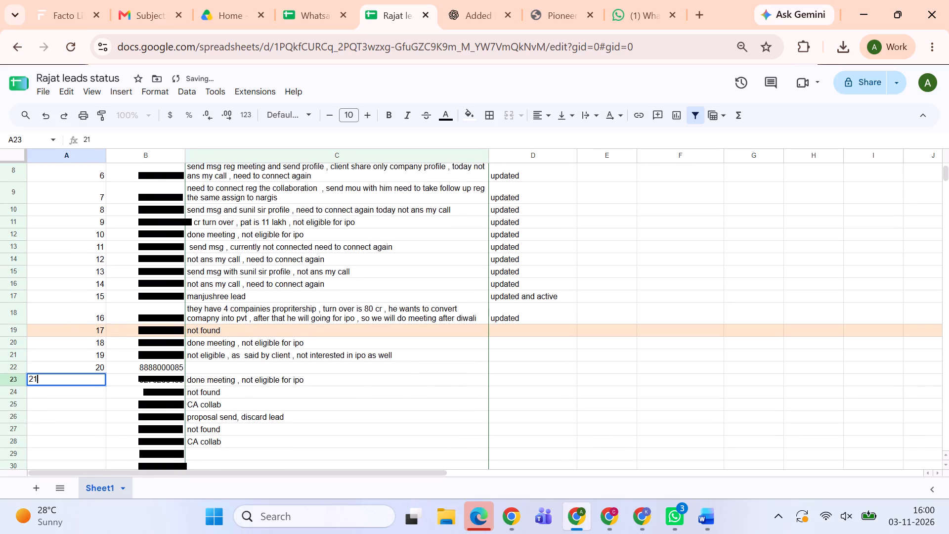
pyautogui.press('Down')
pyautogui.write('22')
pyautogui.press('Down')
pyautogui.write('23')
pyautogui.press('Down')
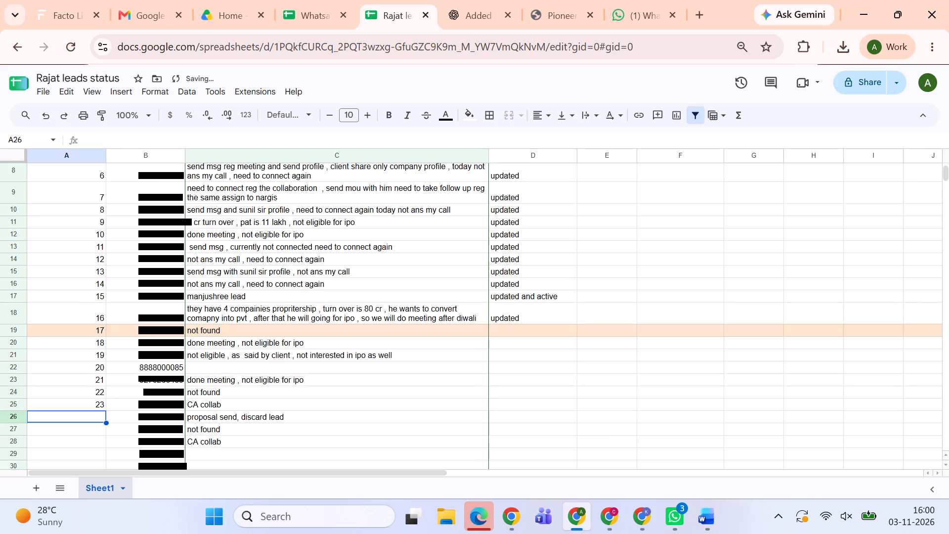
# Continue the serial numbers in column A with 24 to 29 in cells A26 to A31.
pyautogui.write('24')
pyautogui.press('Down')
pyautogui.write('25')
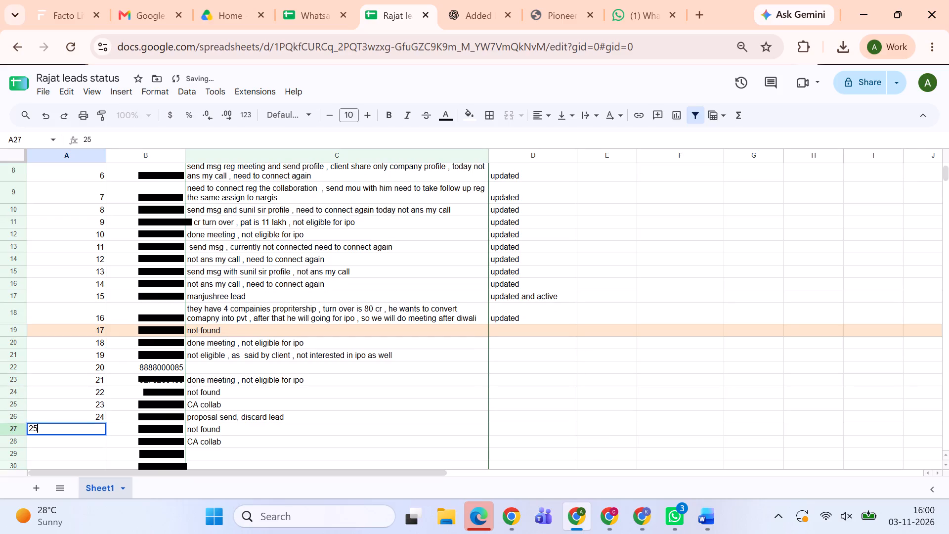
pyautogui.press('Down')
pyautogui.write('26')
pyautogui.press('Down')
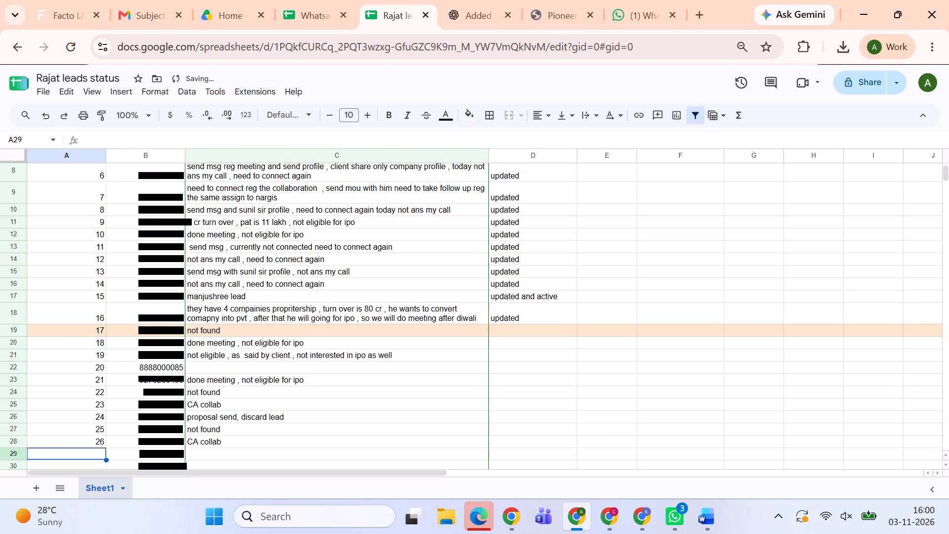
pyautogui.write('27')
pyautogui.press('Down')
pyautogui.write('28')
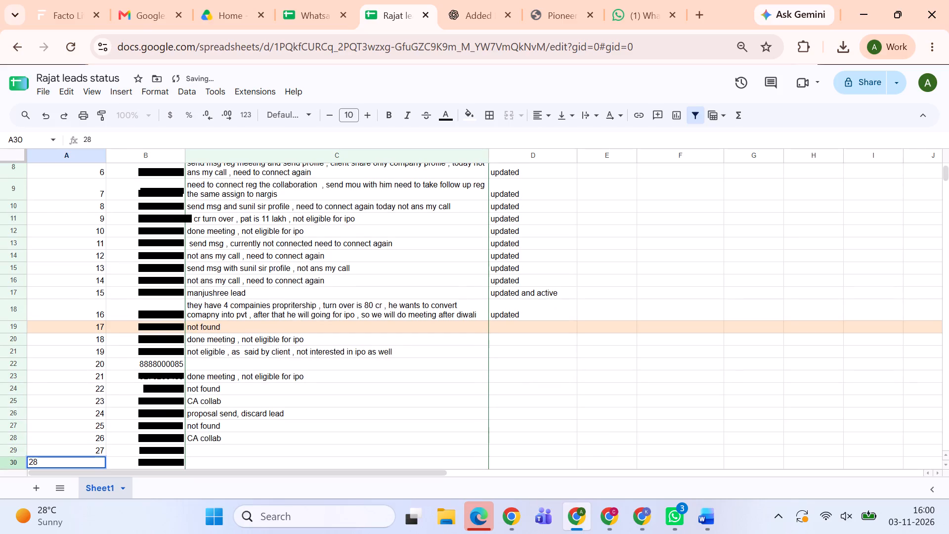
pyautogui.press('Down')
pyautogui.write('29')
pyautogui.press('Down')
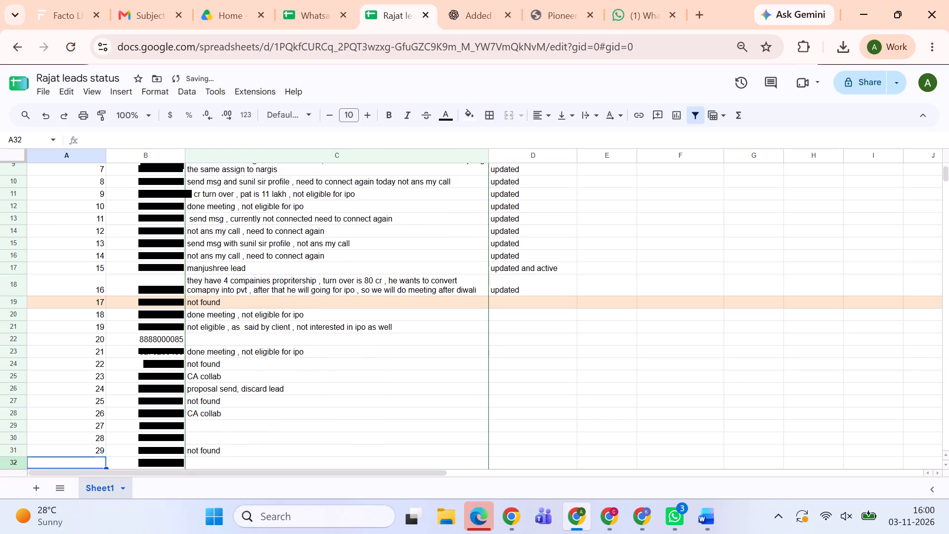
# Continue the serial numbers in column A with 30 to 33 in cells A32 to A35.
pyautogui.write('30')
pyautogui.press('Down')
pyautogui.write('31')
pyautogui.press('Down')
pyautogui.write('32')
pyautogui.press('Down')
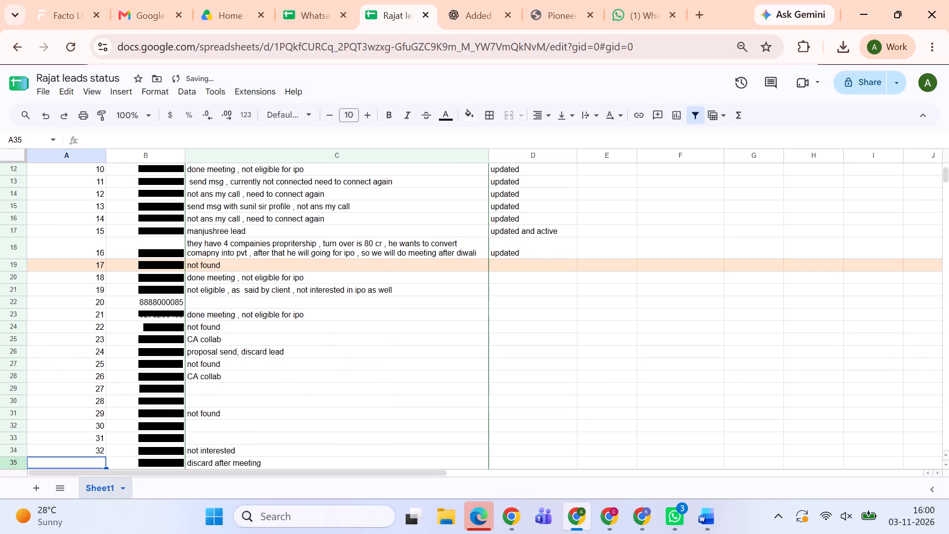
pyautogui.write('33')
pyautogui.press('Up')
pyautogui.press('Down')
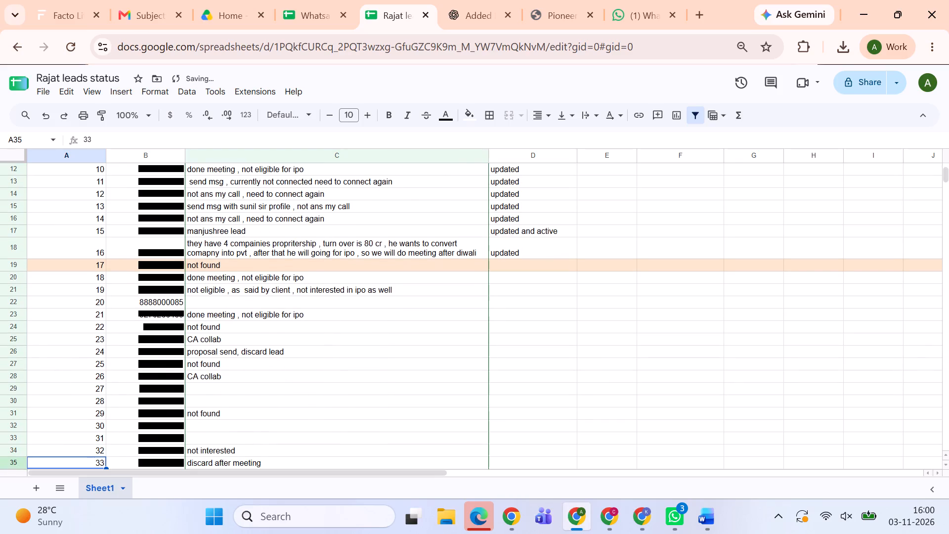
pyautogui.press('Down')
pyautogui.press('Down')
pyautogui.press('Down')
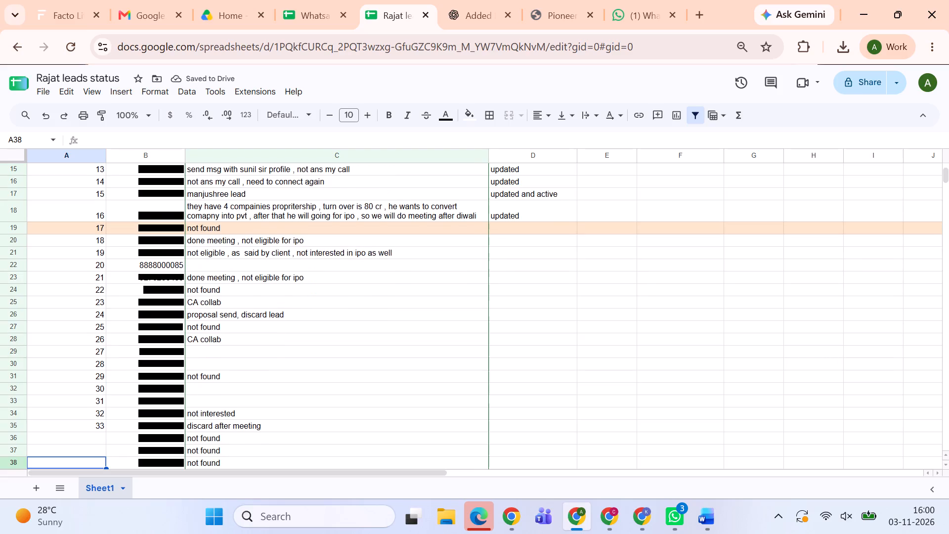
pyautogui.press('Up')
pyautogui.press('Up')
pyautogui.press('Up')
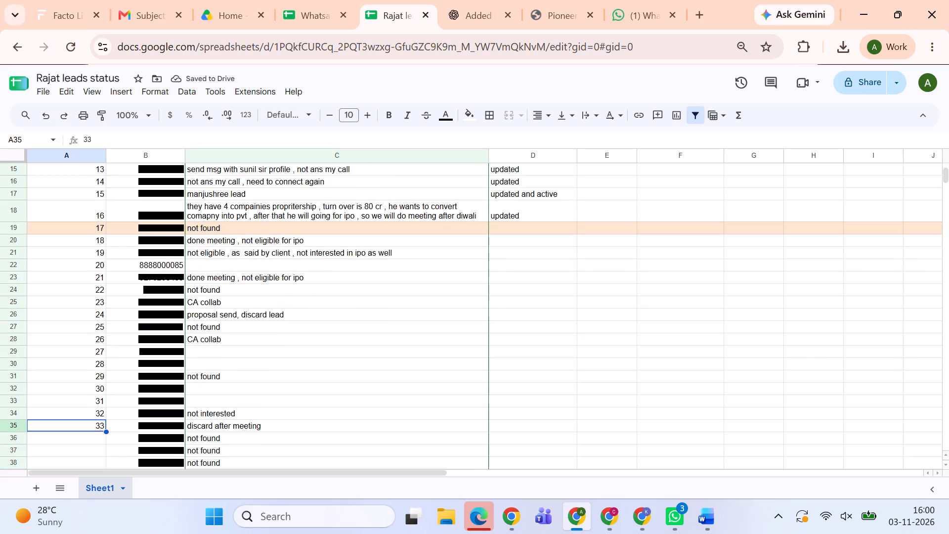
# Continue the serial numbers in column A with 34 to 37 in cells A36 to A39.
pyautogui.press('Down')
pyautogui.write('34')
pyautogui.press('Down')
pyautogui.write('35')
pyautogui.press('Down')
pyautogui.write('36')
pyautogui.press('Down')
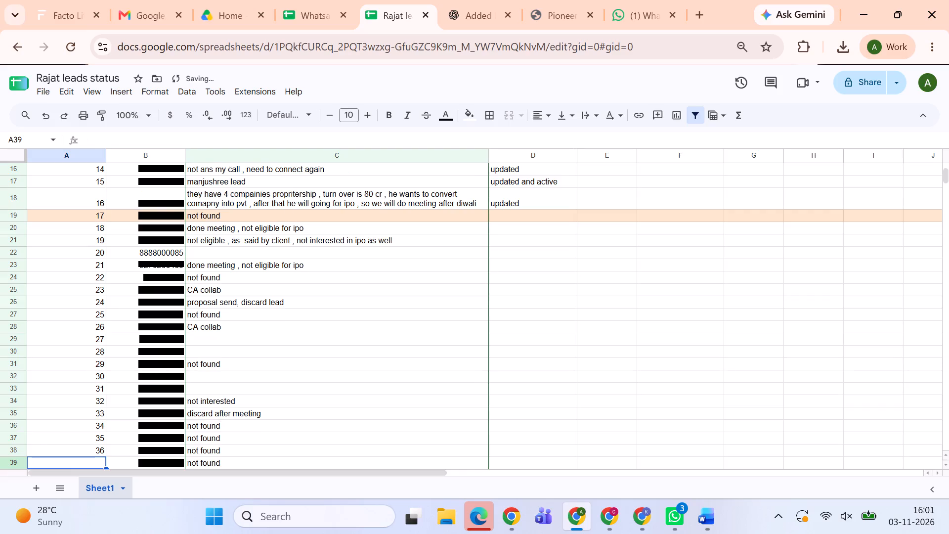
pyautogui.write('37')
pyautogui.press('Down')
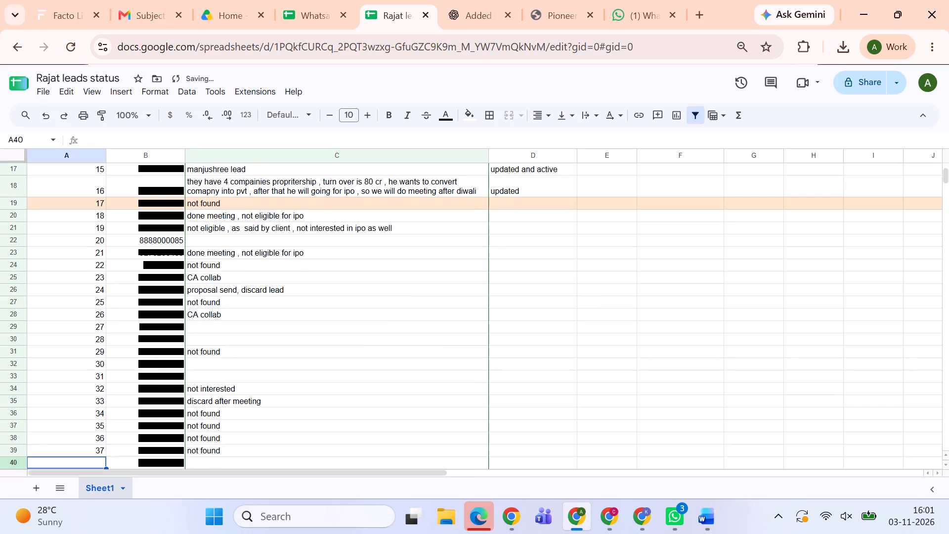
# Continue the serial numbers in column A with 38 to 40 in cells A40 to A42.
pyautogui.write('38')
pyautogui.press('Down')
pyautogui.write('39')
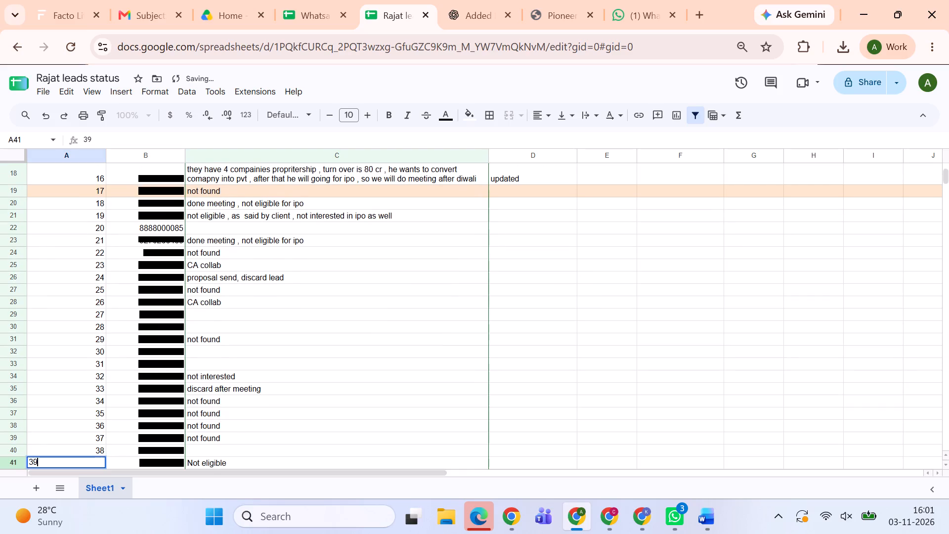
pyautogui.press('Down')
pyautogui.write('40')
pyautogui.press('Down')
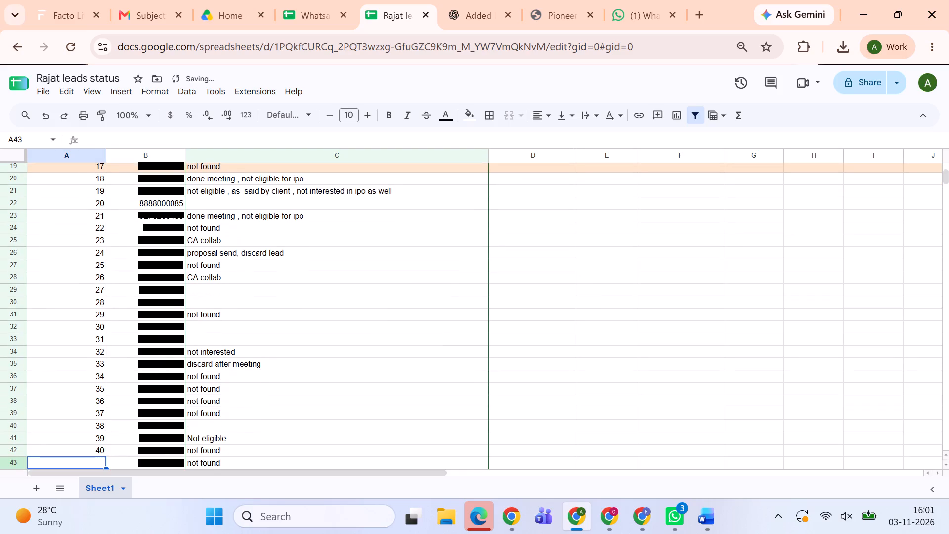
# Continue the serial numbers in column A with 41 to 44 in cells A43 to A46.
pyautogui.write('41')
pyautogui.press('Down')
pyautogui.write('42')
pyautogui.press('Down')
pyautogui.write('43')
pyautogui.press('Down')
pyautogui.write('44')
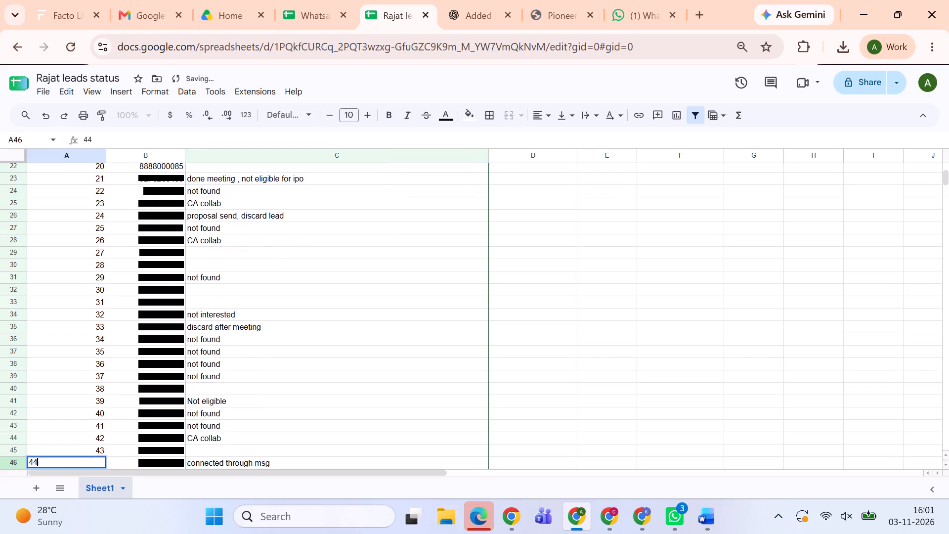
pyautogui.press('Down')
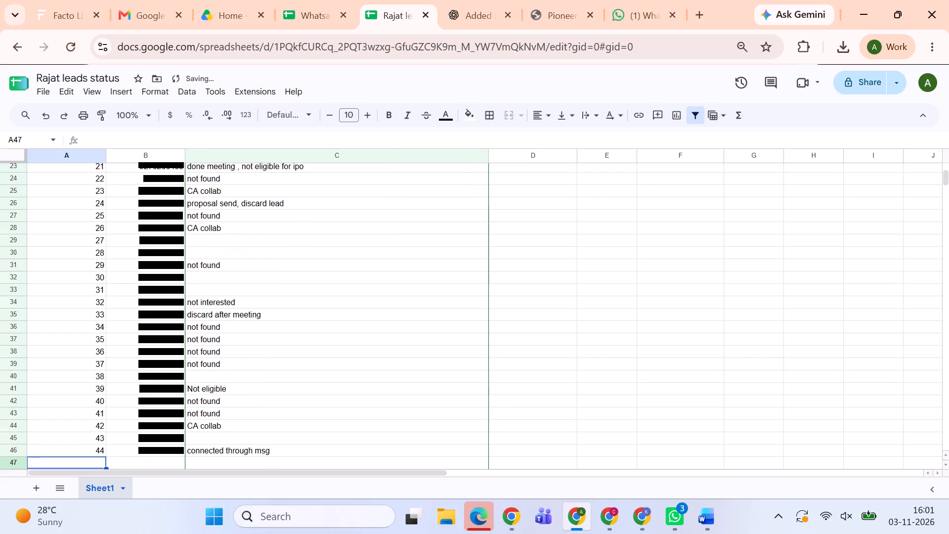
# Review the numbered leads through the last filled row, checking the status remarks in column C and the update entries in column D.
pyautogui.moveTo(488, 328); pyautogui.dragTo(719, 339)
pyautogui.scroll(-1, 719, 339)
pyautogui.click(765, 369)
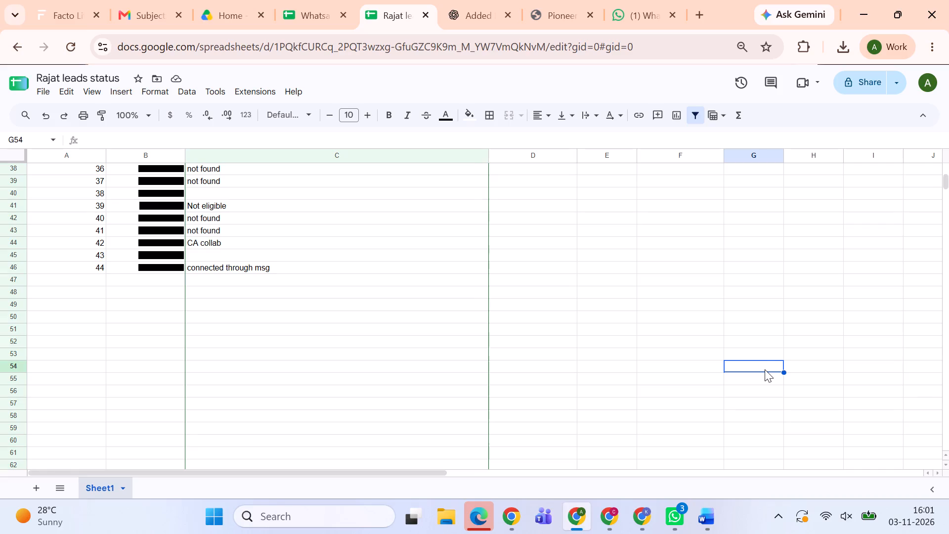
pyautogui.click(721, 334)
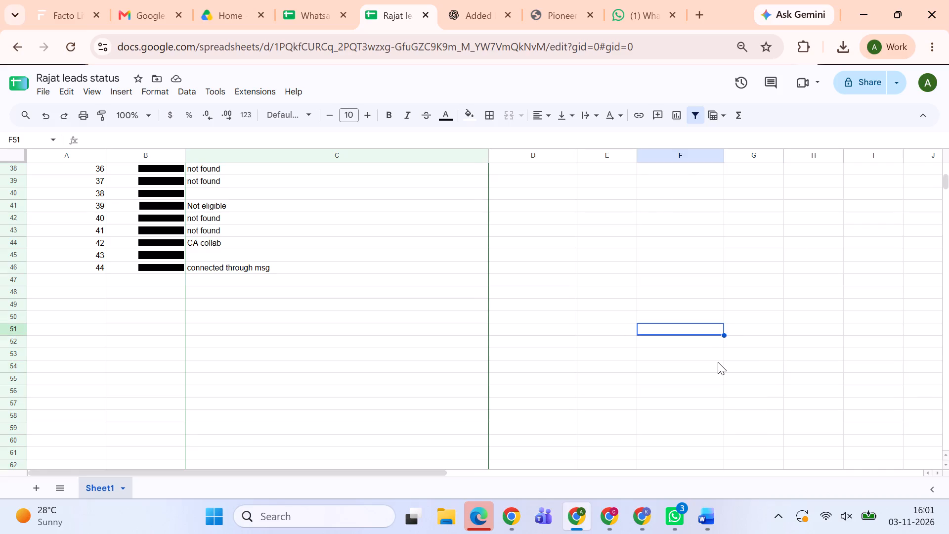
pyautogui.scroll(5, 555, 281)
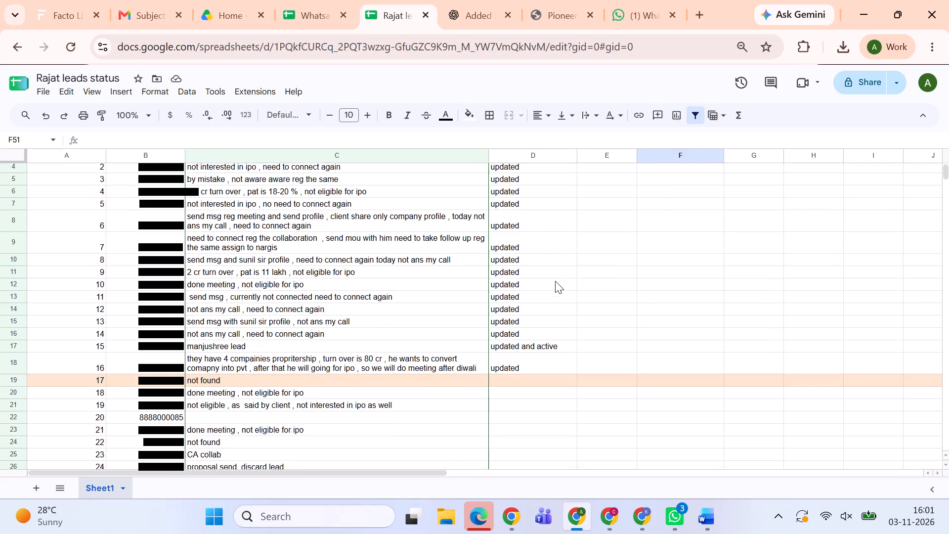
pyautogui.scroll(1, 555, 281)
pyautogui.scroll(-2, 710, 327)
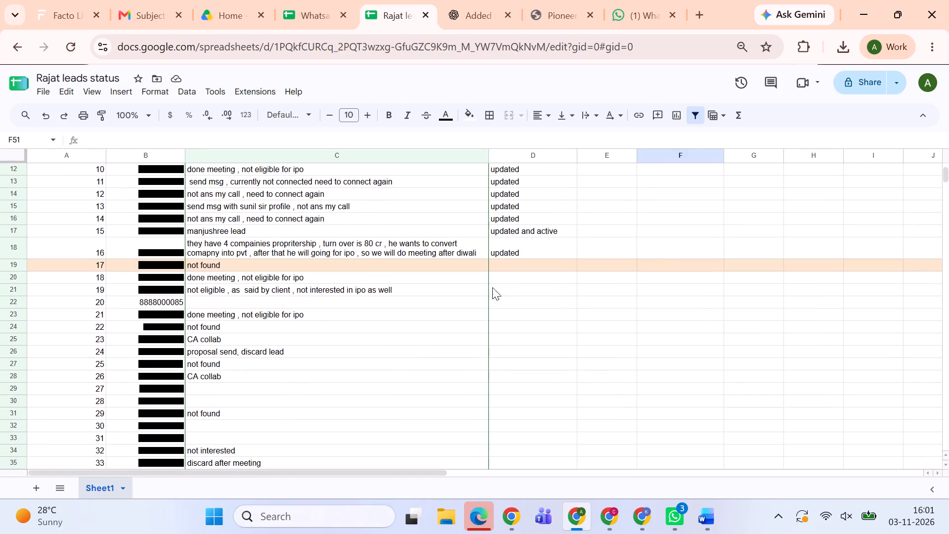
pyautogui.scroll(-2, 684, 332)
pyautogui.hscroll(-1, 684, 332)
pyautogui.hscroll(5, 813, 394)
pyautogui.scroll(1, 593, 325)
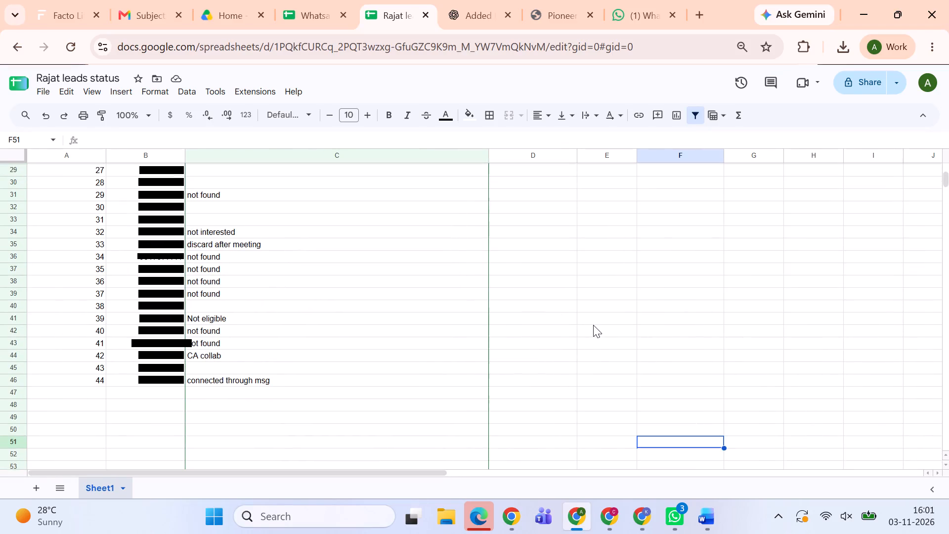
pyautogui.scroll(4, 593, 325)
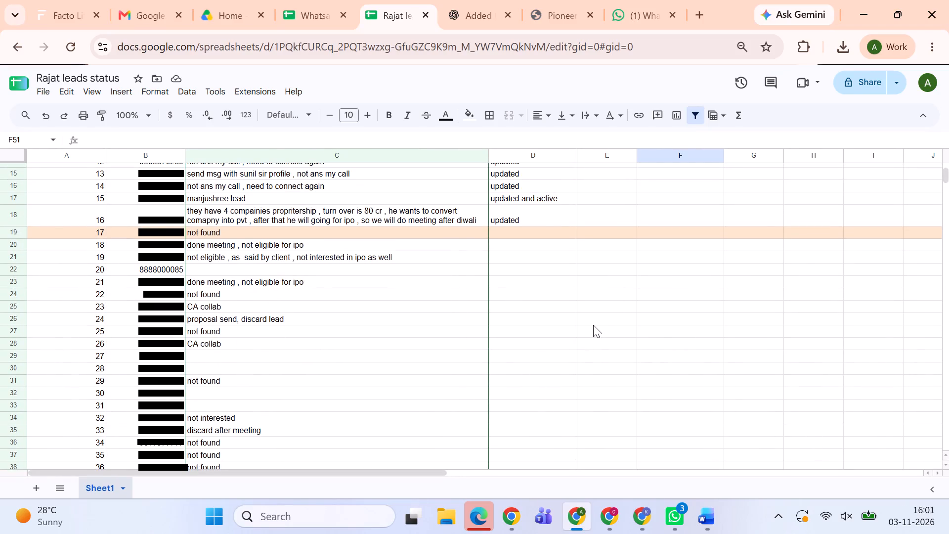
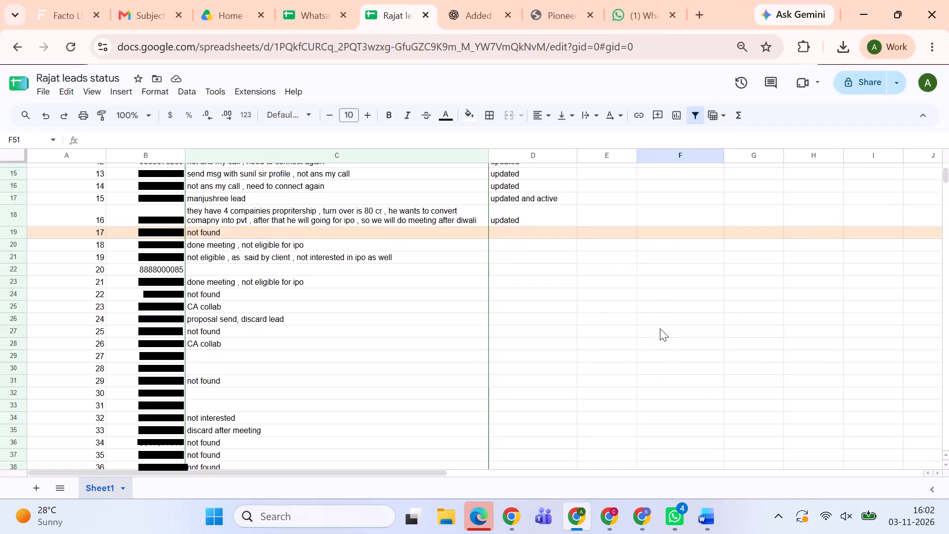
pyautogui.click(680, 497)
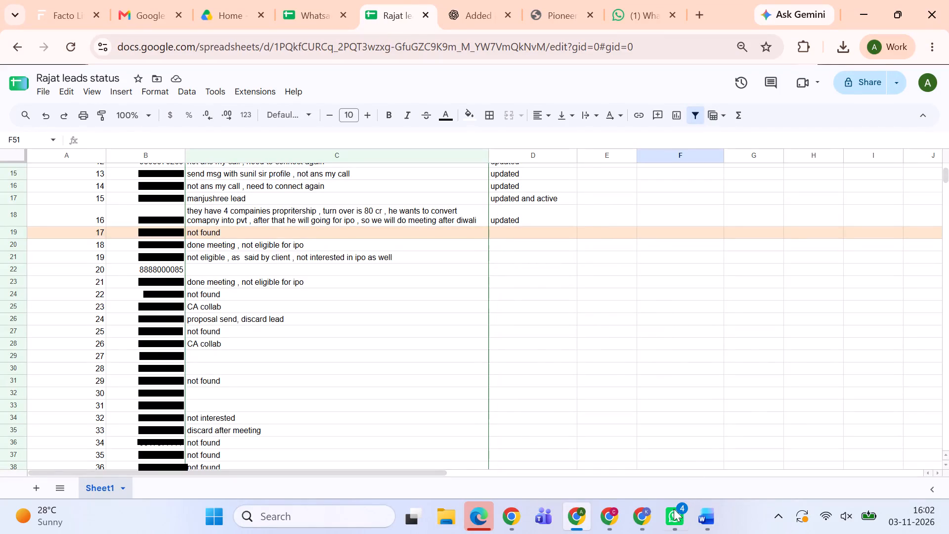
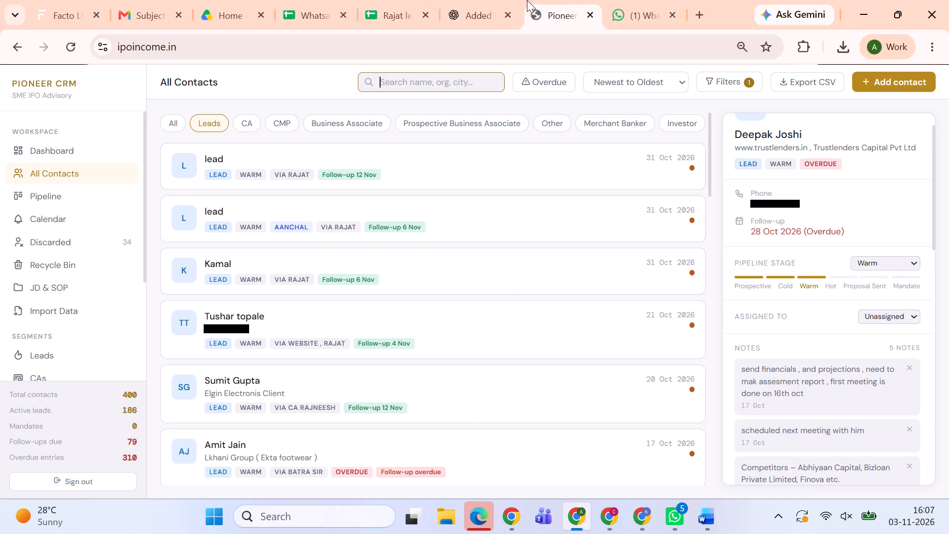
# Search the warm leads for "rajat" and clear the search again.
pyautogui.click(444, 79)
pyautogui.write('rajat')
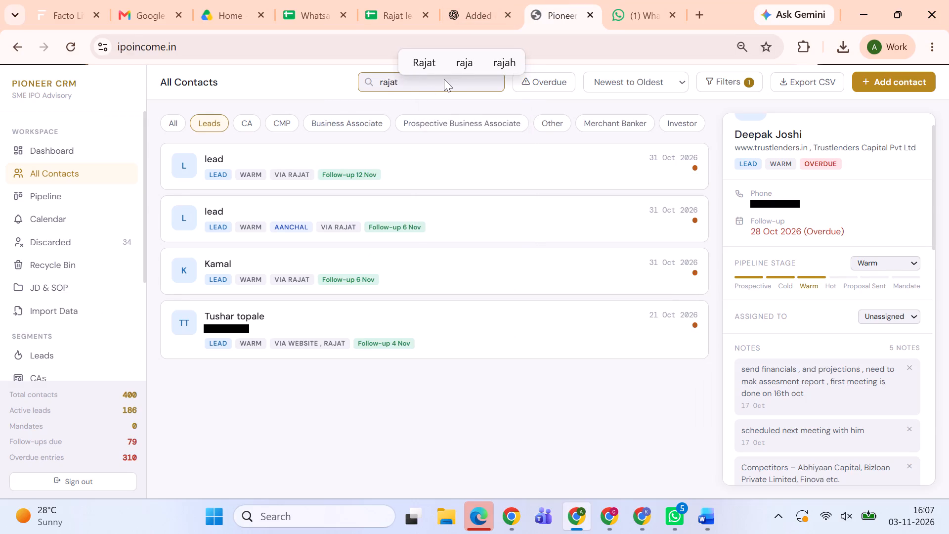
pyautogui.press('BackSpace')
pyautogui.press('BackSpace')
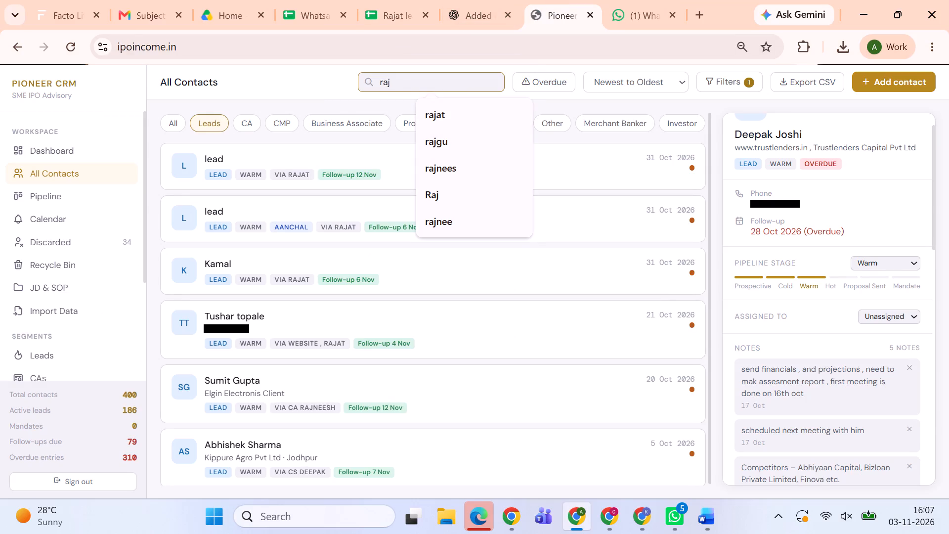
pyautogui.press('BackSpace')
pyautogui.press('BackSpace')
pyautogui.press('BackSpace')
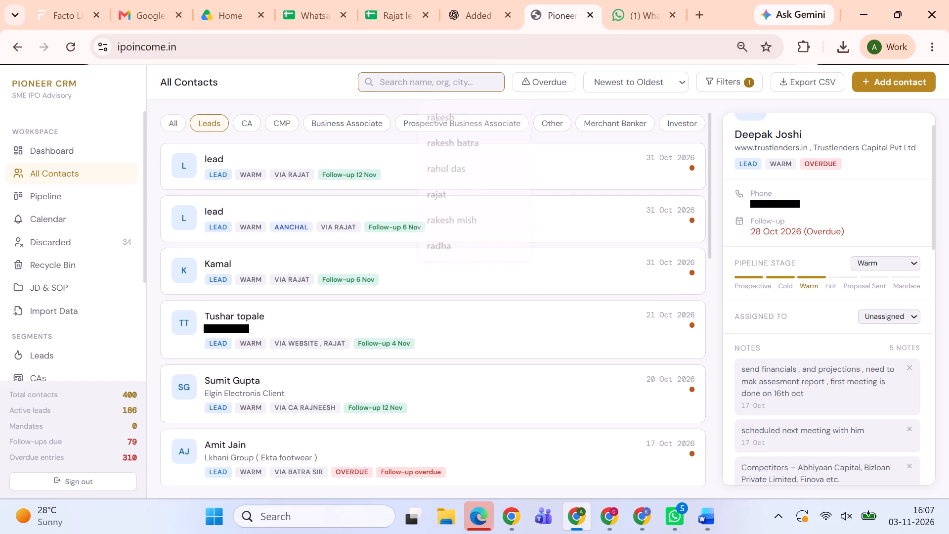
# Show contacts of all categories and set the stage filter to Any stage.
pyautogui.click(172, 123)
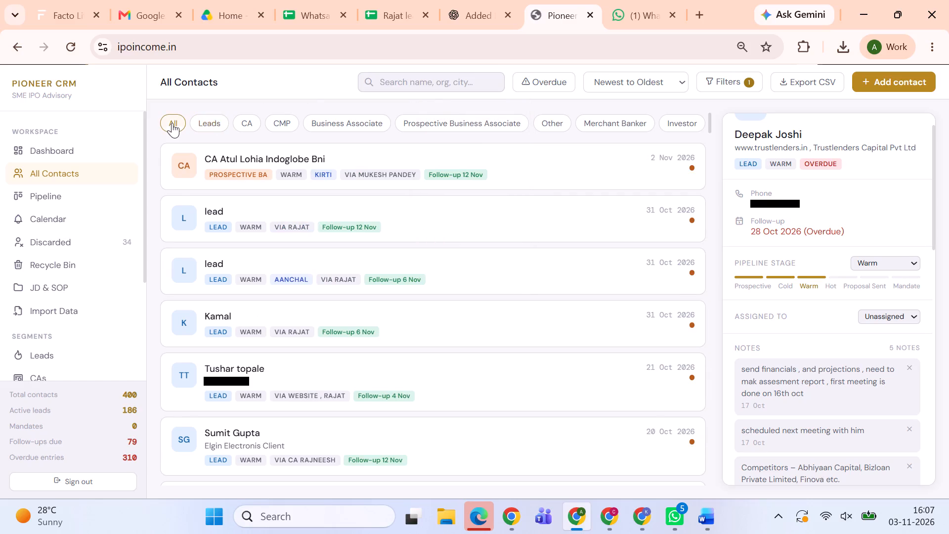
pyautogui.click(706, 76)
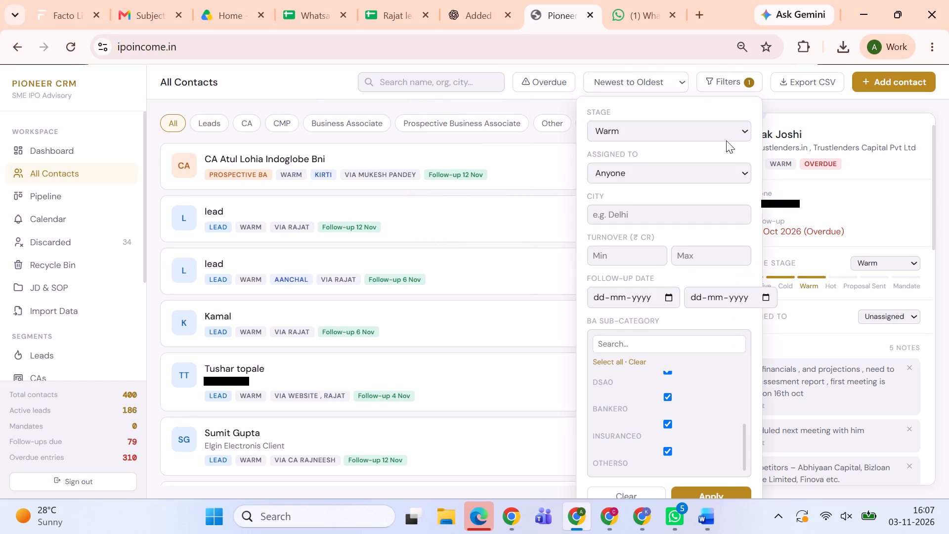
pyautogui.click(727, 128)
pyautogui.click(657, 150)
pyautogui.scroll(-4, 646, 328)
pyautogui.click(734, 490)
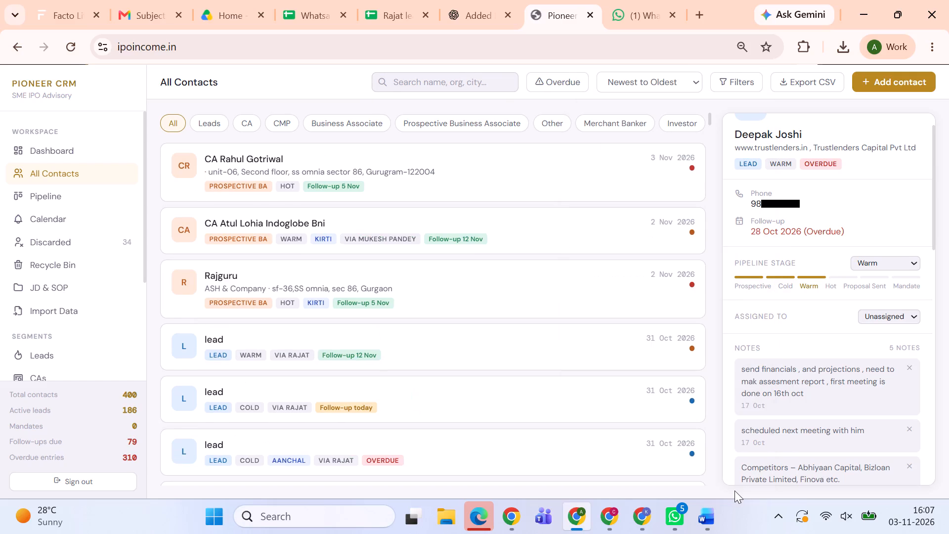
# Search all contacts for "rajat" and skim through the resulting list.
pyautogui.write('rajat')
pyautogui.click(474, 86)
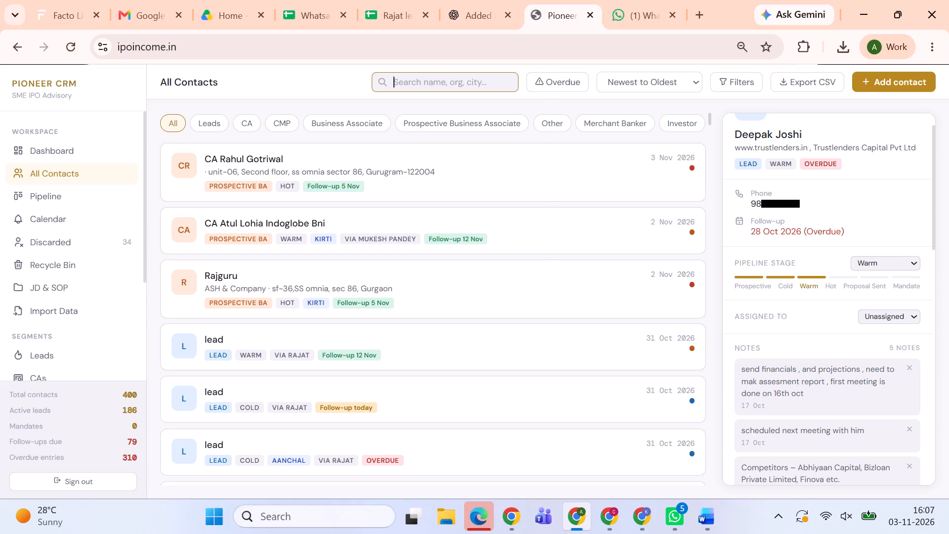
pyautogui.write('rajat')
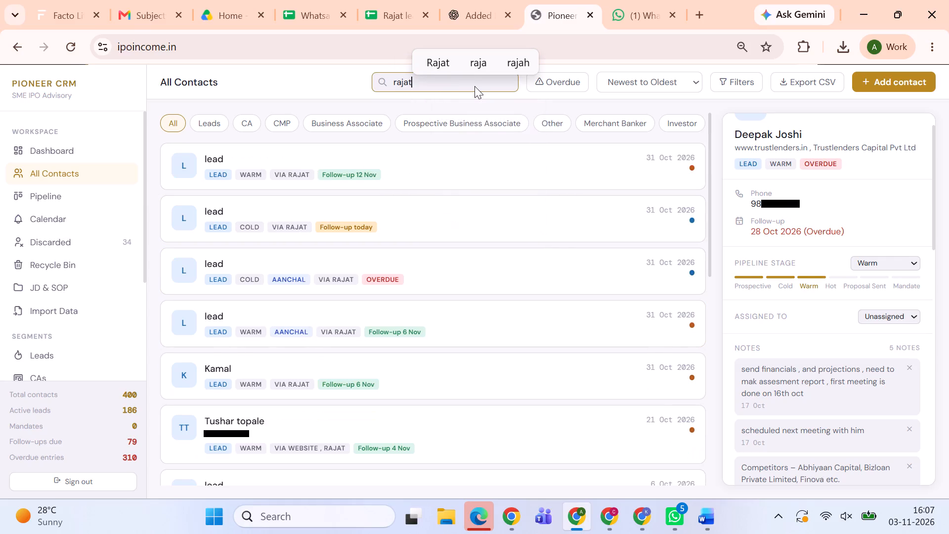
pyautogui.scroll(-3, 493, 274)
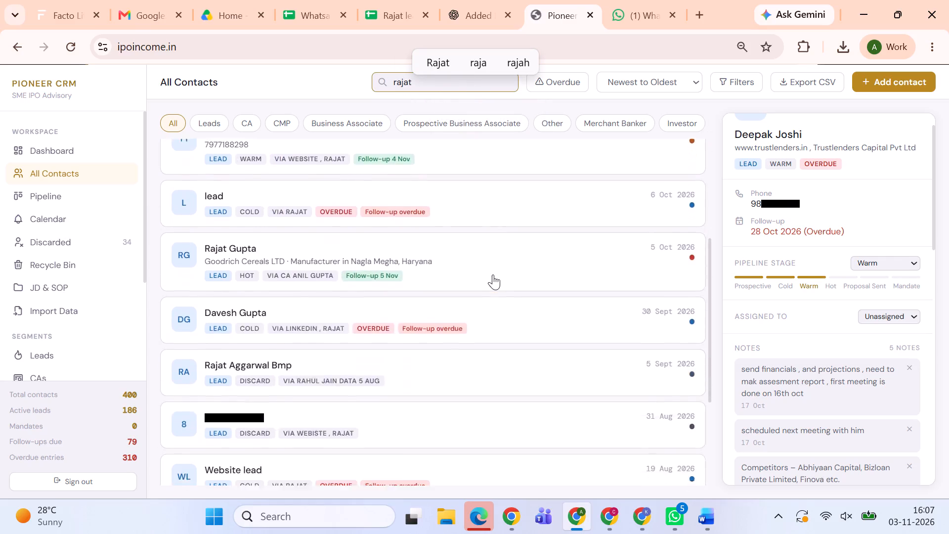
pyautogui.scroll(-5, 493, 274)
pyautogui.scroll(6, 463, 274)
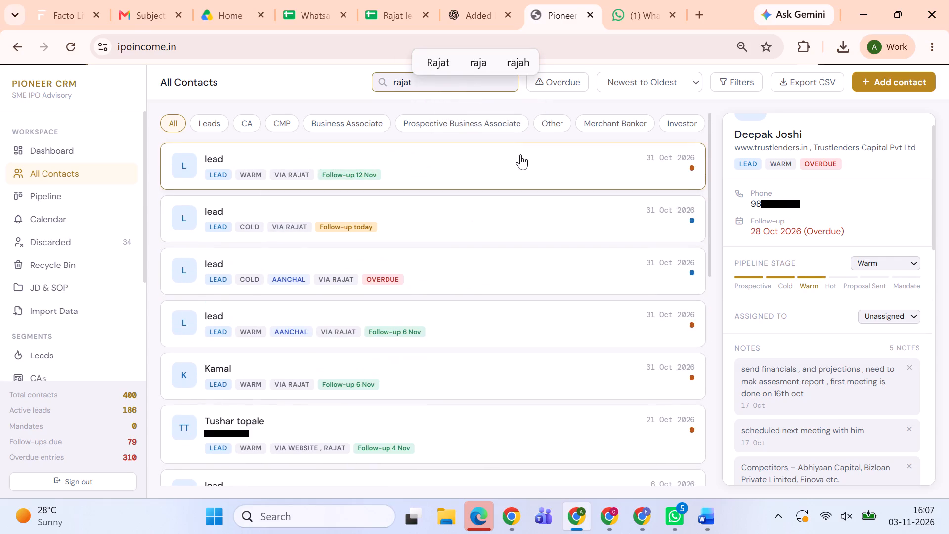
# Examine the details of the found contacts one after another, from 31 Oct 2026 back to 5 Oct 2026.
pyautogui.click(520, 155)
pyautogui.click(528, 222)
pyautogui.click(519, 281)
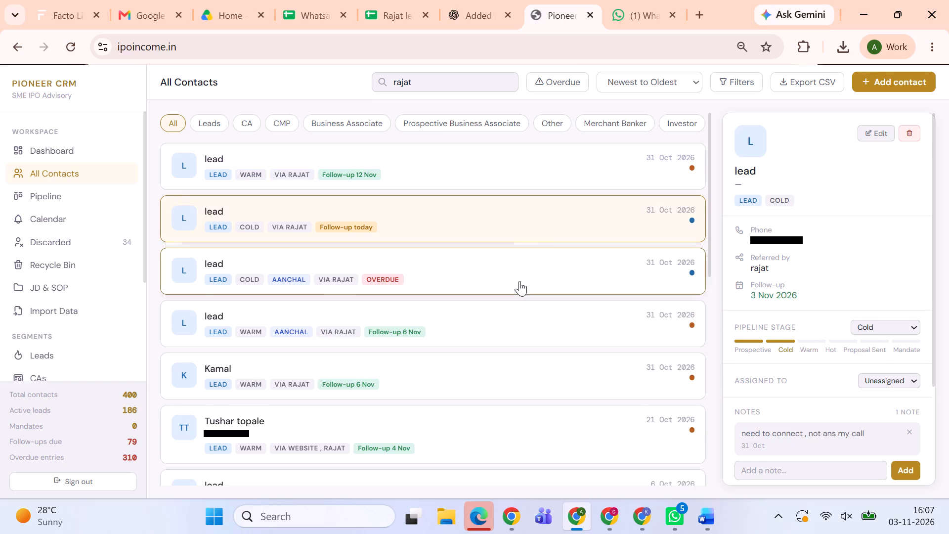
pyautogui.scroll(-1, 519, 281)
pyautogui.click(519, 281)
pyautogui.scroll(-1, 519, 281)
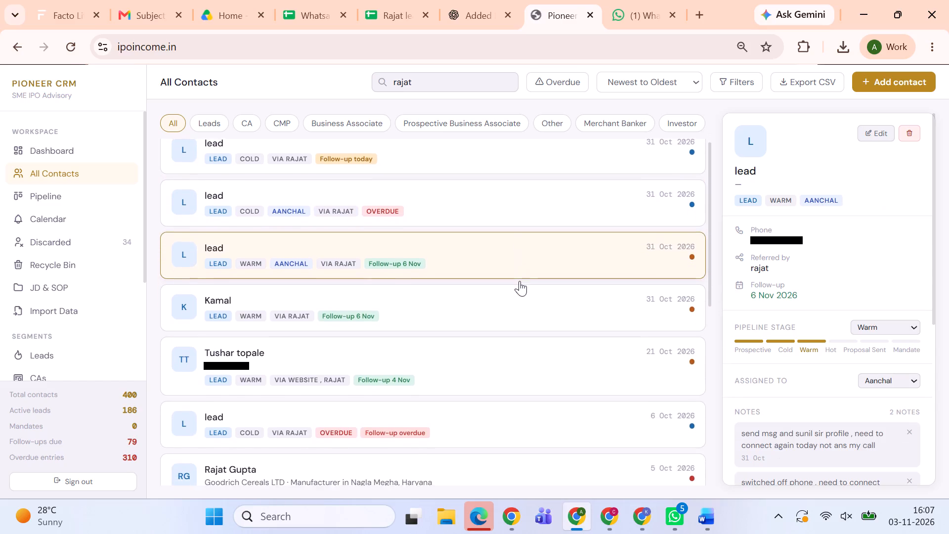
pyautogui.scroll(-1, 519, 281)
pyautogui.click(519, 281)
pyautogui.click(521, 327)
pyautogui.scroll(-1, 521, 327)
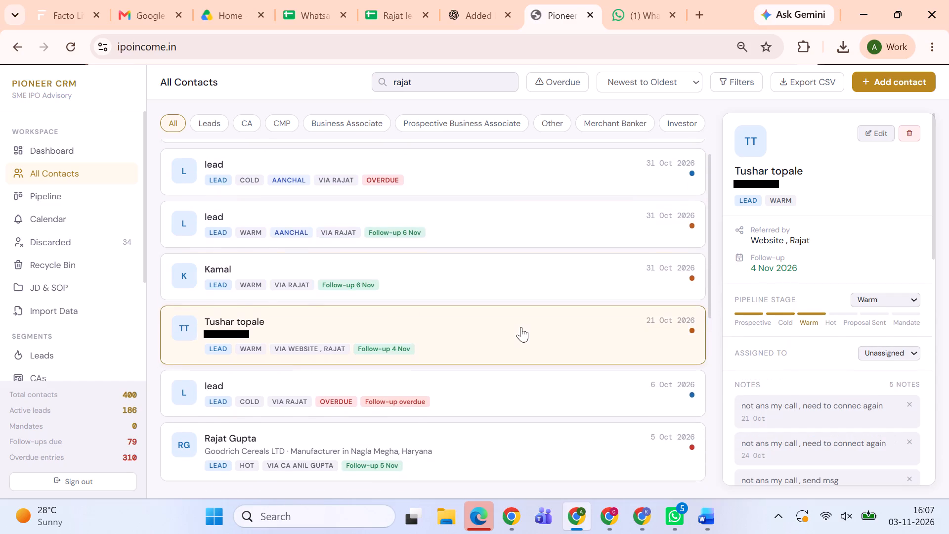
pyautogui.scroll(-1, 521, 327)
pyautogui.click(521, 327)
pyautogui.click(515, 381)
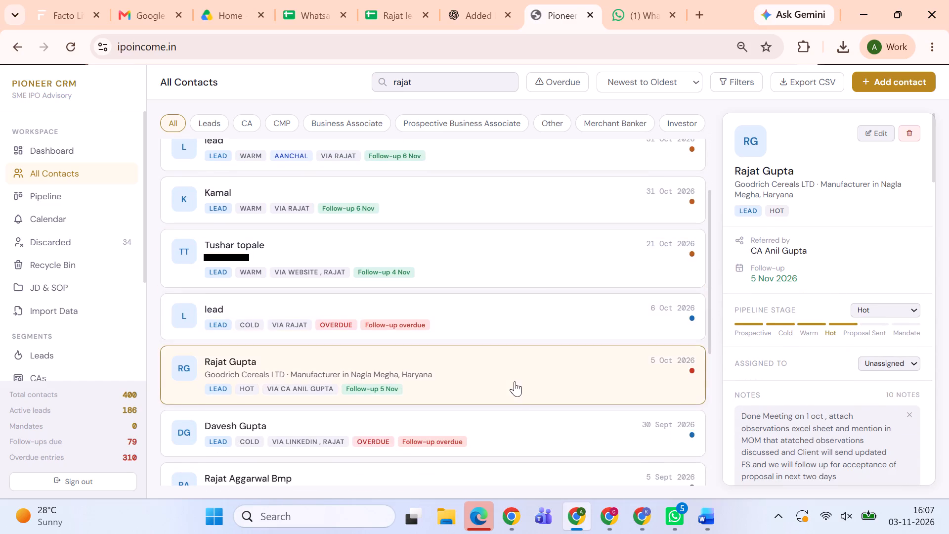
# Examine the details of the remaining found contacts, from 30 Sept 2026 back to 9 Jul 2026.
pyautogui.scroll(-1, 515, 381)
pyautogui.click(551, 314)
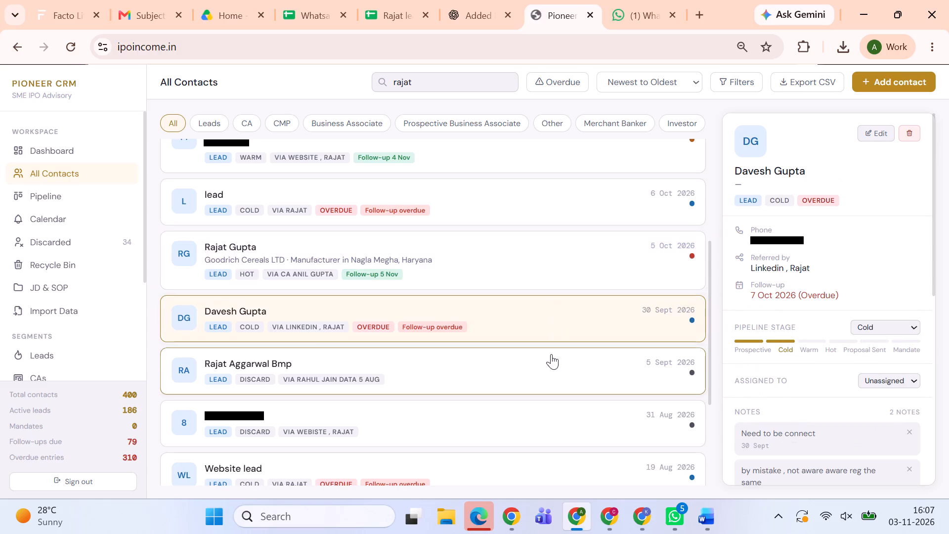
pyautogui.click(551, 354)
pyautogui.scroll(-1, 551, 354)
pyautogui.click(556, 332)
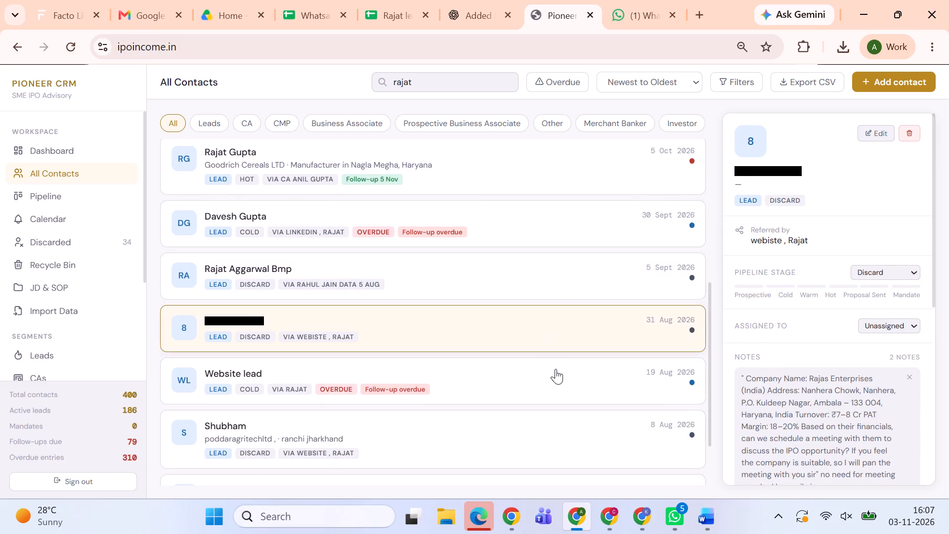
pyautogui.click(555, 369)
pyautogui.scroll(-1, 555, 369)
pyautogui.click(565, 351)
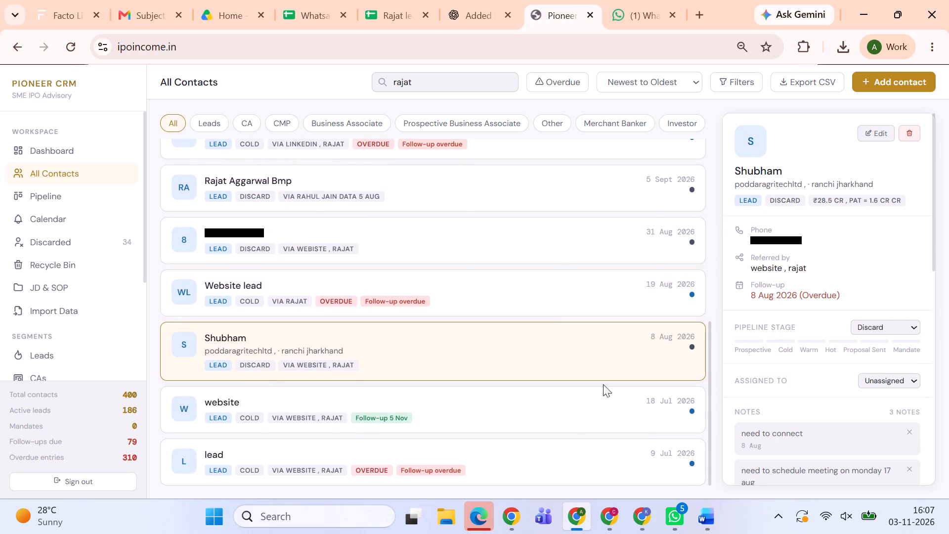
pyautogui.click(570, 406)
pyautogui.click(557, 459)
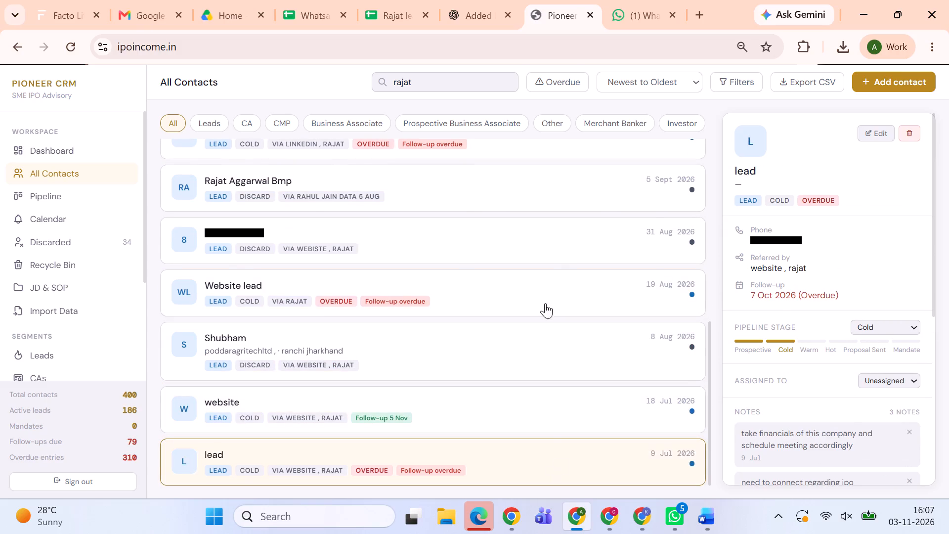
pyautogui.scroll(6, 523, 281)
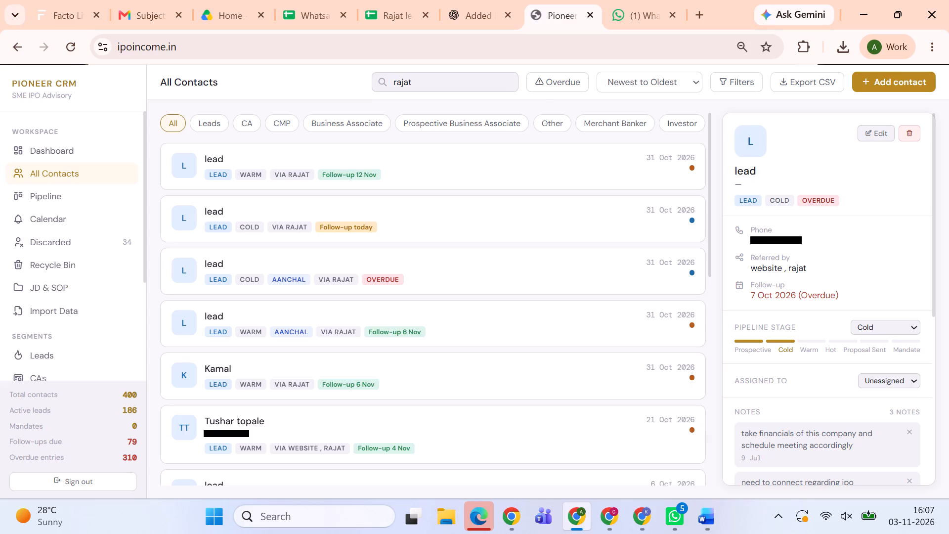
# Clear the "rajat" search from the contact list.
pyautogui.click(452, 84)
pyautogui.press('BackSpace')
pyautogui.press('BackSpace')
pyautogui.press('BackSpace')
pyautogui.press('BackSpace')
pyautogui.press('BackSpace')
pyautogui.press('BackSpace')
pyautogui.press('BackSpace')
pyautogui.press('BackSpace')
pyautogui.press('BackSpace')
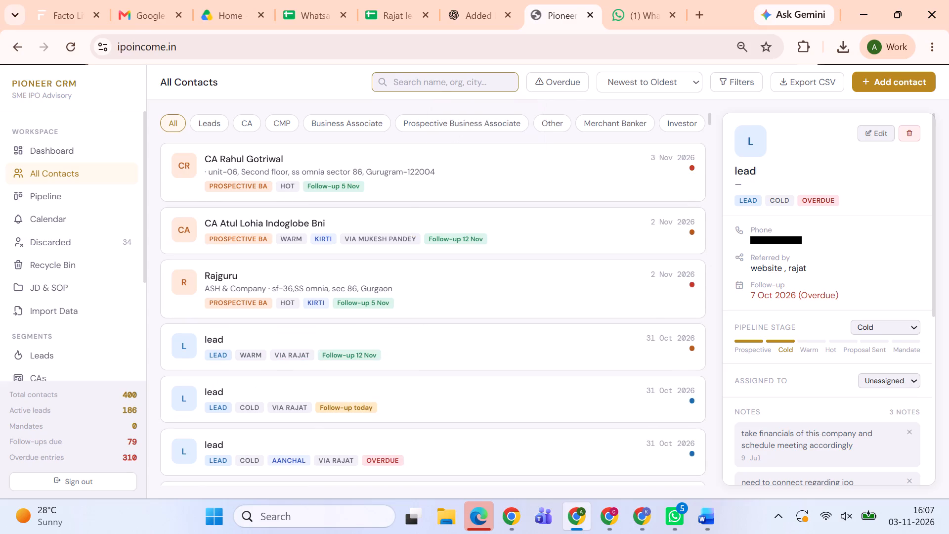
# Copy lead 16's phone number from the Rajat leads status spreadsheet, search Pioneer CRM for it and open the matching contact.
pyautogui.click(392, 3)
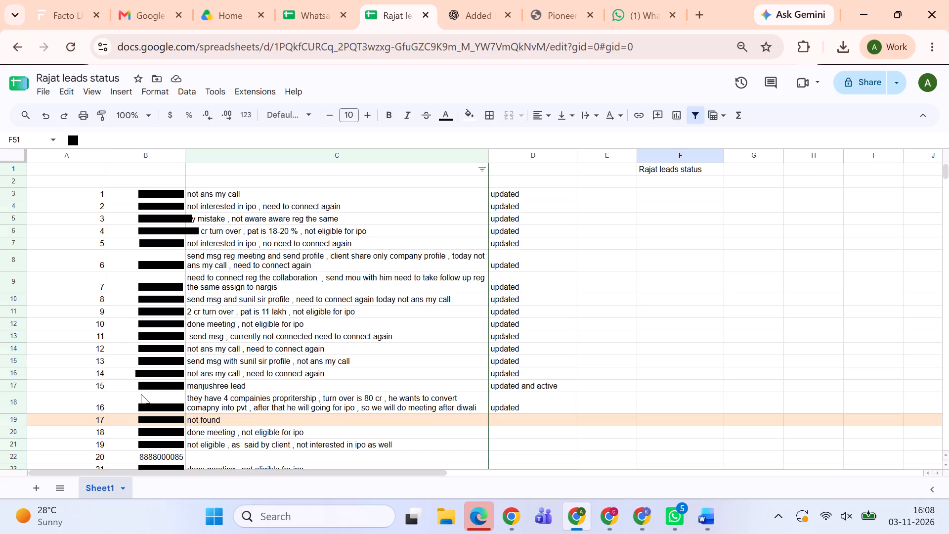
pyautogui.scroll(-1, 593, 375)
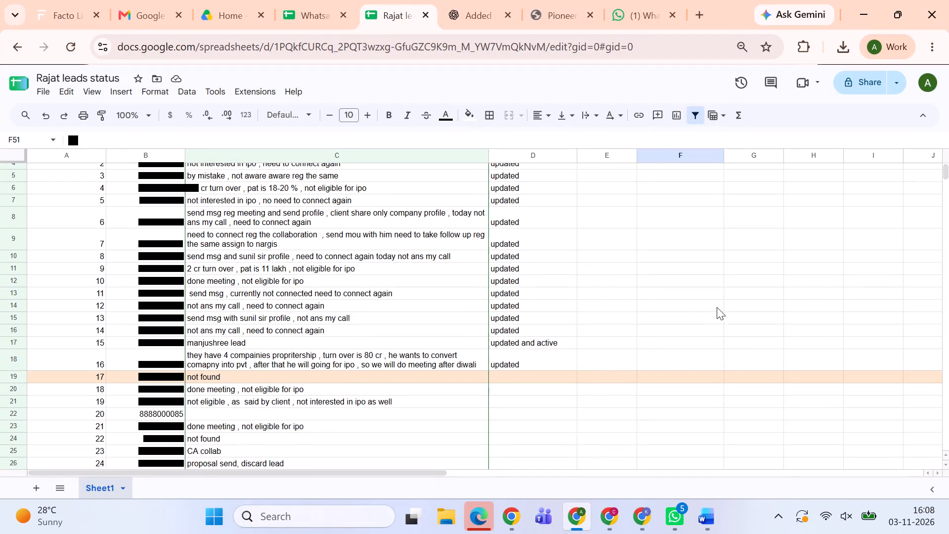
pyautogui.click(138, 370)
pyautogui.hotkey('ctrl', 'c')
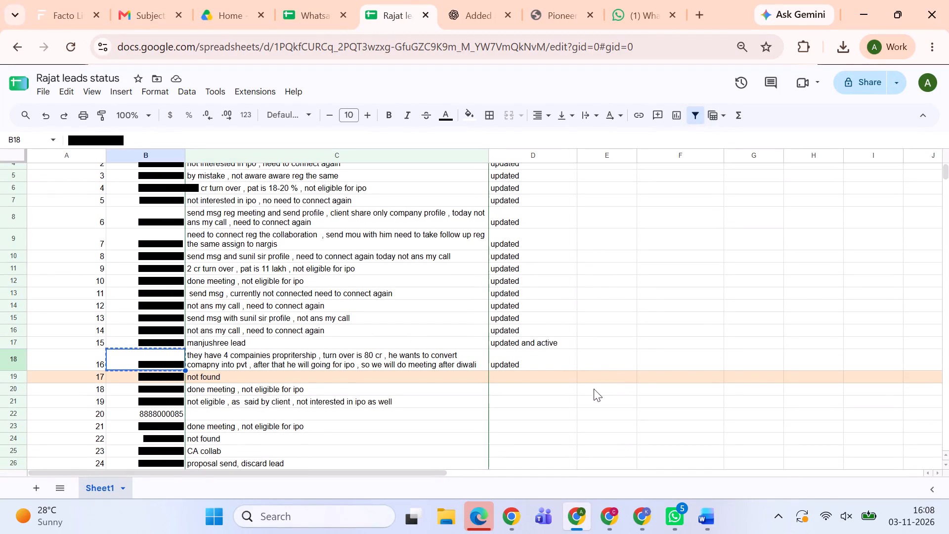
pyautogui.click(564, 0)
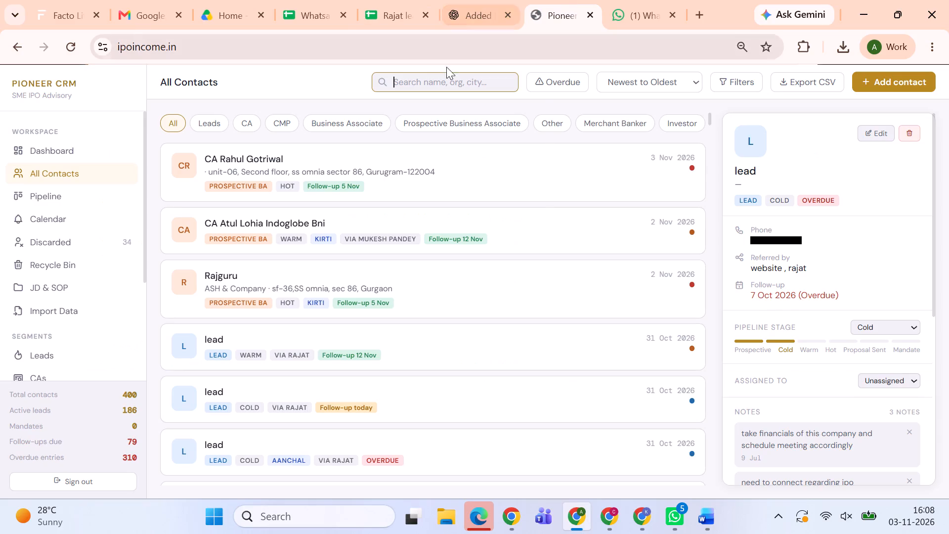
pyautogui.click(452, 78)
pyautogui.hotkey('ctrl', 'v')
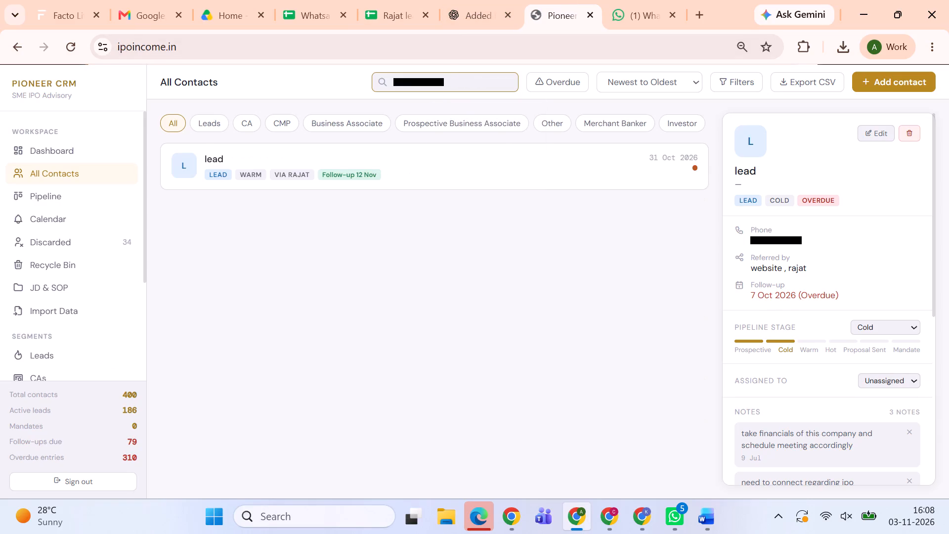
pyautogui.click(499, 160)
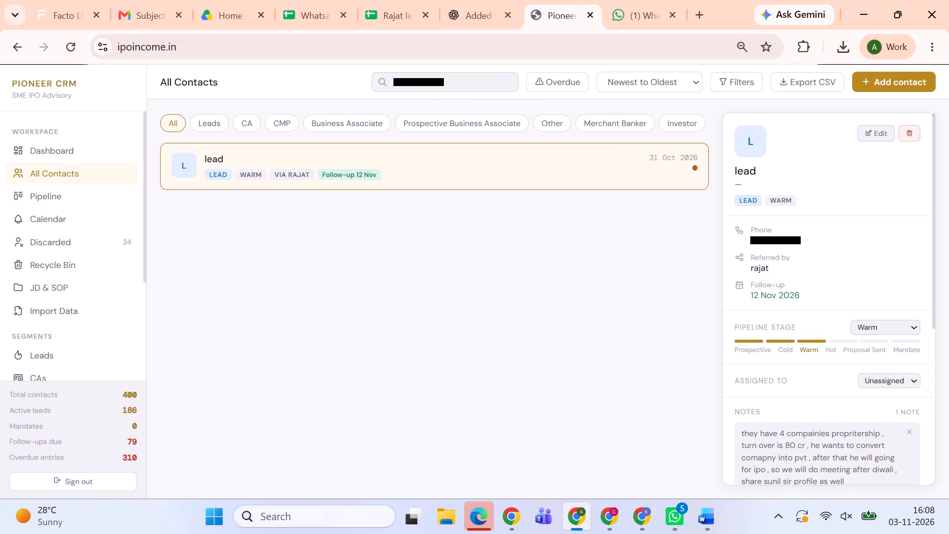
# Clear the phone number from the contact search.
pyautogui.click(474, 85)
pyautogui.press('BackSpace')
pyautogui.press('BackSpace')
pyautogui.press('BackSpace')
pyautogui.press('BackSpace')
pyautogui.press('BackSpace')
pyautogui.press('BackSpace')
pyautogui.press('BackSpace')
pyautogui.press('BackSpace')
pyautogui.press('BackSpace')
pyautogui.press('BackSpace')
pyautogui.press('BackSpace')
pyautogui.press('BackSpace')
pyautogui.press('BackSpace')
pyautogui.press('BackSpace')
pyautogui.press('BackSpace')
pyautogui.press('BackSpace')
pyautogui.press('BackSpace')
pyautogui.press('BackSpace')
pyautogui.press('BackSpace')
pyautogui.press('BackSpace')
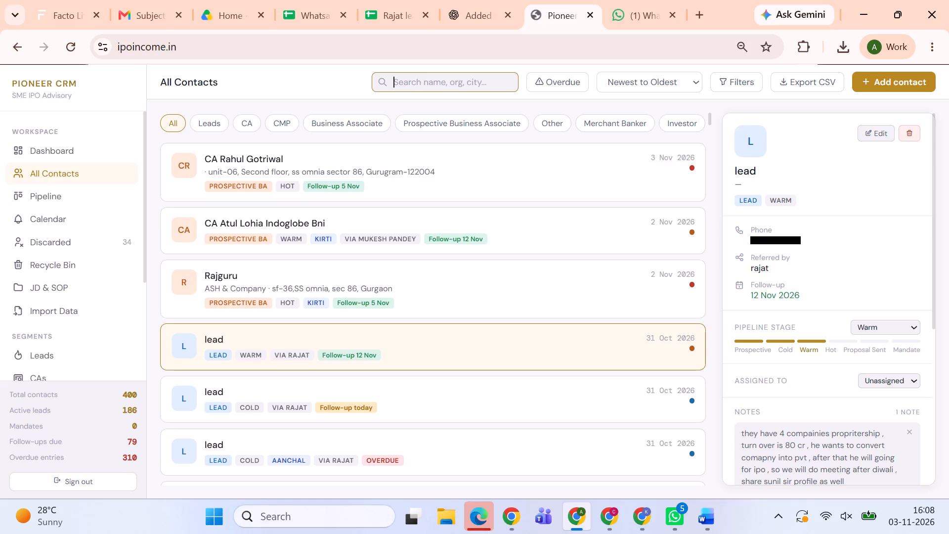
# Copy lead 44's phone number from the Rajat leads status spreadsheet and search the Pioneer CRM contacts for it.
pyautogui.click(390, 0)
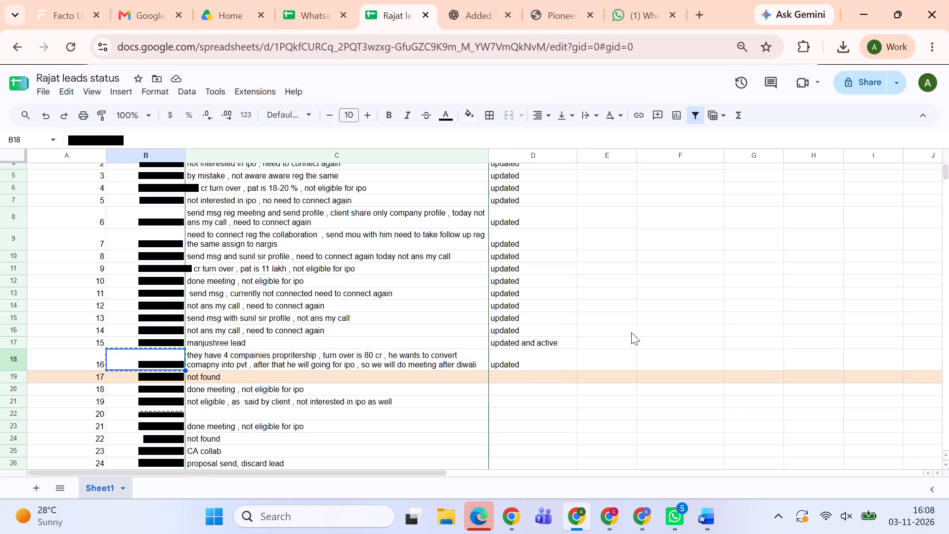
pyautogui.click(631, 332)
pyautogui.scroll(-3, 559, 425)
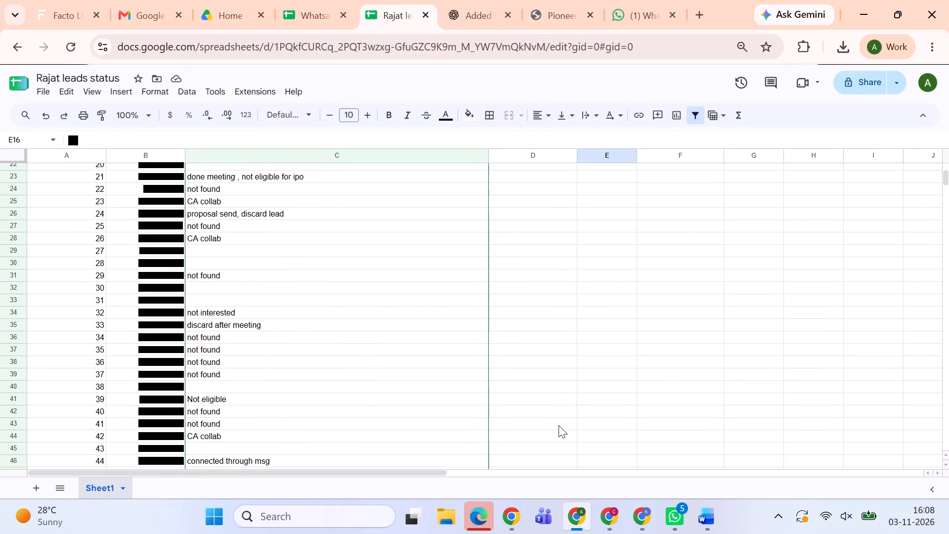
pyautogui.scroll(-1, 450, 390)
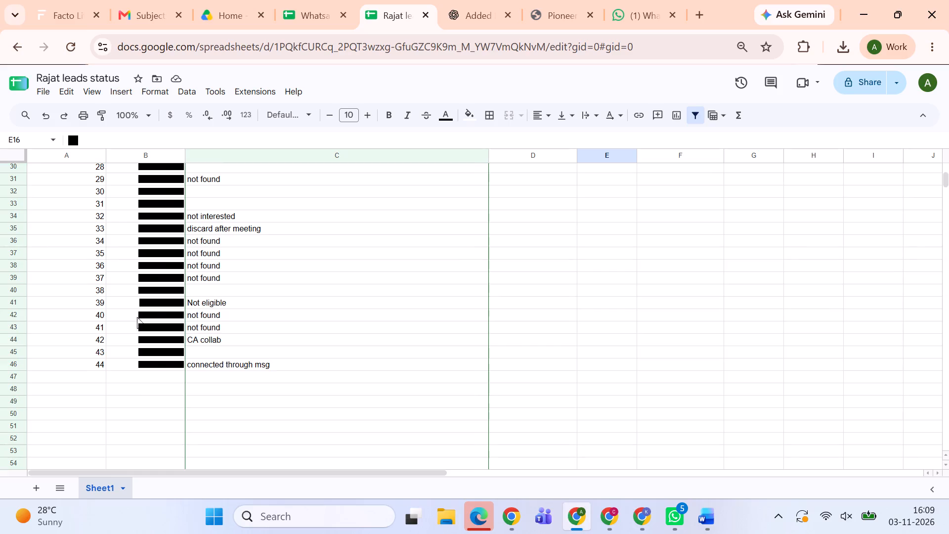
pyautogui.click(160, 364)
pyautogui.hotkey('ctrl', 'c')
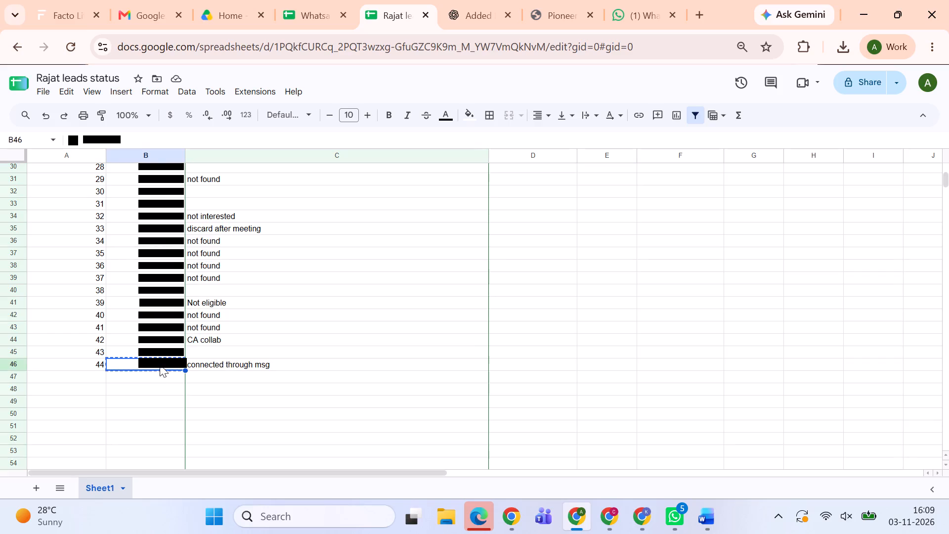
pyautogui.click(562, 0)
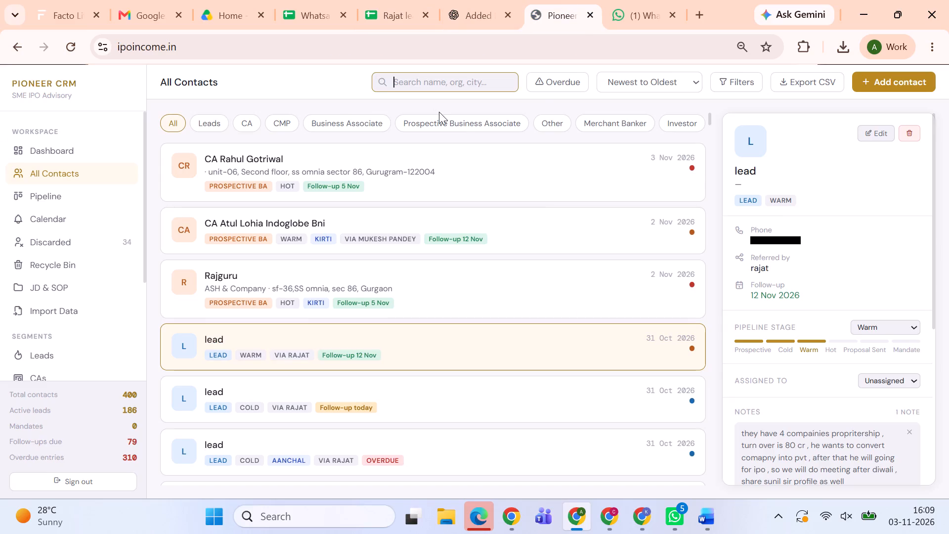
pyautogui.click(447, 89)
pyautogui.hotkey('ctrl', 'v')
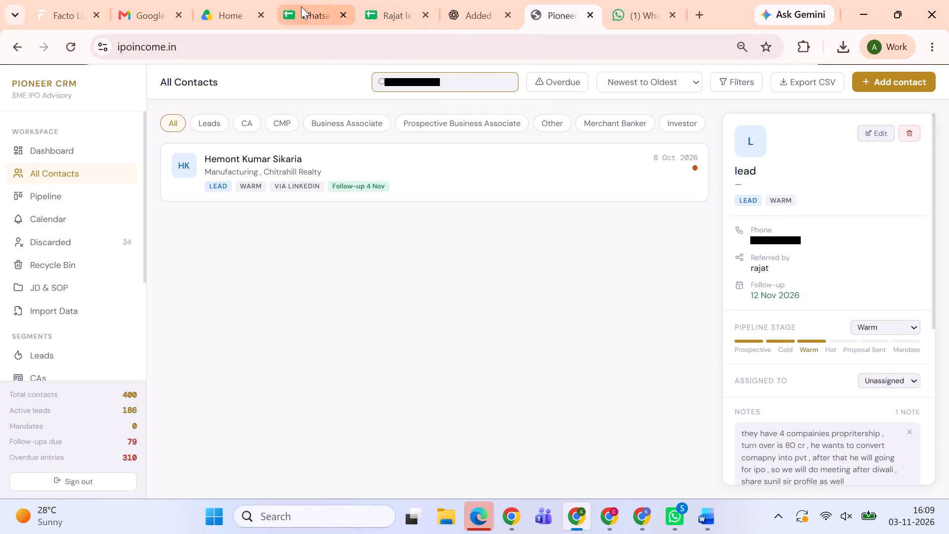
# Mark lead 44 as "updated" in column D of the Rajat leads status spreadsheet.
pyautogui.click(409, 1)
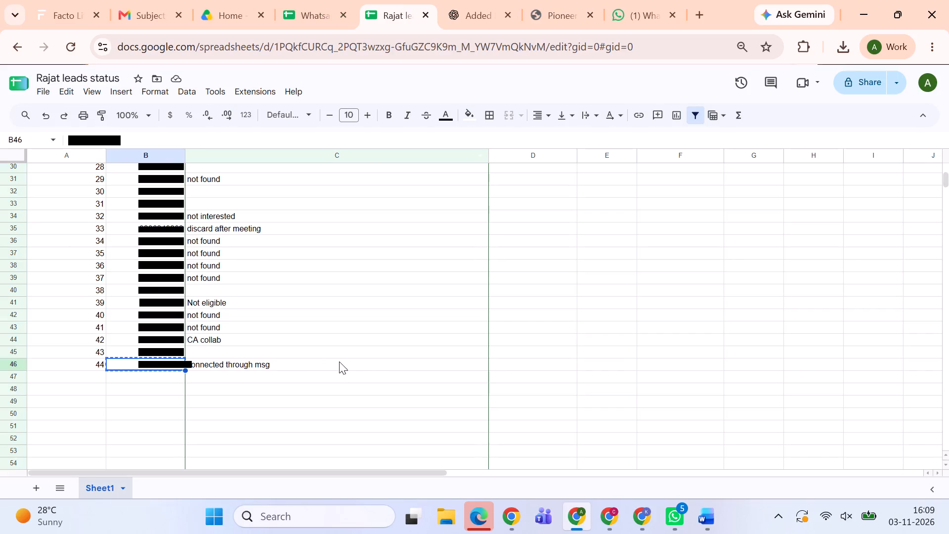
pyautogui.scroll(4, 579, 337)
pyautogui.scroll(-4, 579, 337)
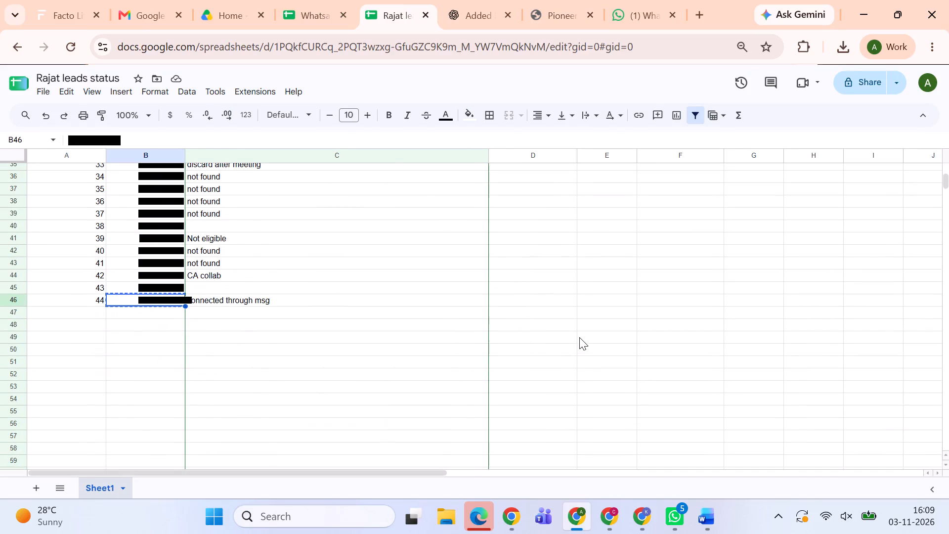
pyautogui.click(430, 298)
pyautogui.press('Right')
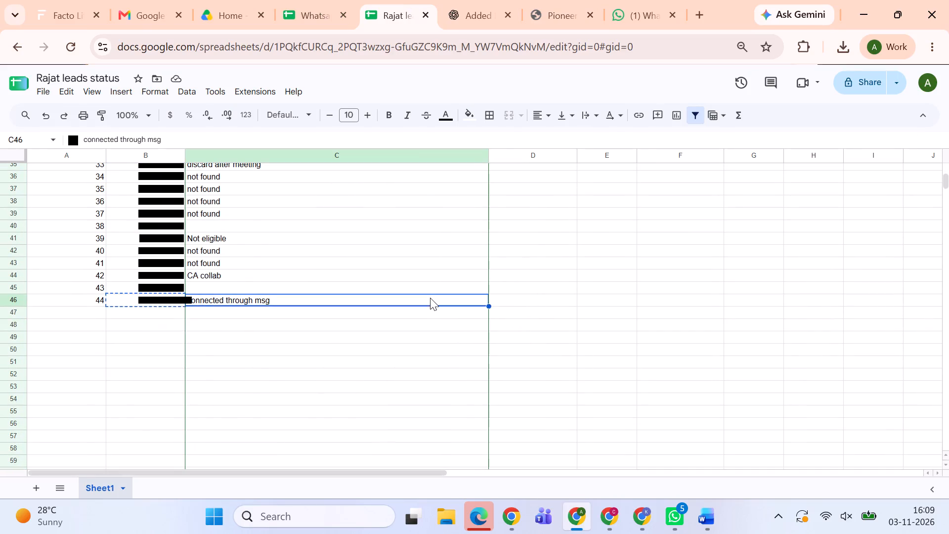
pyautogui.write('updated')
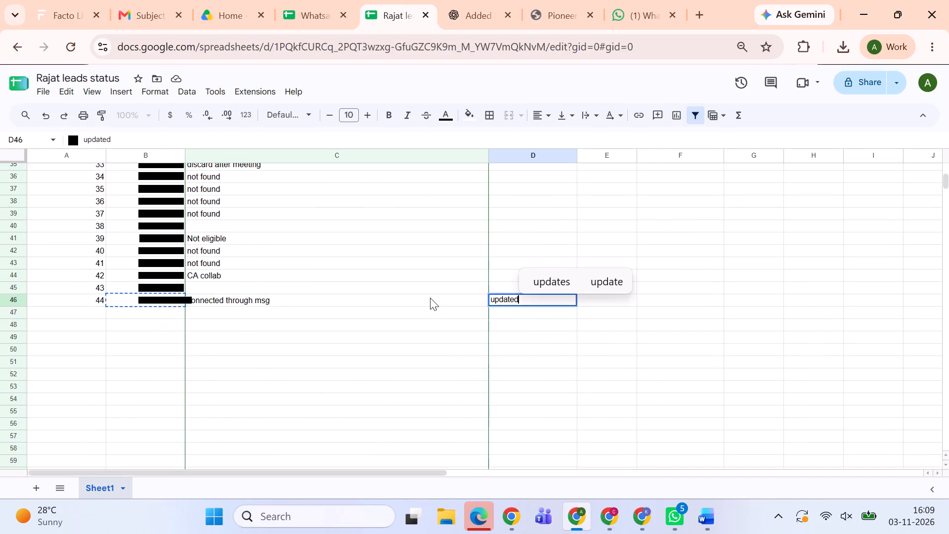
pyautogui.press('Return')
# Copy lead 43's phone number from the spreadsheet and search the Pioneer CRM contacts for it in place of the previous number.
pyautogui.click(163, 286)
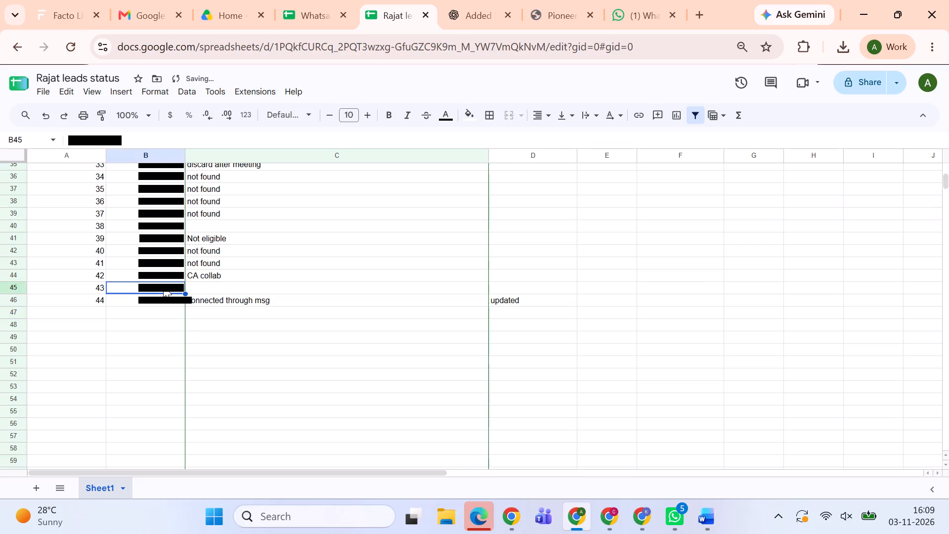
pyautogui.hotkey('ctrl', 'c')
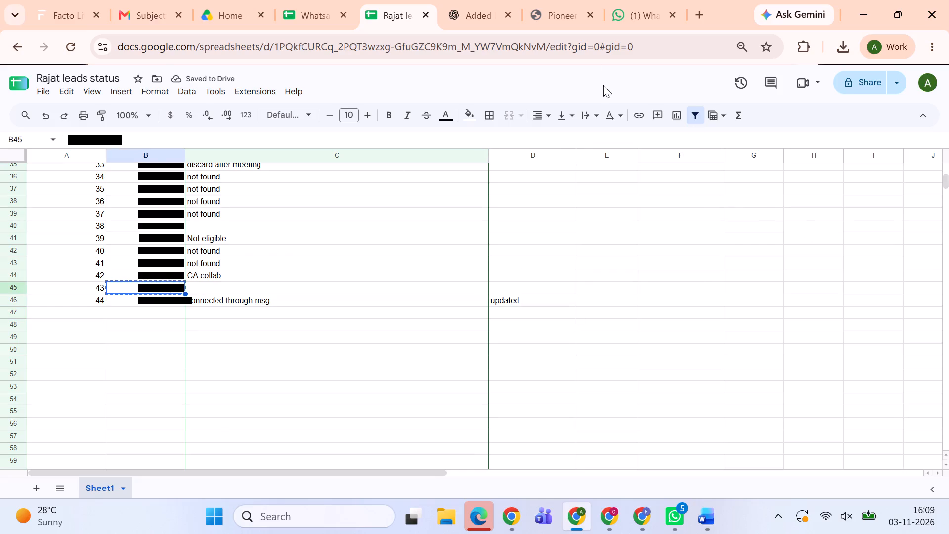
pyautogui.click(571, 8)
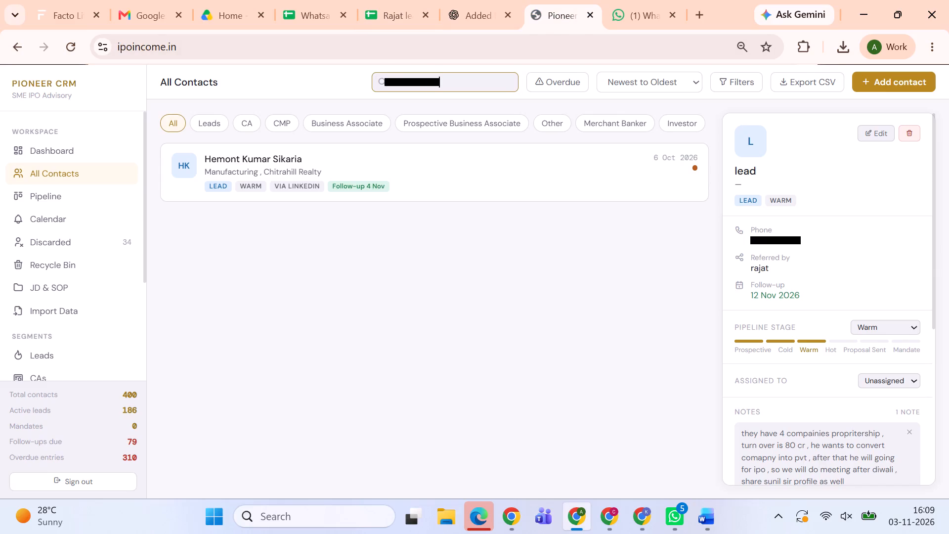
pyautogui.moveTo(445, 74); pyautogui.dragTo(330, 65)
pyautogui.press('BackSpace')
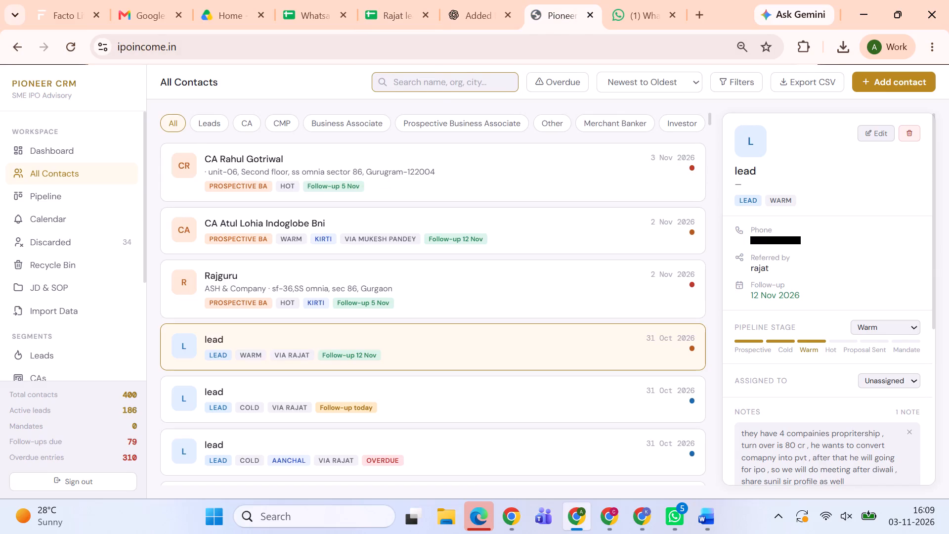
pyautogui.click(432, 87)
pyautogui.hotkey('ctrl', 'v')
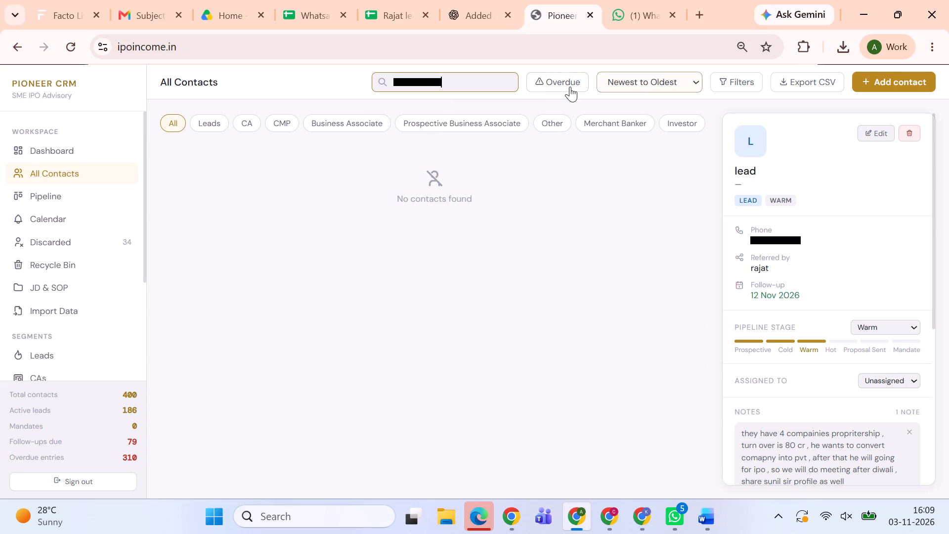
# Clear the contact search and save a new contact named "lead" with lead 43's copied phone number, referred by "rajat".
pyautogui.moveTo(499, 77); pyautogui.dragTo(370, 76)
pyautogui.press('BackSpace')
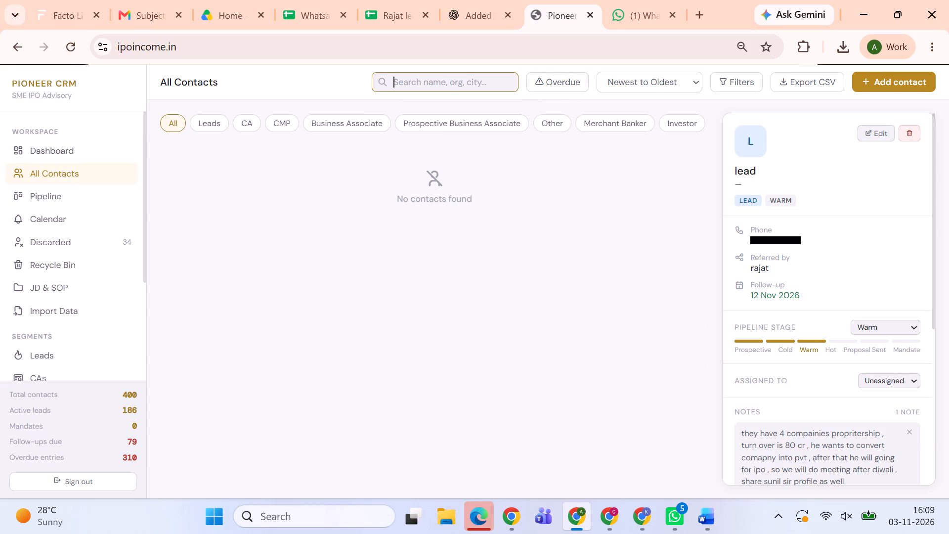
pyautogui.click(899, 78)
pyautogui.click(386, 214)
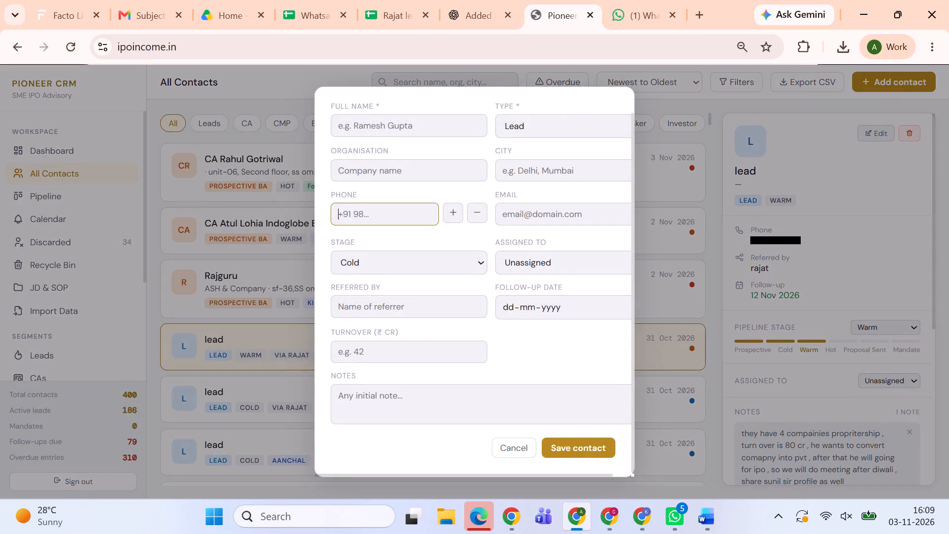
pyautogui.hotkey('ctrl', 'v')
pyautogui.click(464, 125)
pyautogui.write('lead')
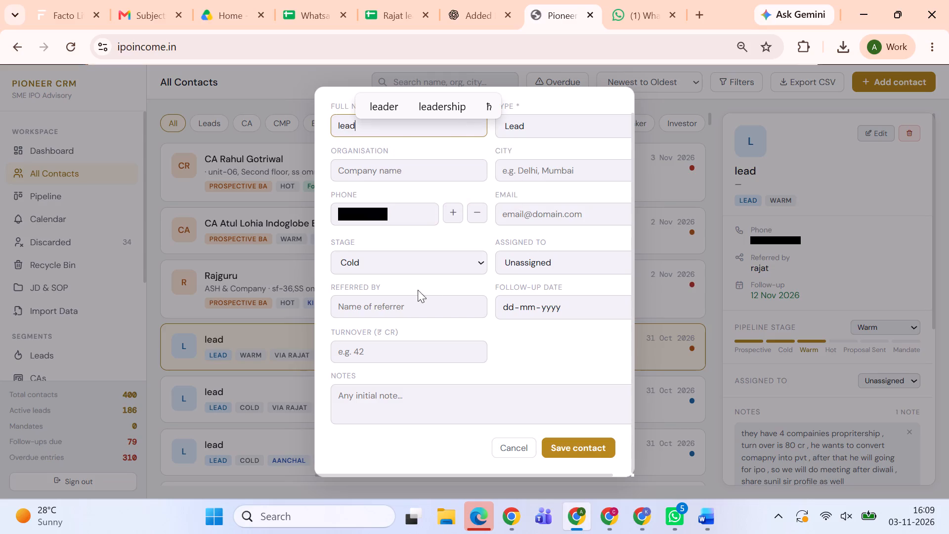
pyautogui.click(403, 310)
pyautogui.write('rajat')
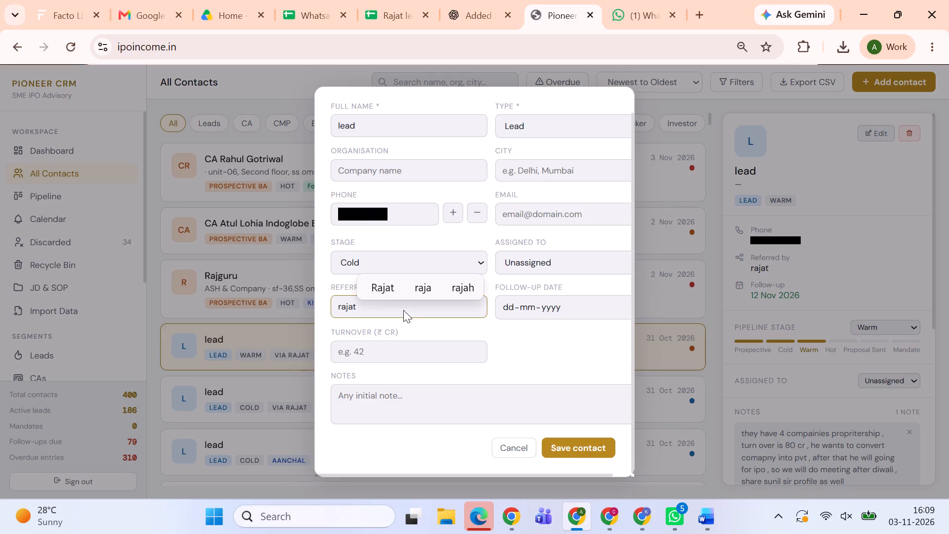
pyautogui.click(444, 405)
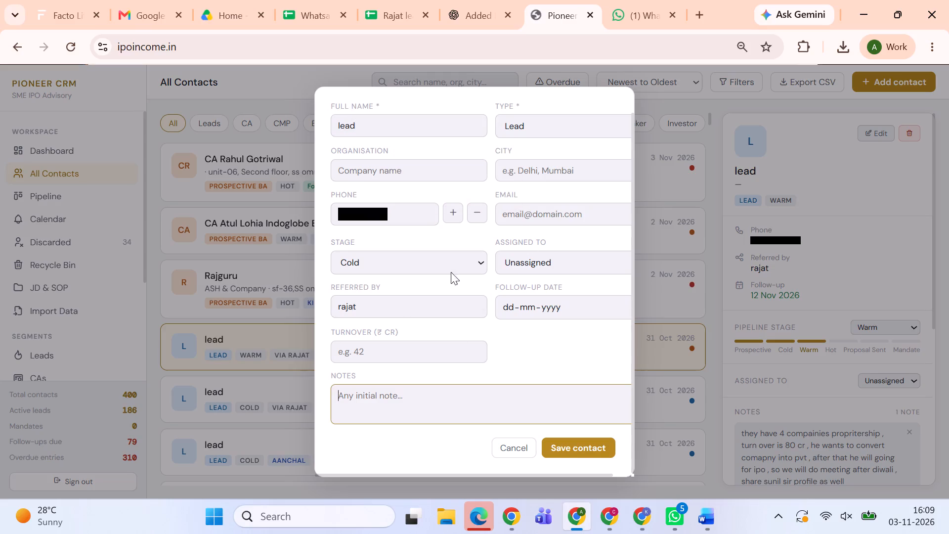
pyautogui.click(566, 441)
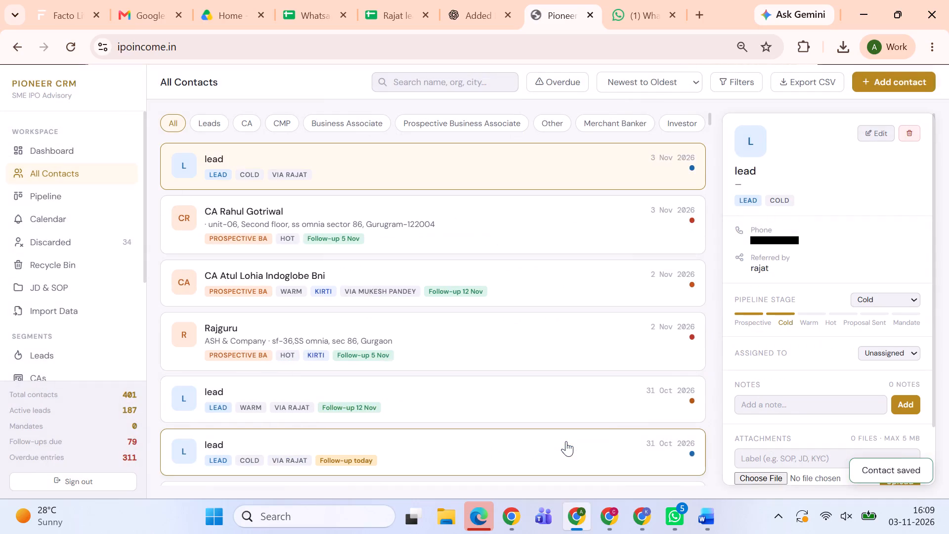
# Copy lead 44's "updated" mark to lead 43's row in column D of the Rajat leads status spreadsheet.
pyautogui.click(375, 0)
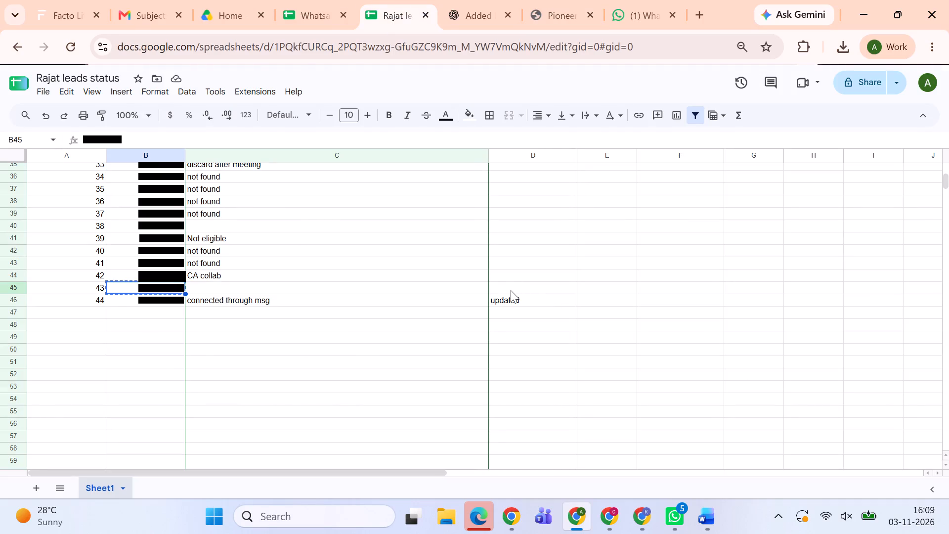
pyautogui.click(515, 302)
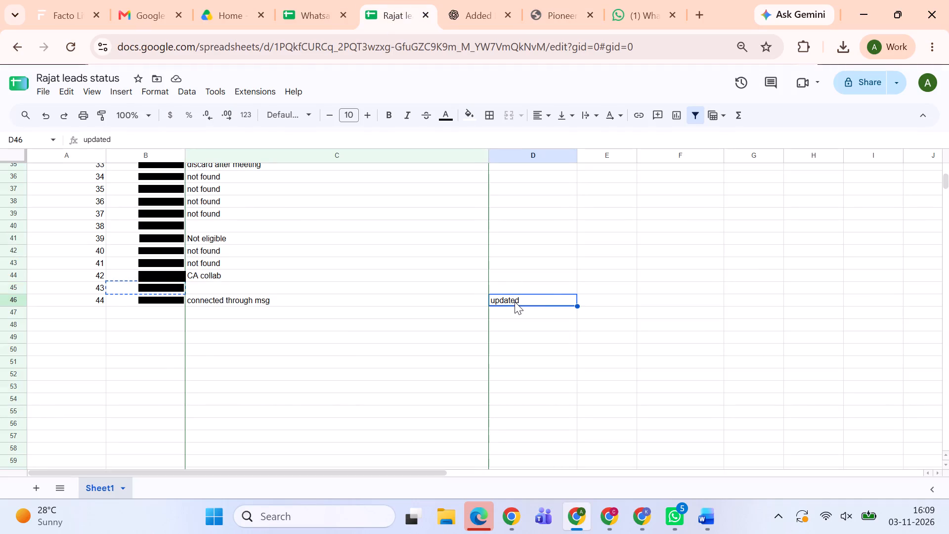
pyautogui.hotkey('ctrl', 'c')
pyautogui.press('Up')
pyautogui.hotkey('ctrl', 'v')
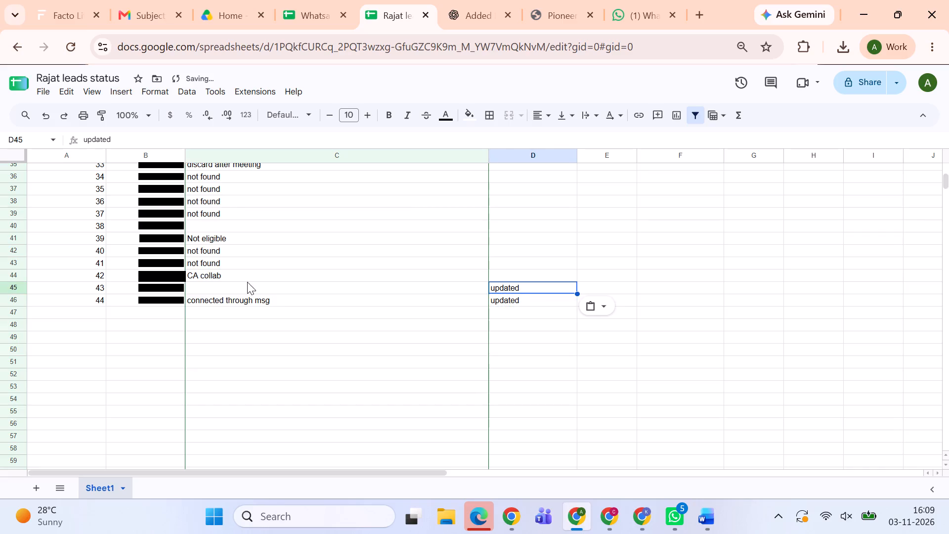
# Copy lead 42's phone number from the spreadsheet and search the Pioneer CRM contacts for it.
pyautogui.click(171, 271)
pyautogui.hotkey('ctrl', 'c')
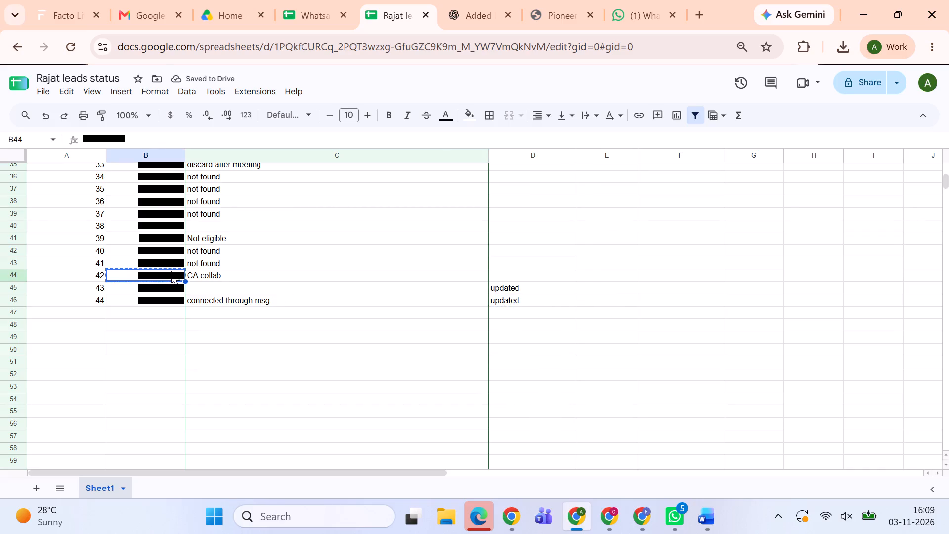
pyautogui.click(561, 0)
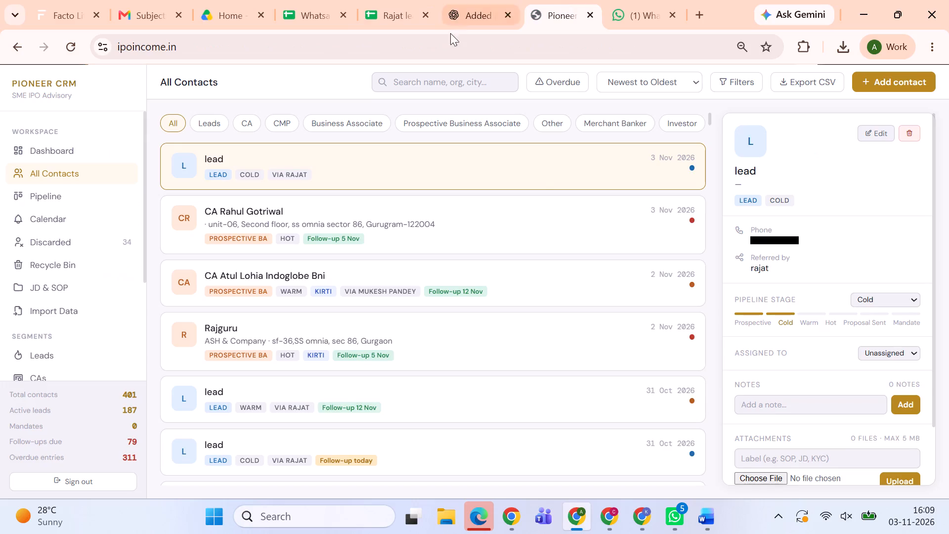
pyautogui.click(455, 87)
pyautogui.hotkey('ctrl', 'v')
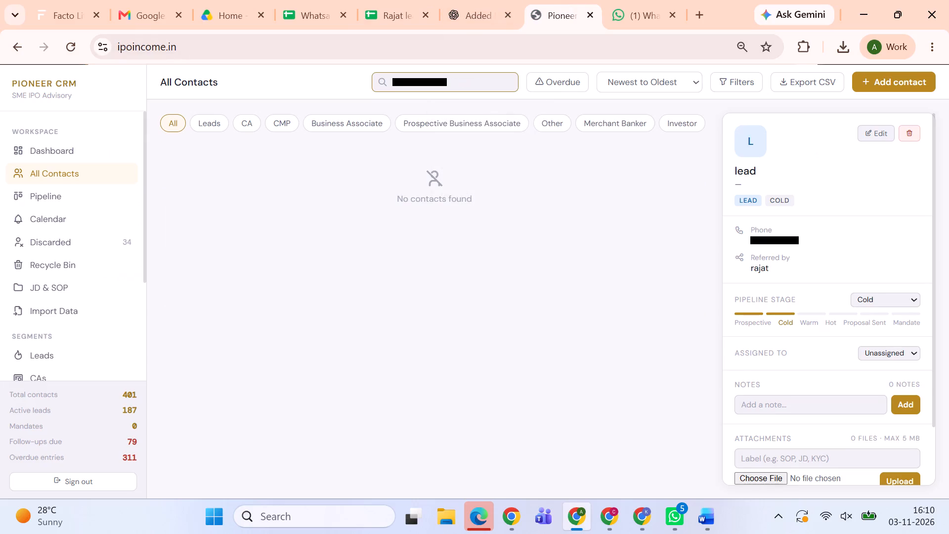
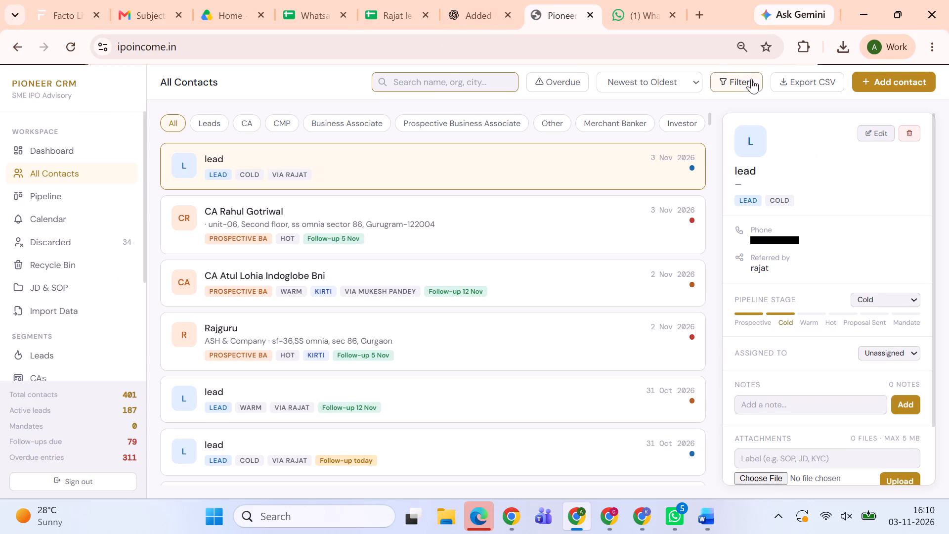
# Save a Prospective Business Associate contact named "CA" with lead 42's copied phone number, referred by "rajat", with the note "connect reg collaboration".
pyautogui.click(889, 76)
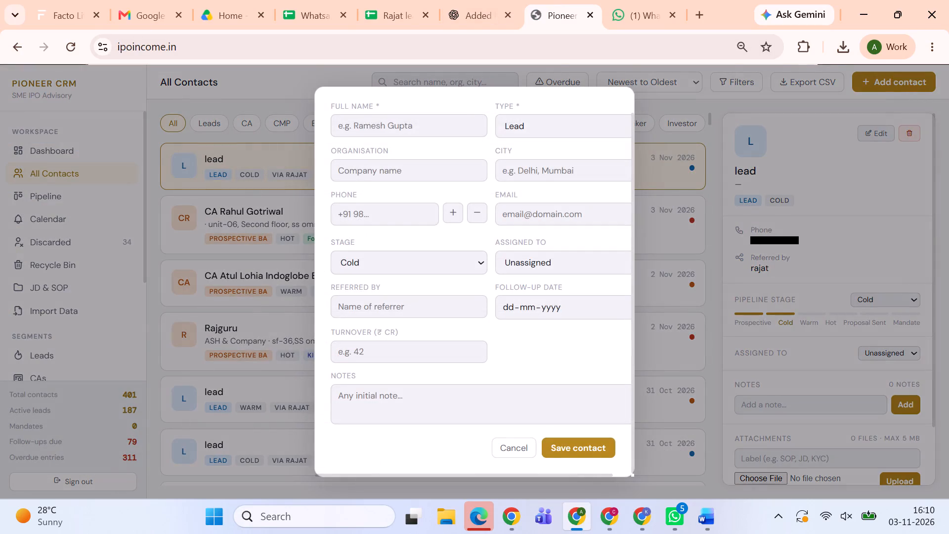
pyautogui.click(393, 212)
pyautogui.hotkey('ctrl', 'v')
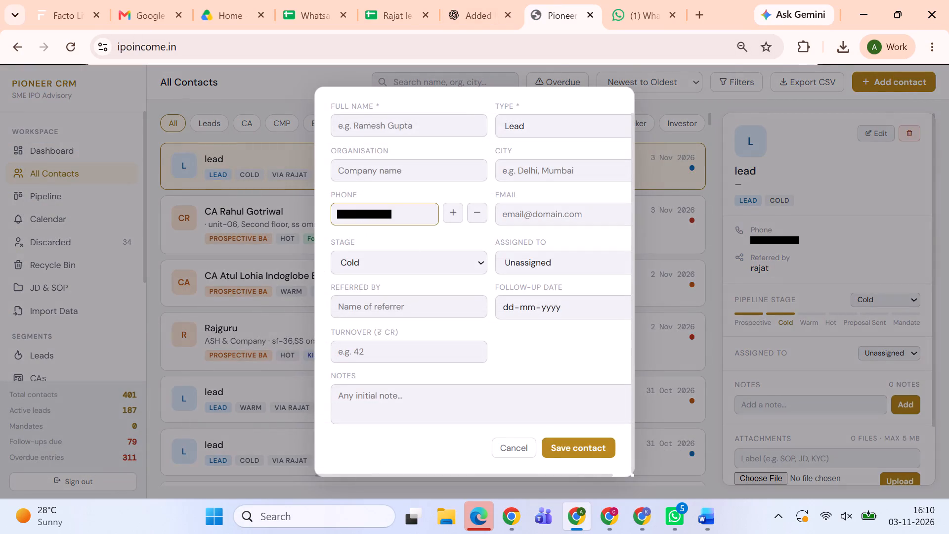
pyautogui.click(411, 130)
pyautogui.write('CA')
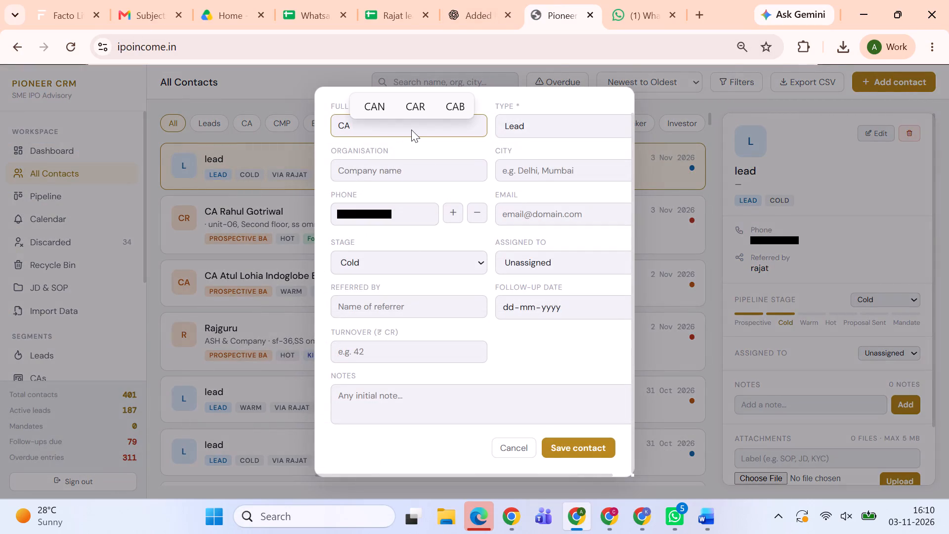
pyautogui.click(421, 305)
pyautogui.write('rajat')
pyautogui.click(420, 418)
pyautogui.write('connect reg collaboration')
pyautogui.press('space')
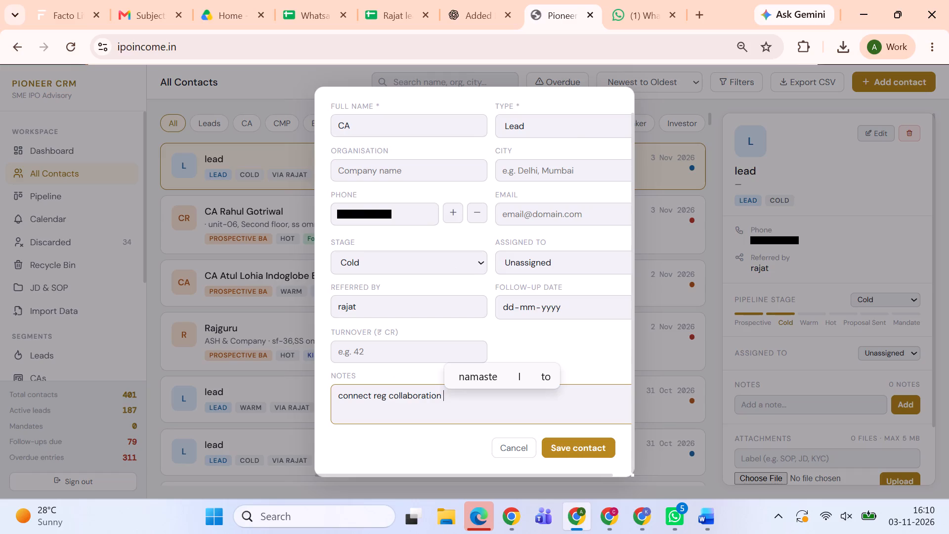
pyautogui.click(571, 122)
pyautogui.click(579, 207)
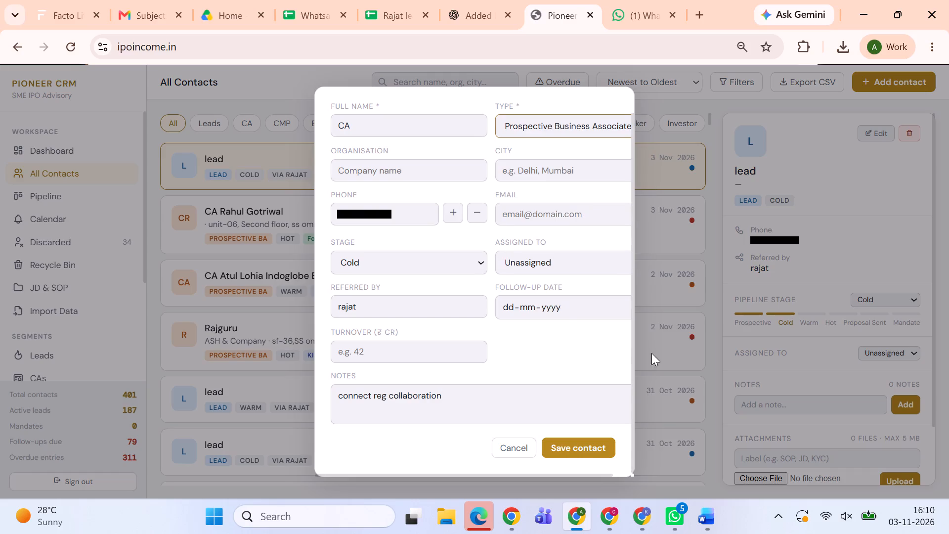
pyautogui.click(595, 447)
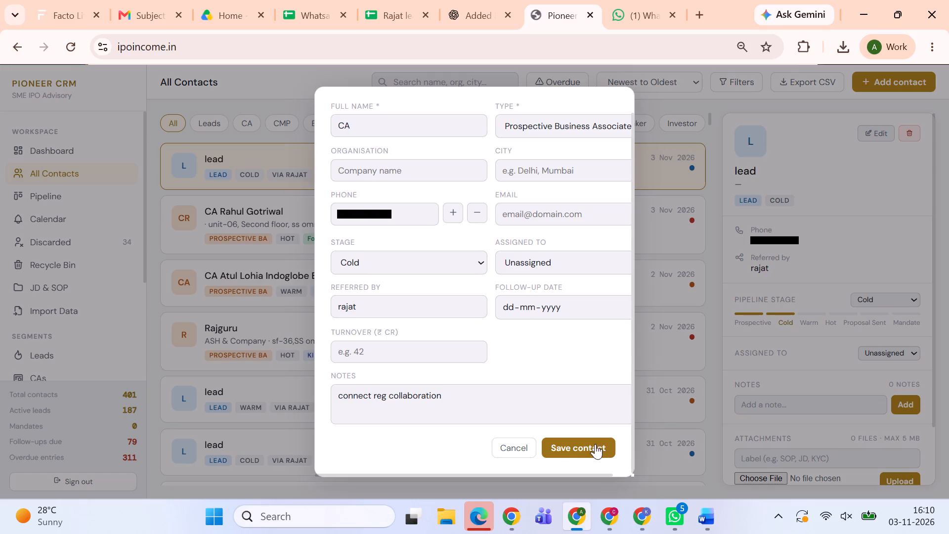
pyautogui.hscroll(-2, 569, 398)
pyautogui.scroll(-1, 569, 440)
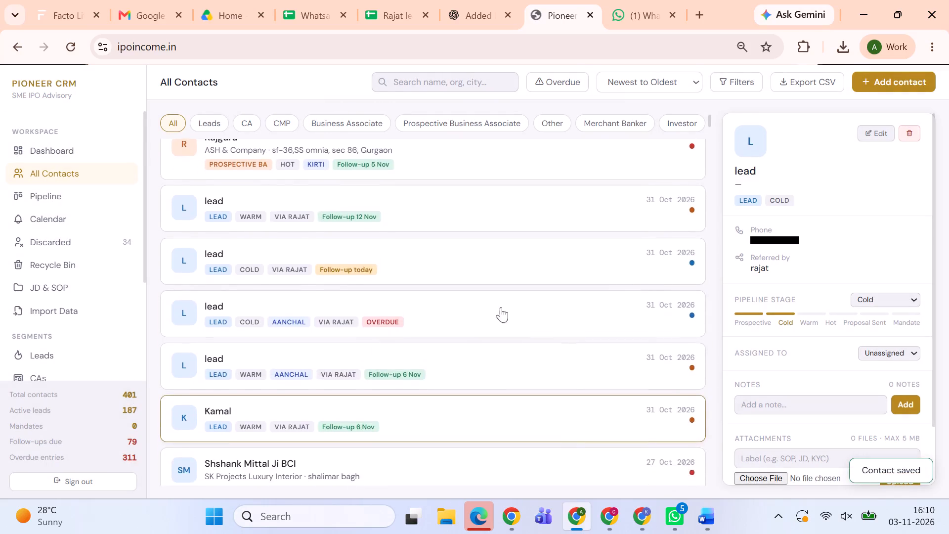
pyautogui.scroll(4, 478, 312)
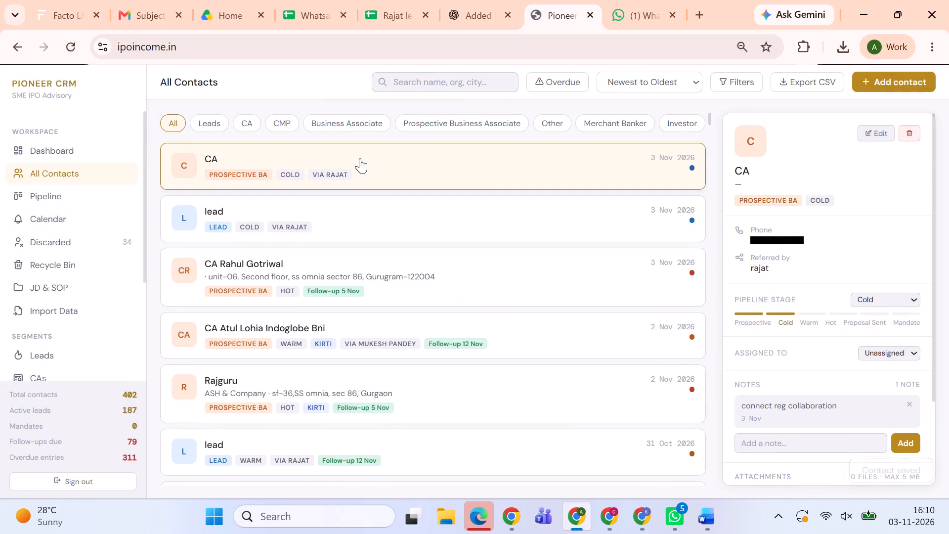
# Copy lead 41's phone number from the Rajat leads status spreadsheet and search the Pioneer CRM contacts for it.
pyautogui.click(380, 0)
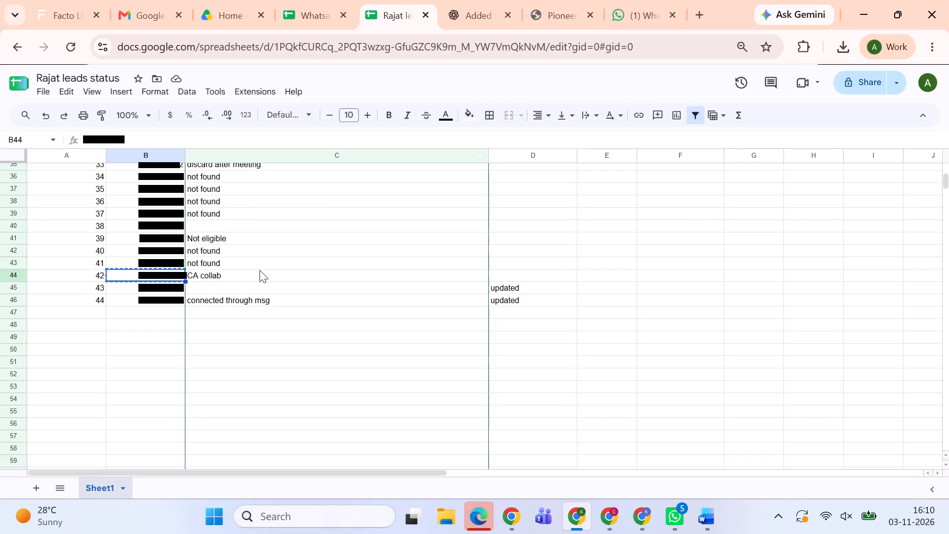
pyautogui.press('Up')
pyautogui.hotkey('ctrl', 'c')
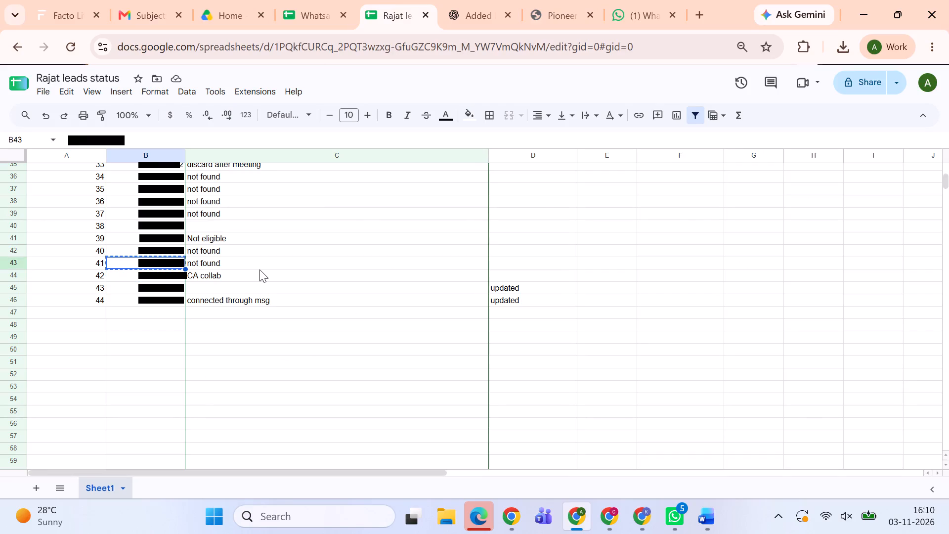
pyautogui.click(556, 0)
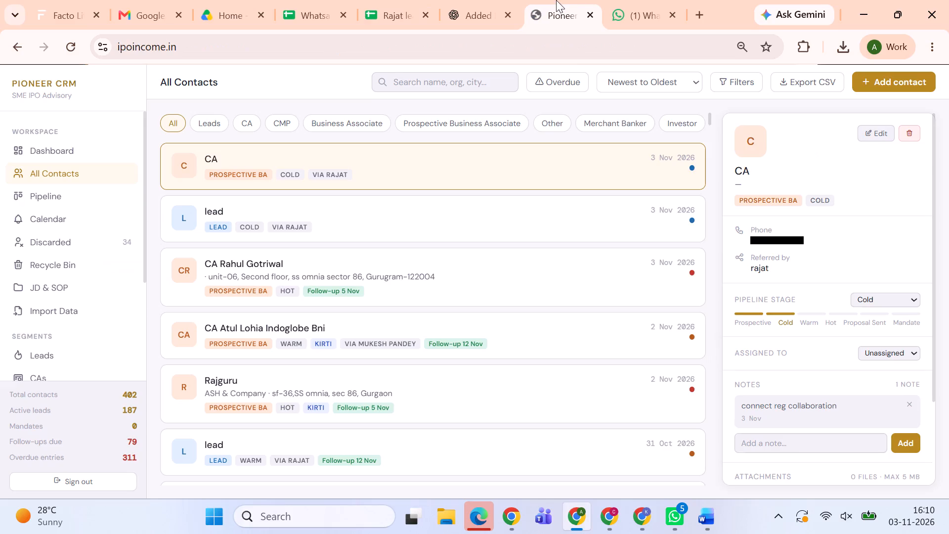
pyautogui.click(439, 84)
pyautogui.hotkey('ctrl', 'v')
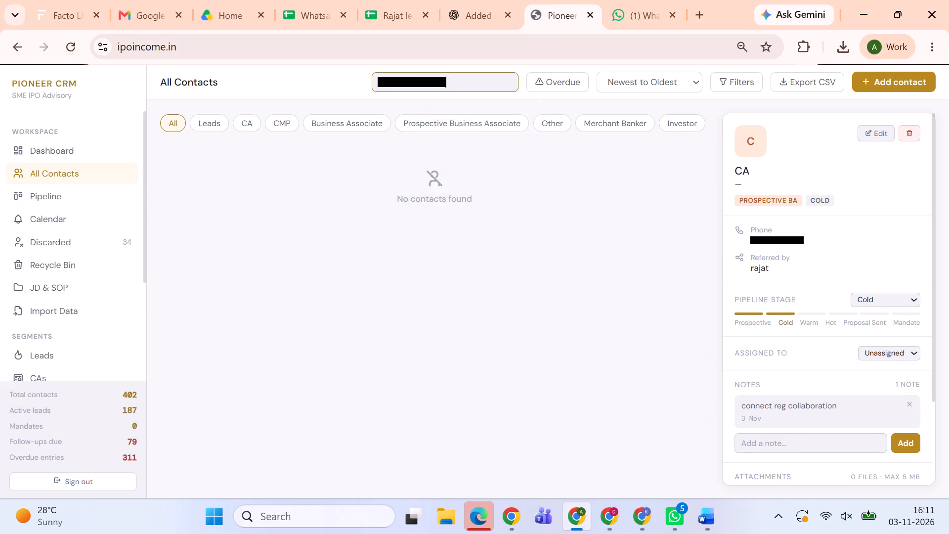
# Save a new contact named "Lead" with lead 41's copied phone number, referred by "Rajat", and clear the contact search.
pyautogui.click(913, 75)
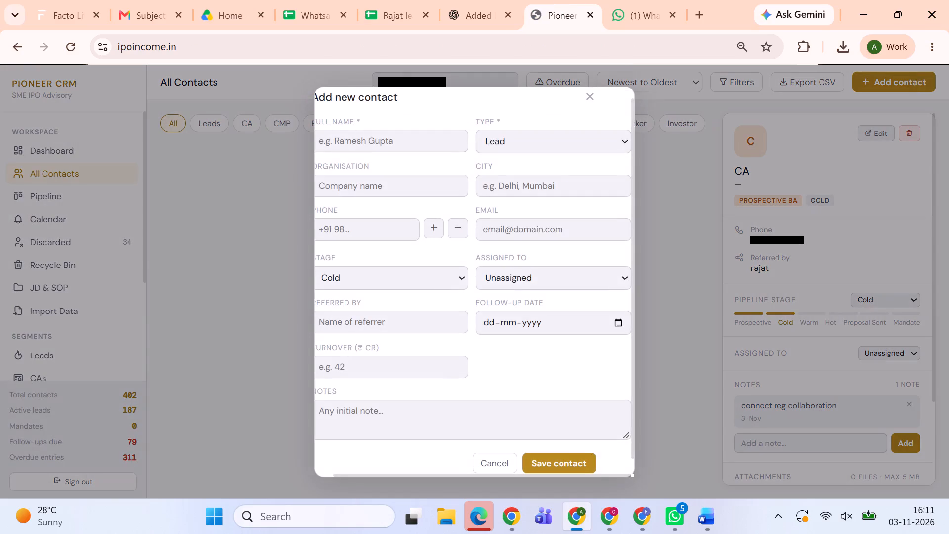
pyautogui.click(372, 237)
pyautogui.hotkey('ctrl', 'v')
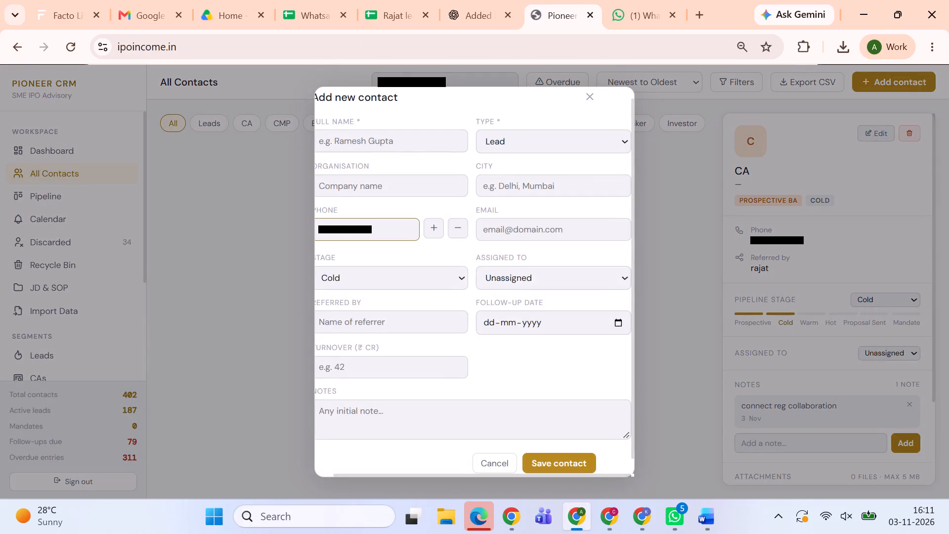
pyautogui.click(408, 142)
pyautogui.write('Lead')
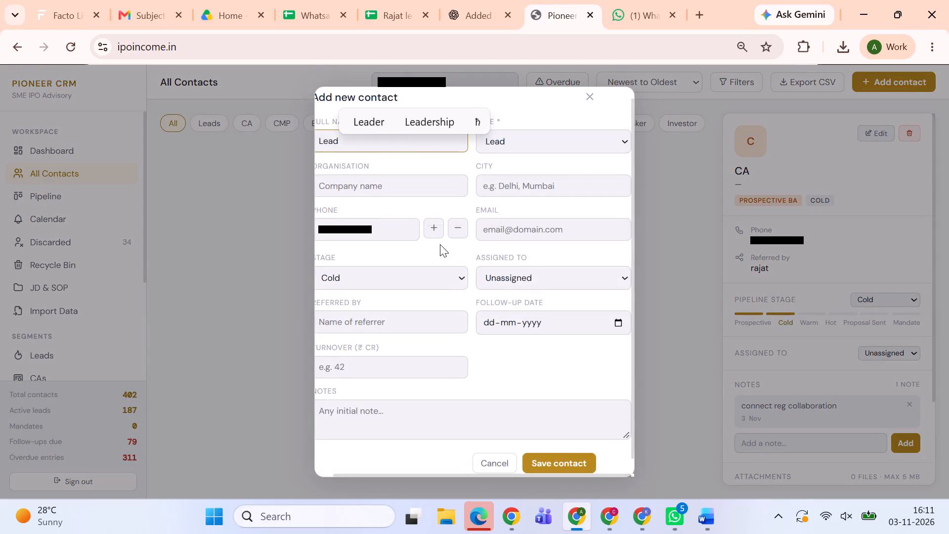
pyautogui.click(406, 321)
pyautogui.write('Rajat')
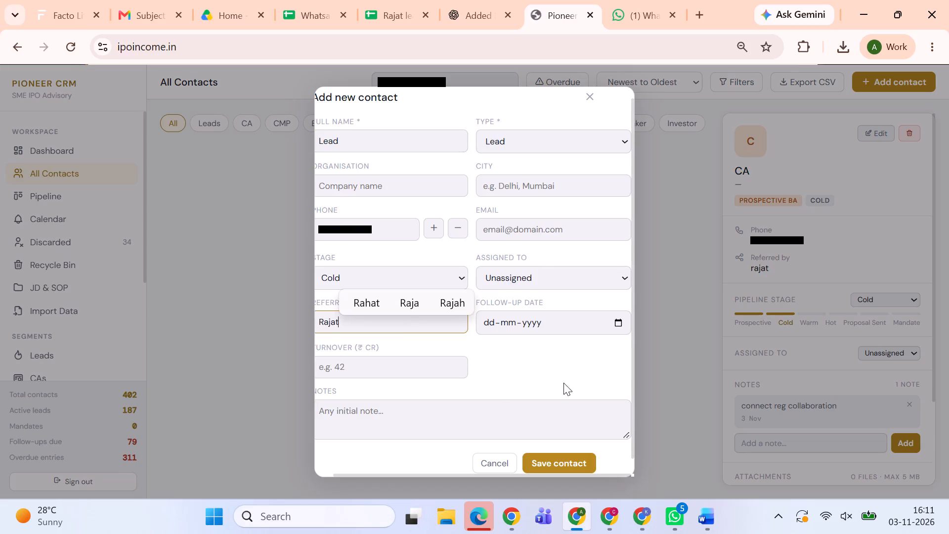
pyautogui.click(565, 461)
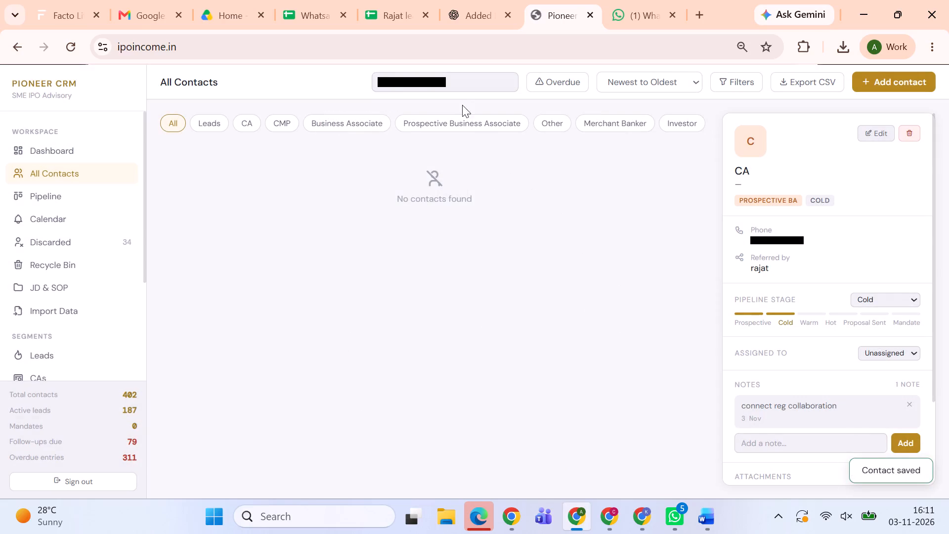
pyautogui.moveTo(464, 82); pyautogui.dragTo(302, 66)
pyautogui.press('BackSpace')
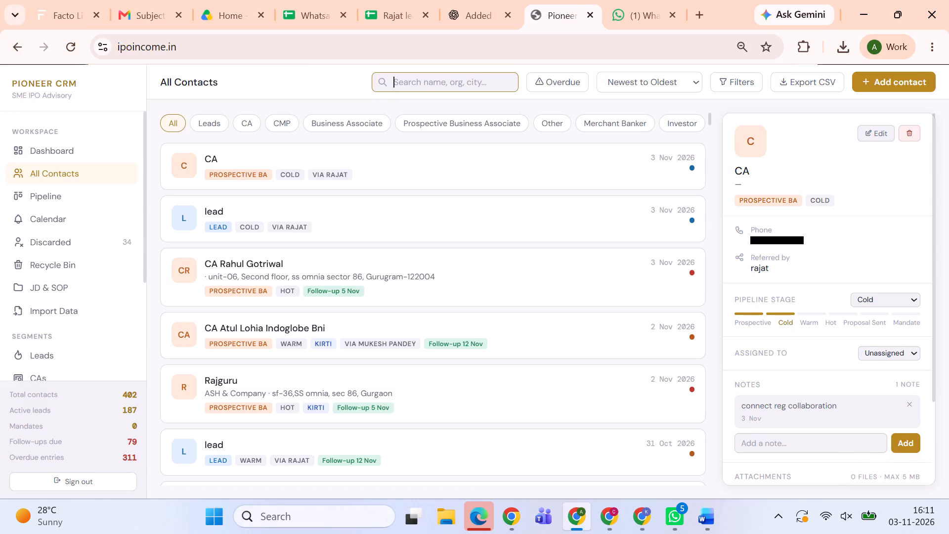
pyautogui.scroll(1, 480, 181)
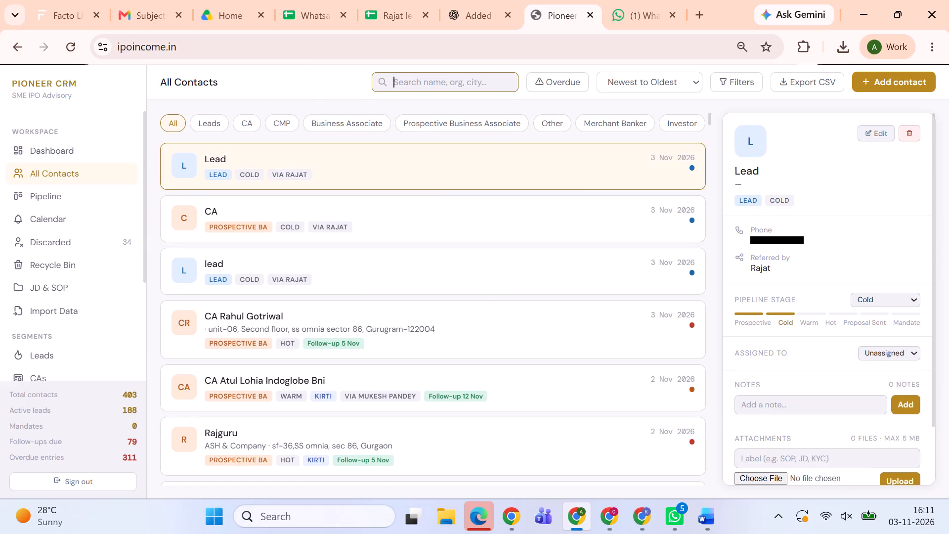
# Copy lead 40's phone number from the Rajat leads status spreadsheet and search the Pioneer CRM contacts for it.
pyautogui.click(394, 0)
pyautogui.press('Up')
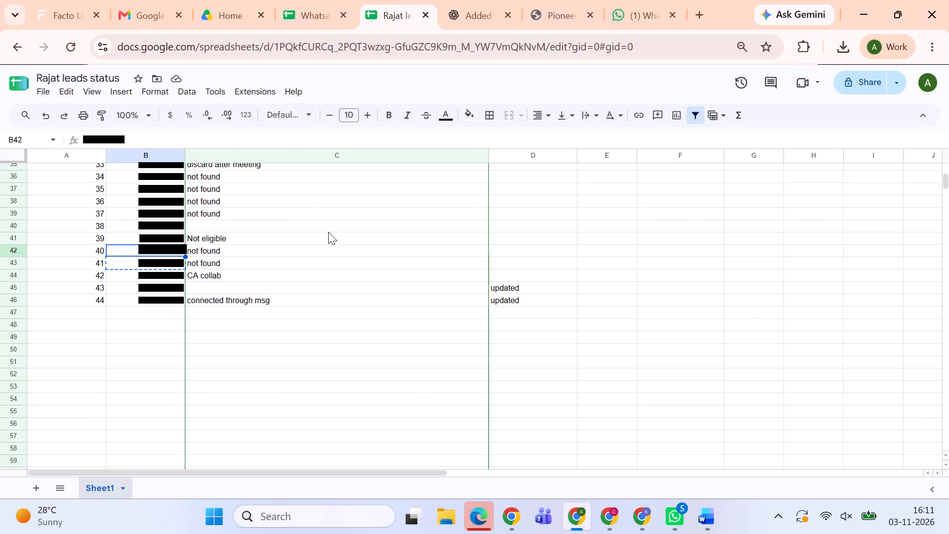
pyautogui.hotkey('ctrl', 'c')
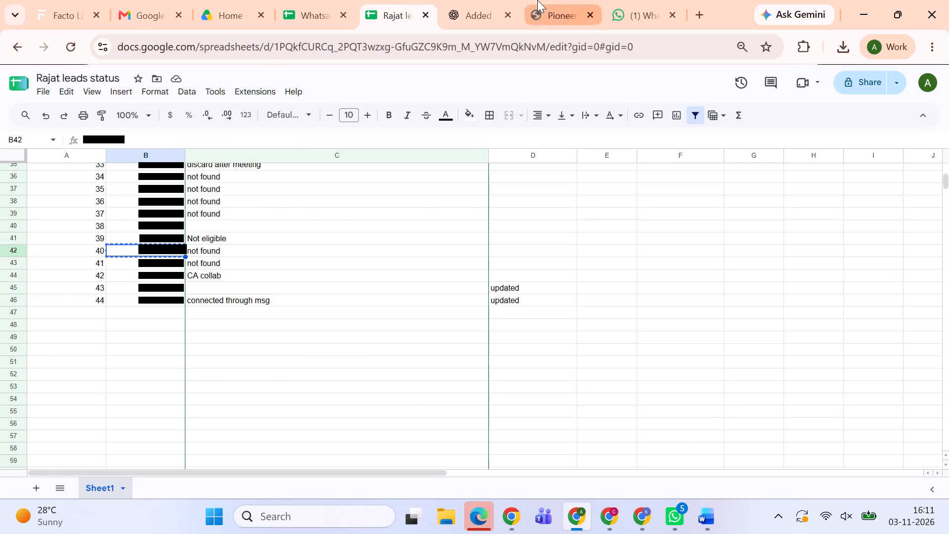
pyautogui.click(537, 0)
pyautogui.click(504, 82)
pyautogui.hotkey('ctrl', 'v')
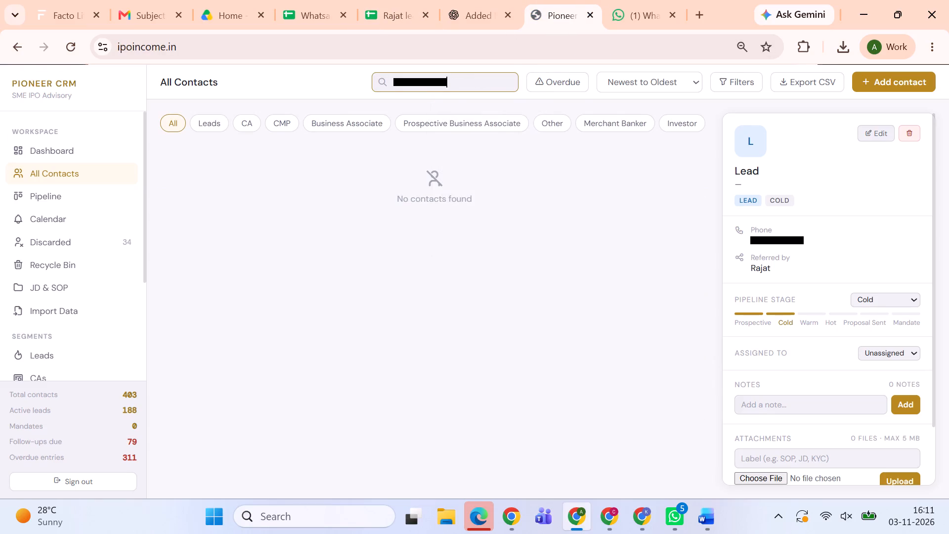
# Clear the contact search and save a new contact named "lead" with lead 40's copied phone number, referred by "rajat".
pyautogui.moveTo(499, 80); pyautogui.dragTo(341, 67)
pyautogui.press('BackSpace')
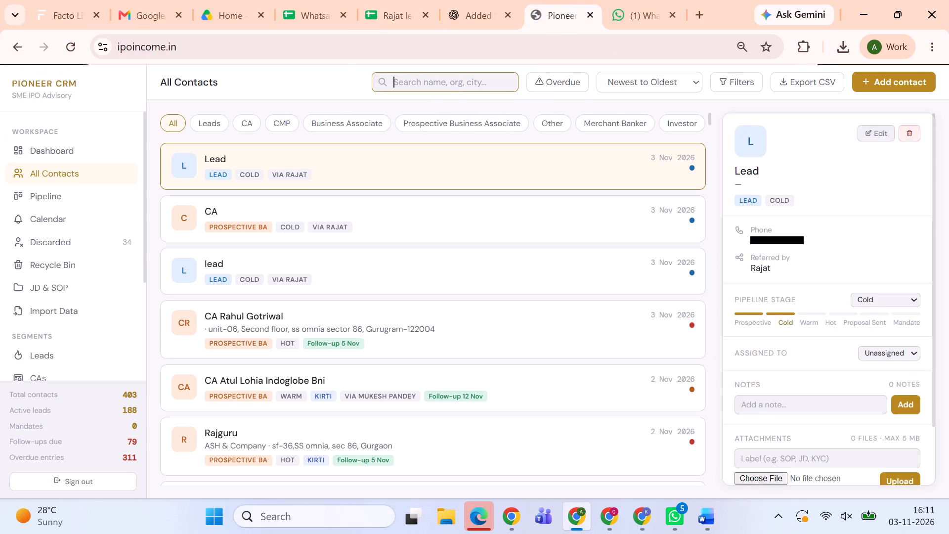
pyautogui.click(912, 74)
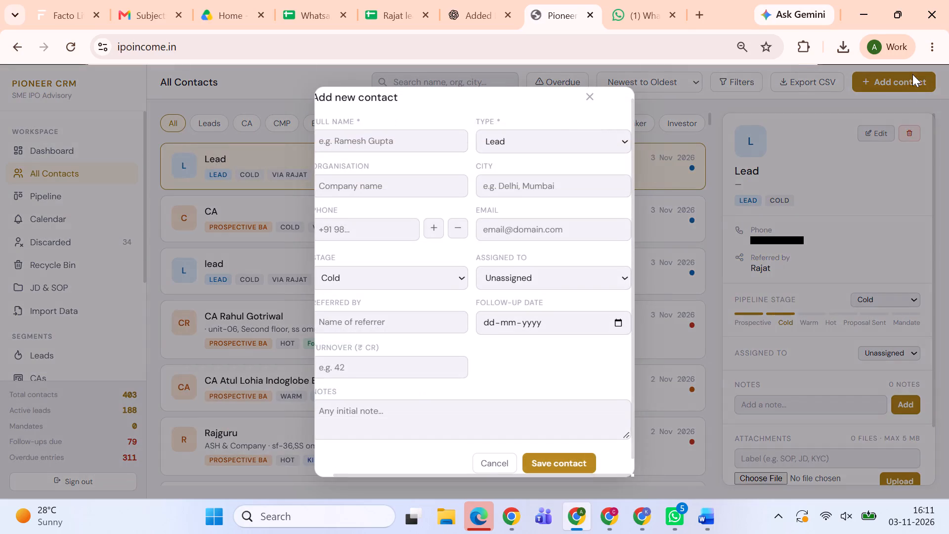
pyautogui.click(400, 226)
pyautogui.hotkey('ctrl', 'v')
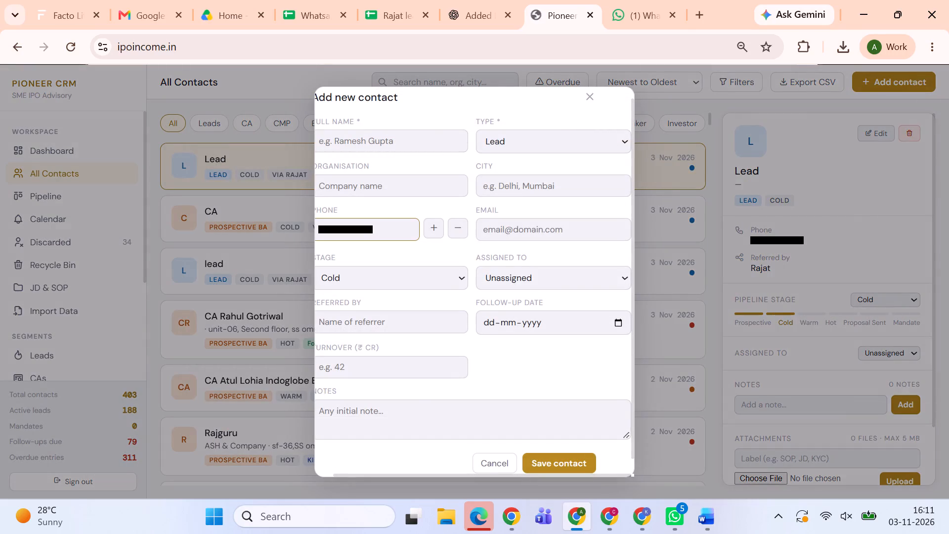
pyautogui.click(424, 143)
pyautogui.write('lead')
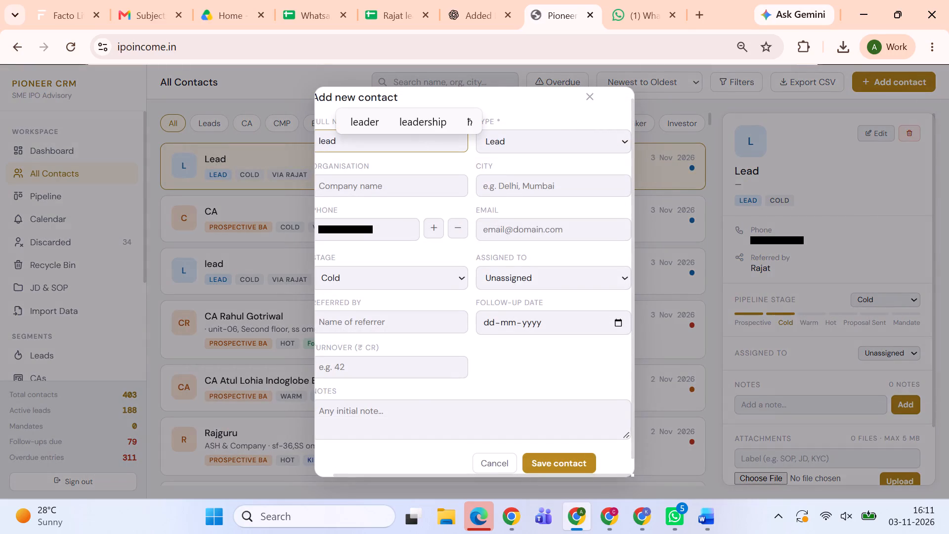
pyautogui.click(413, 324)
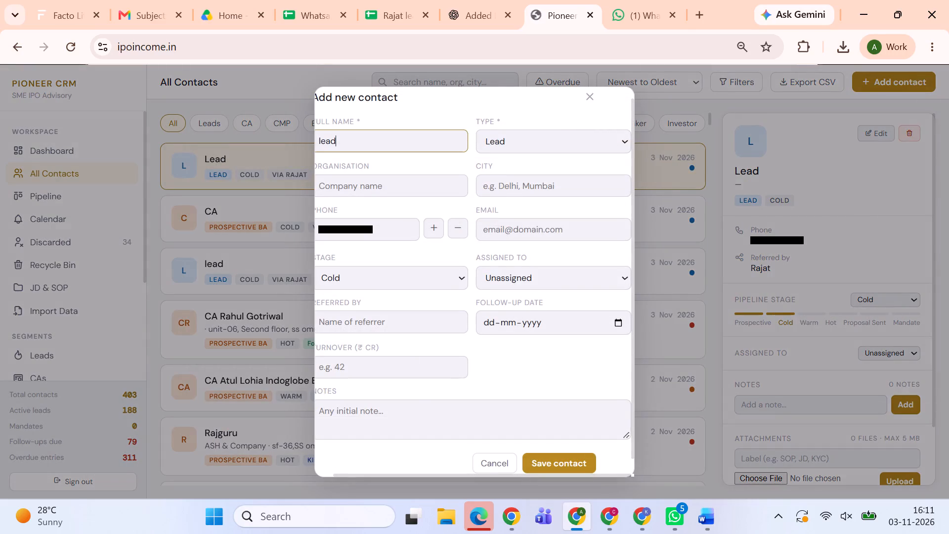
pyautogui.write('rajat')
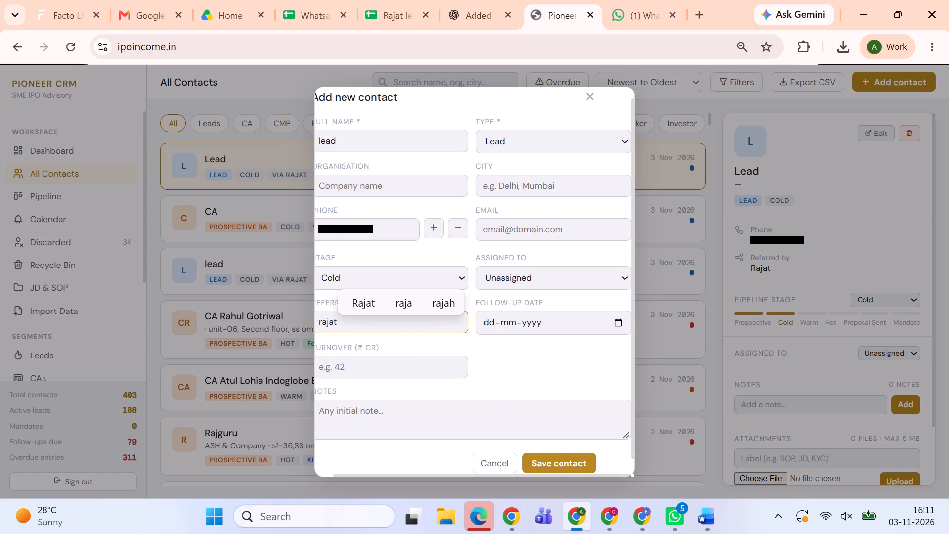
pyautogui.click(558, 459)
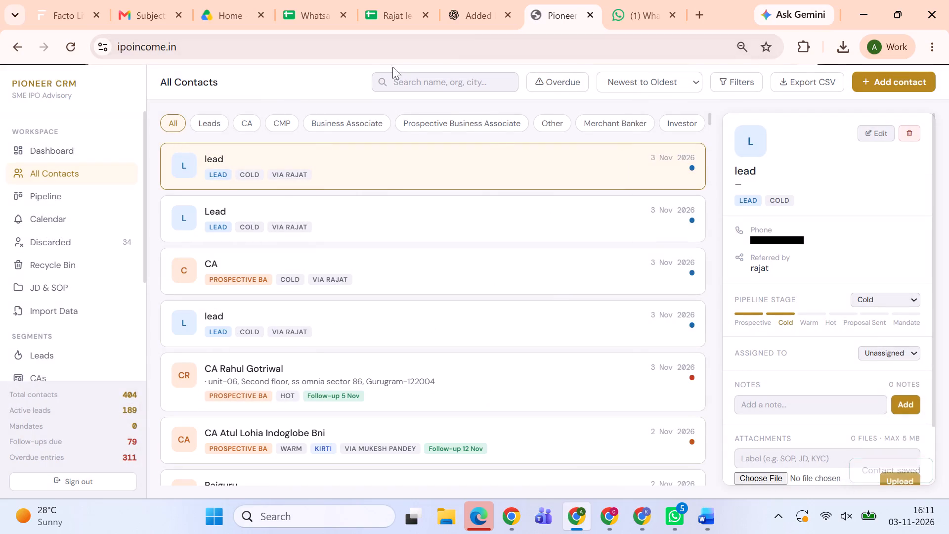
# Switch to the Rajat leads status spreadsheet and select lead 39's phone number.
pyautogui.click(389, 0)
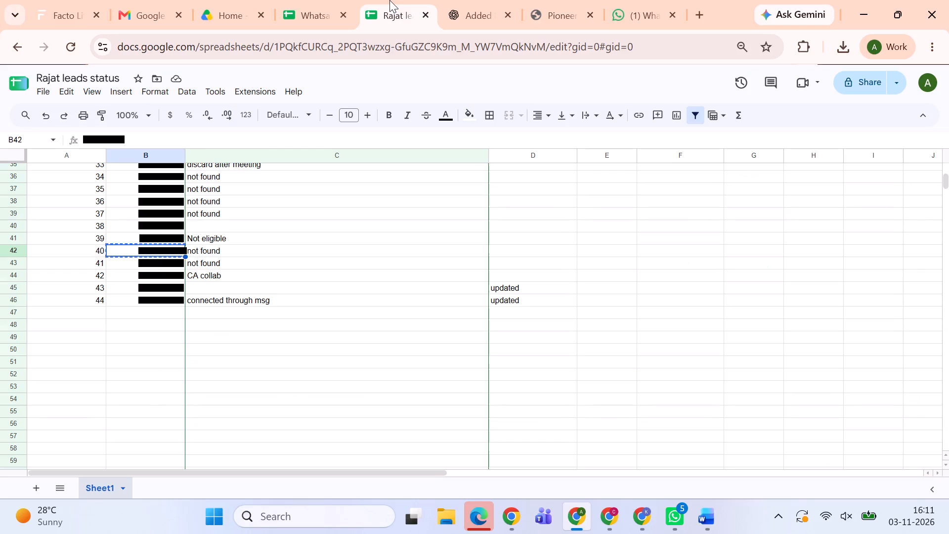
pyautogui.press('Up')
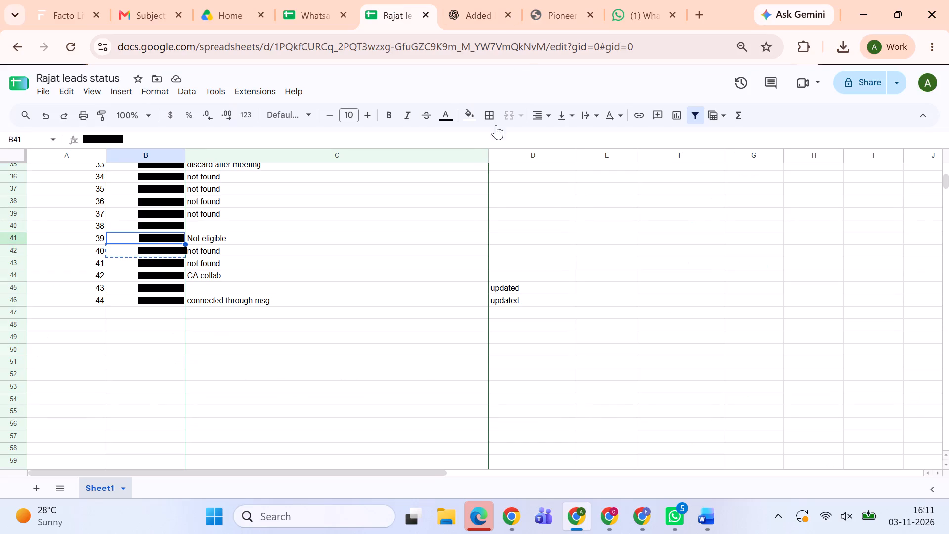
# Copy lead 39's phone number from the spreadsheet, search the Pioneer CRM contacts for it, and clear the search.
pyautogui.scroll(1, 447, 207)
pyautogui.hotkey('ctrl', 'c')
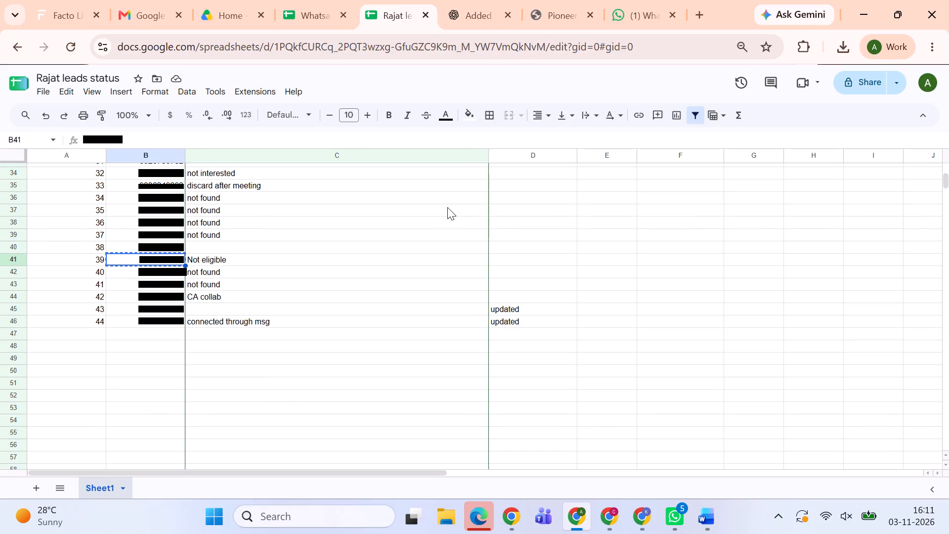
pyautogui.click(541, 0)
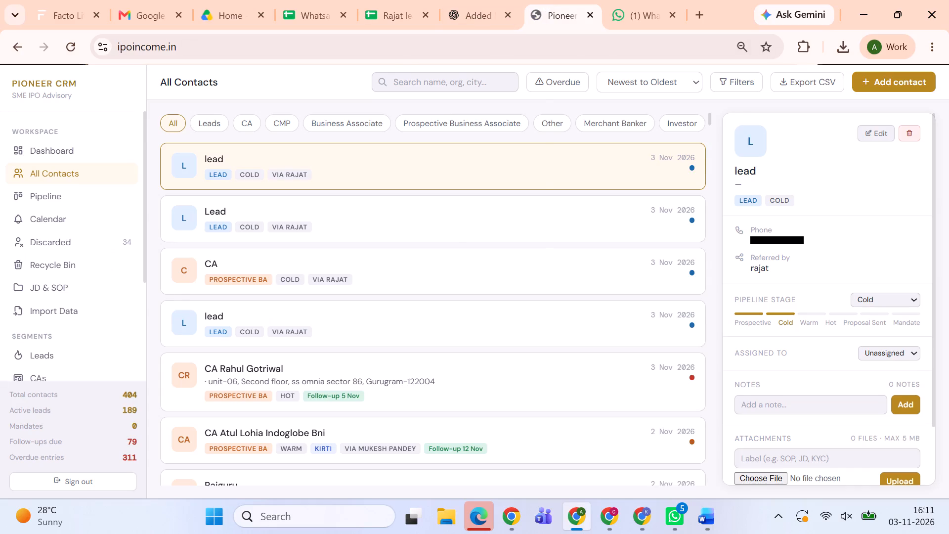
pyautogui.click(431, 83)
pyautogui.hotkey('ctrl', 'v')
pyautogui.moveTo(461, 84); pyautogui.dragTo(374, 80)
pyautogui.press('BackSpace')
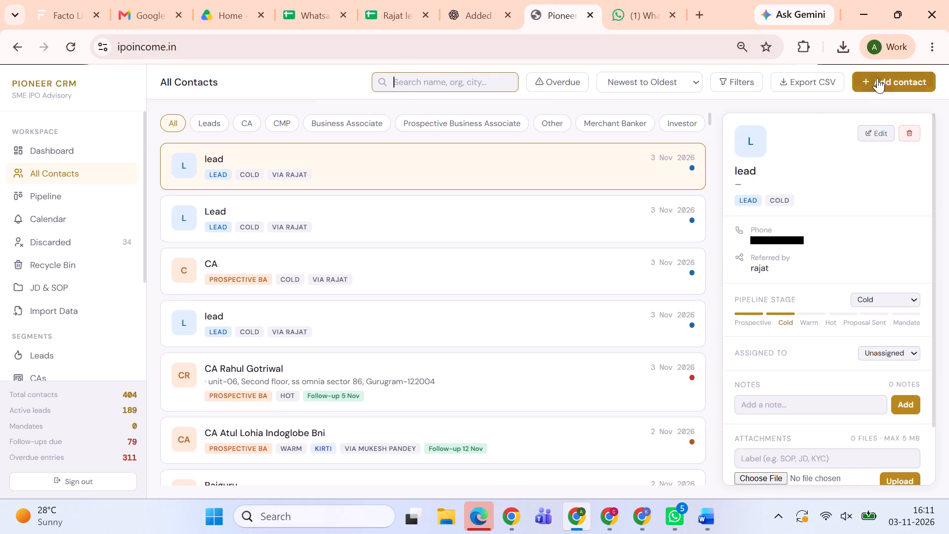
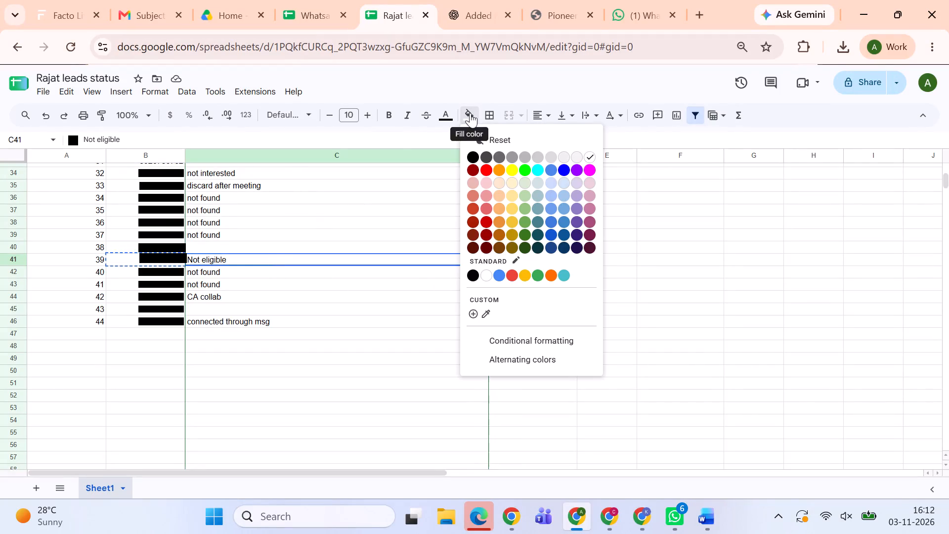
# Fill lead 39's "Not eligible" status cell with yellow, and select that lead's phone number cell.
pyautogui.click(511, 167)
pyautogui.click(377, 259)
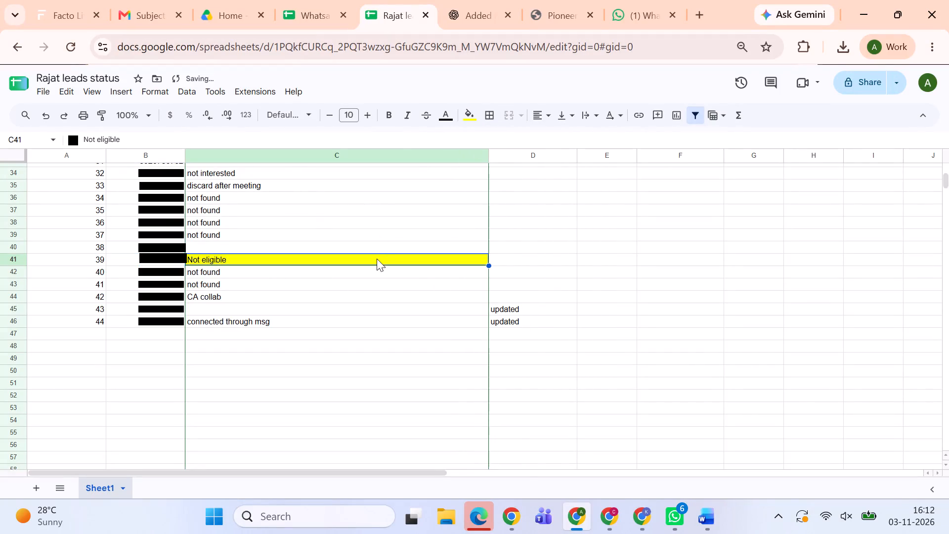
pyautogui.click(167, 262)
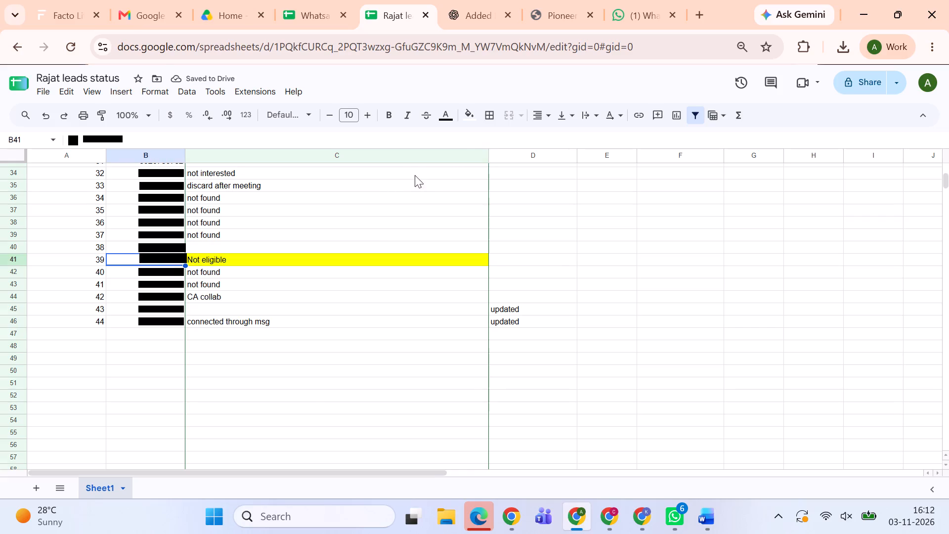
# Fill lead 39's phone number cell with yellow.
pyautogui.click(469, 119)
pyautogui.click(514, 171)
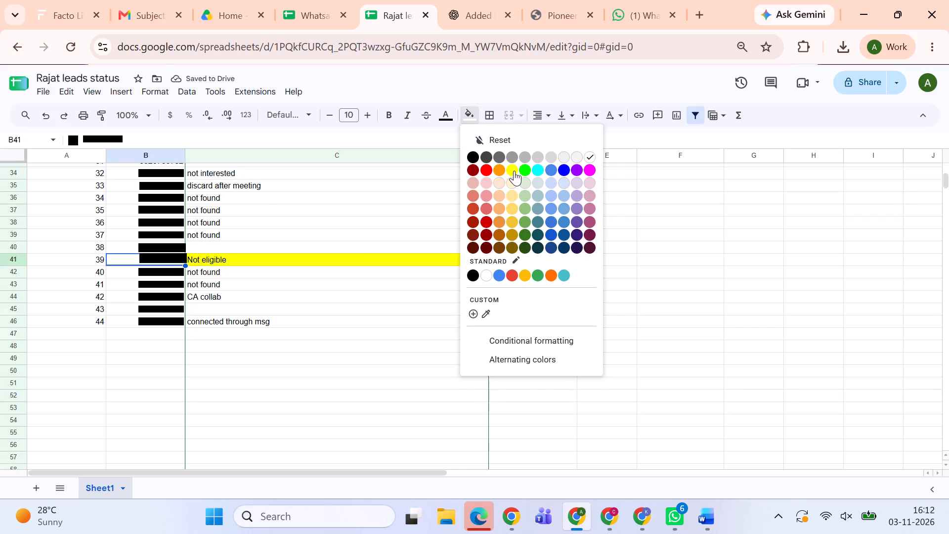
pyautogui.click(677, 312)
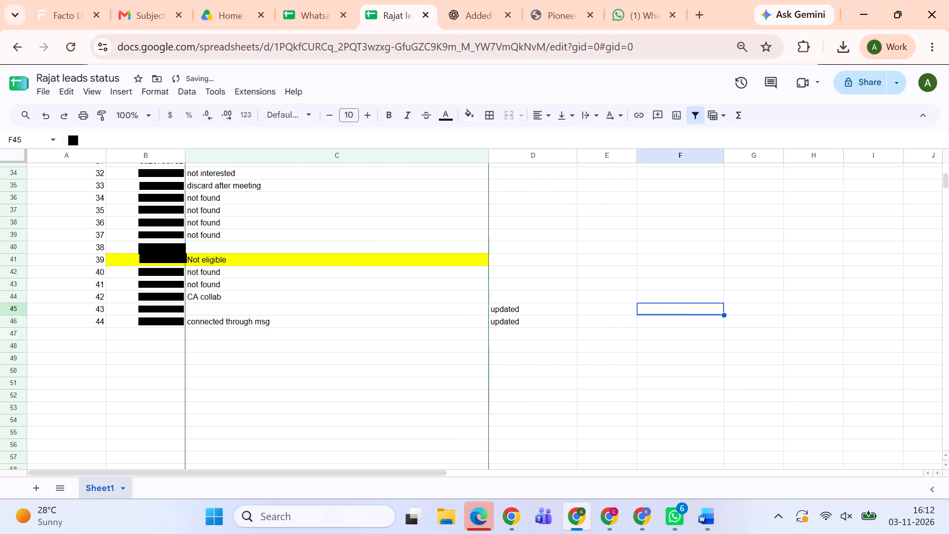
# Copy lead 38's phone number from the spreadsheet and search the Pioneer CRM contacts for it.
pyautogui.click(168, 244)
pyautogui.hotkey('ctrl', 'c')
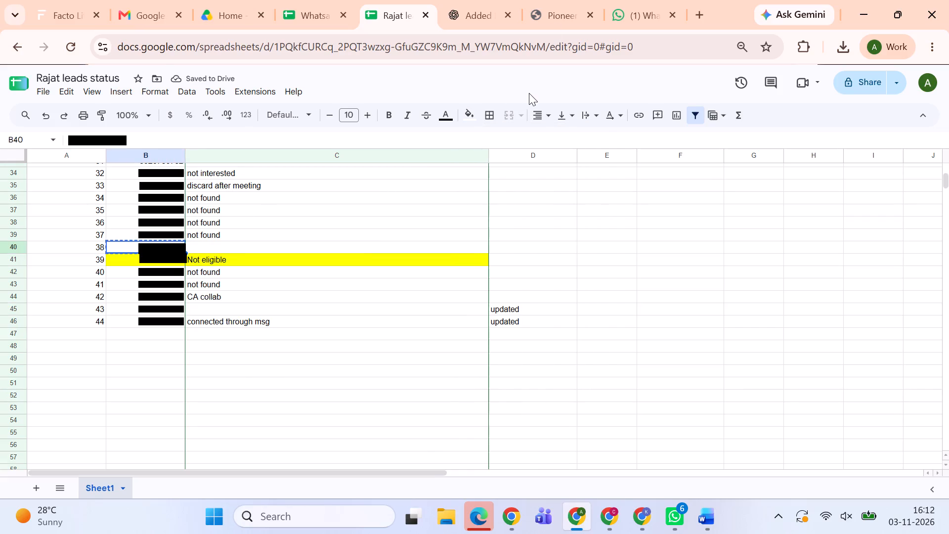
pyautogui.click(556, 0)
pyautogui.click(440, 80)
pyautogui.hotkey('ctrl', 'v')
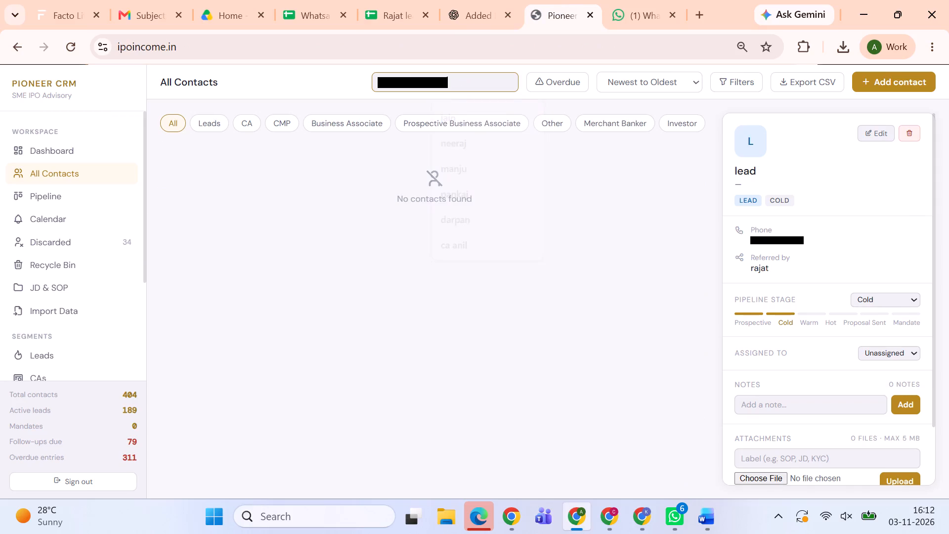
# Save a new contact named "lead" with lead 38's copied phone number, referred by "rajat".
pyautogui.click(864, 85)
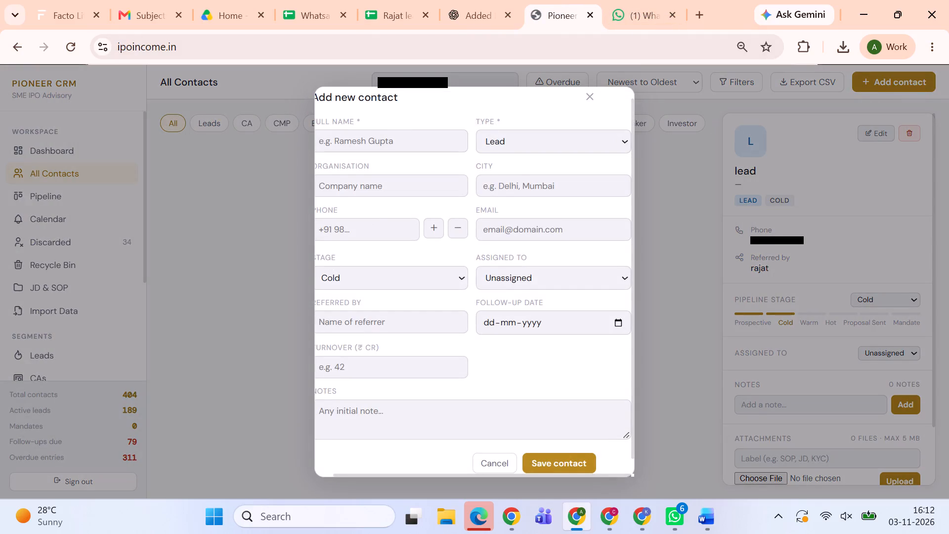
pyautogui.click(369, 231)
pyautogui.hotkey('ctrl', 'v')
pyautogui.click(402, 142)
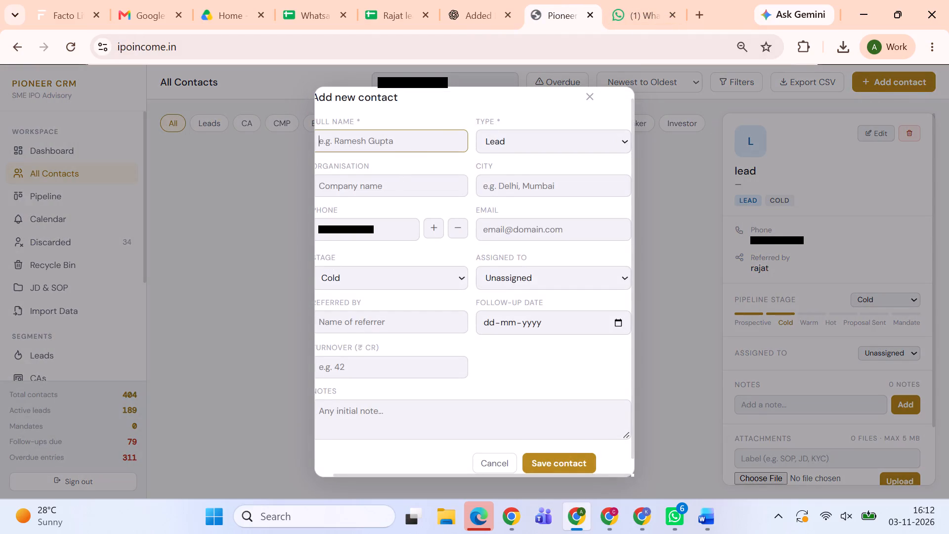
pyautogui.write('lead')
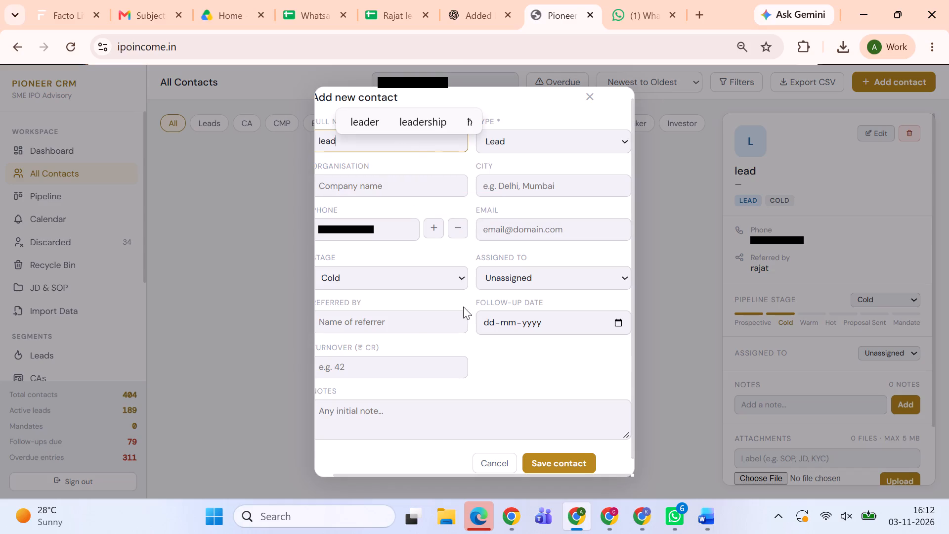
pyautogui.click(423, 317)
pyautogui.write('rajat')
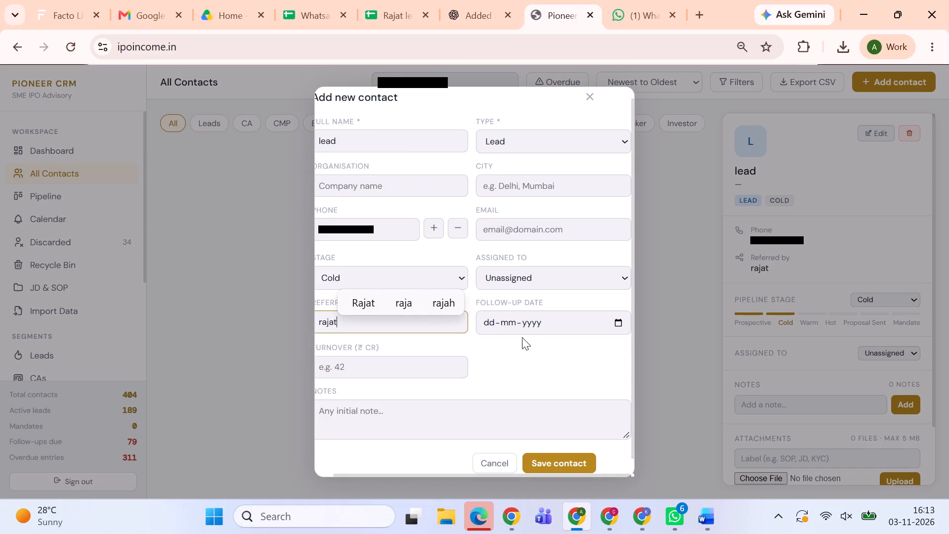
pyautogui.click(561, 457)
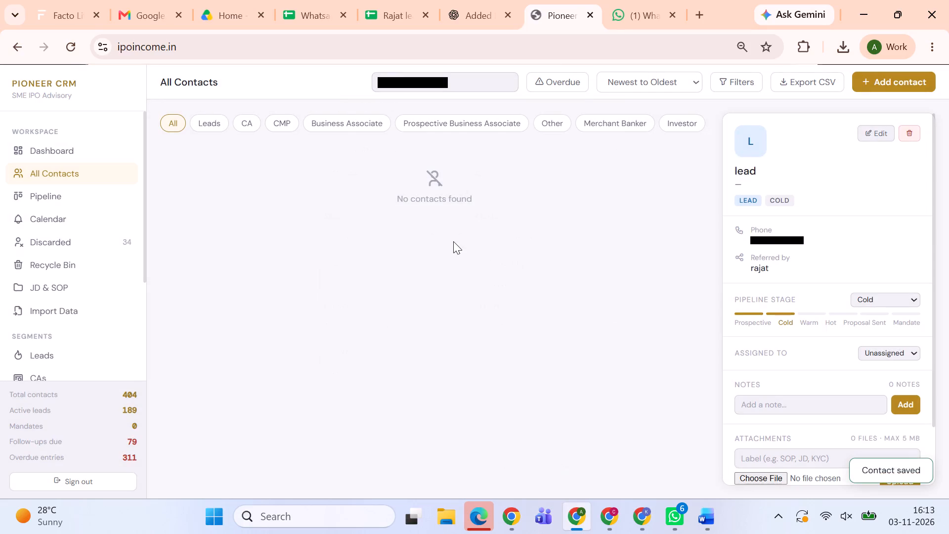
# Clear lead 38's phone number from the contact search.
pyautogui.click(466, 81)
pyautogui.press('BackSpace')
pyautogui.press('BackSpace')
pyautogui.press('BackSpace')
pyautogui.press('BackSpace')
pyautogui.press('BackSpace')
pyautogui.press('BackSpace')
pyautogui.press('BackSpace')
pyautogui.press('BackSpace')
pyautogui.press('BackSpace')
pyautogui.press('BackSpace')
pyautogui.press('BackSpace')
pyautogui.press('BackSpace')
pyautogui.press('BackSpace')
pyautogui.press('BackSpace')
pyautogui.press('BackSpace')
pyautogui.press('BackSpace')
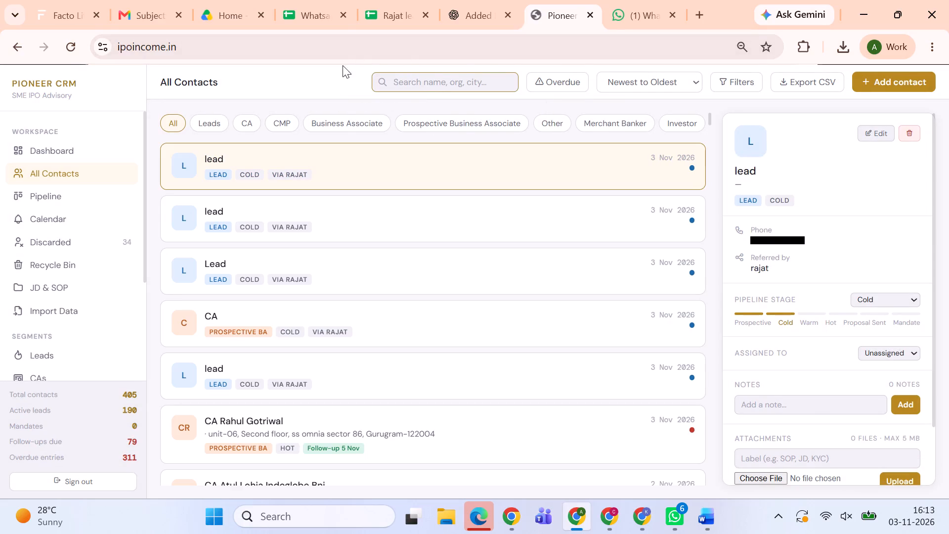
# Copy lead 37's phone number from the Rajat leads status spreadsheet and search the Pioneer CRM contacts for it.
pyautogui.click(386, 3)
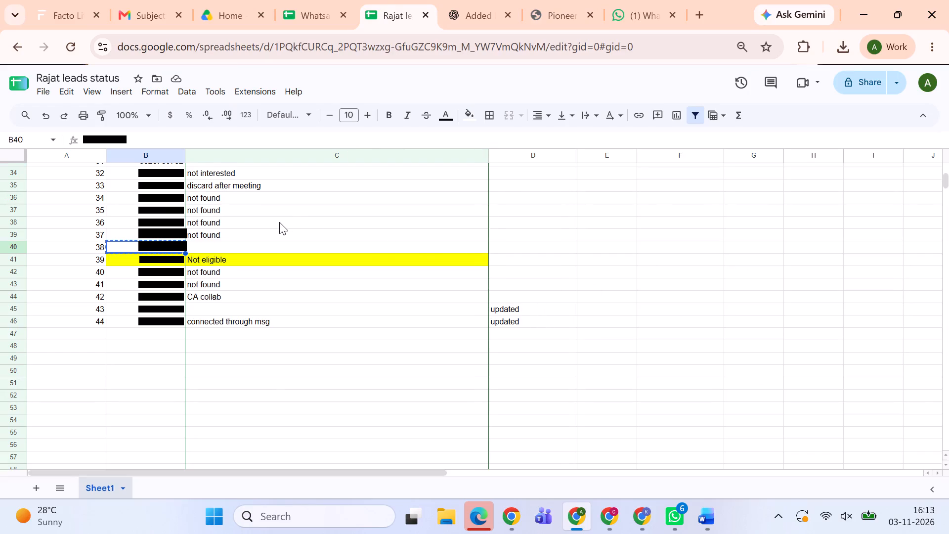
pyautogui.scroll(1, 279, 222)
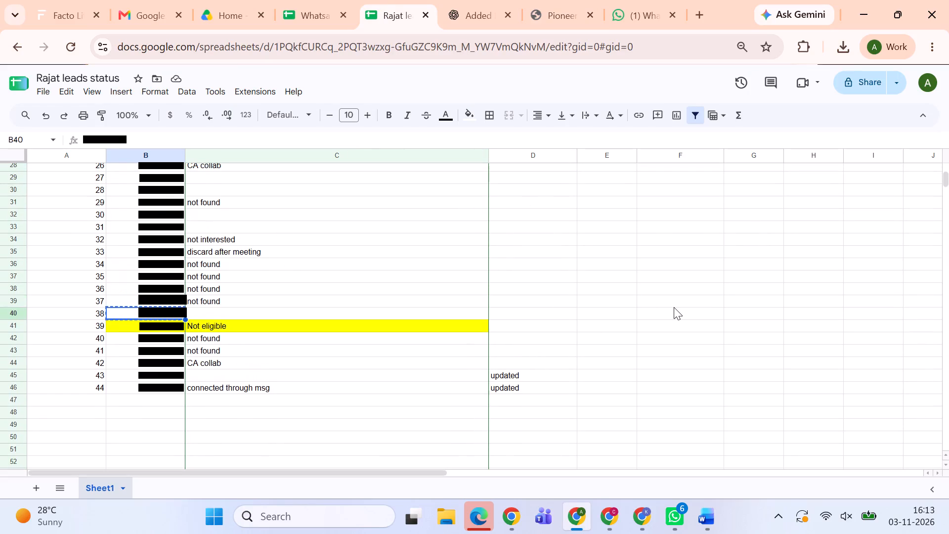
pyautogui.press('Up')
pyautogui.hotkey('ctrl', 'c')
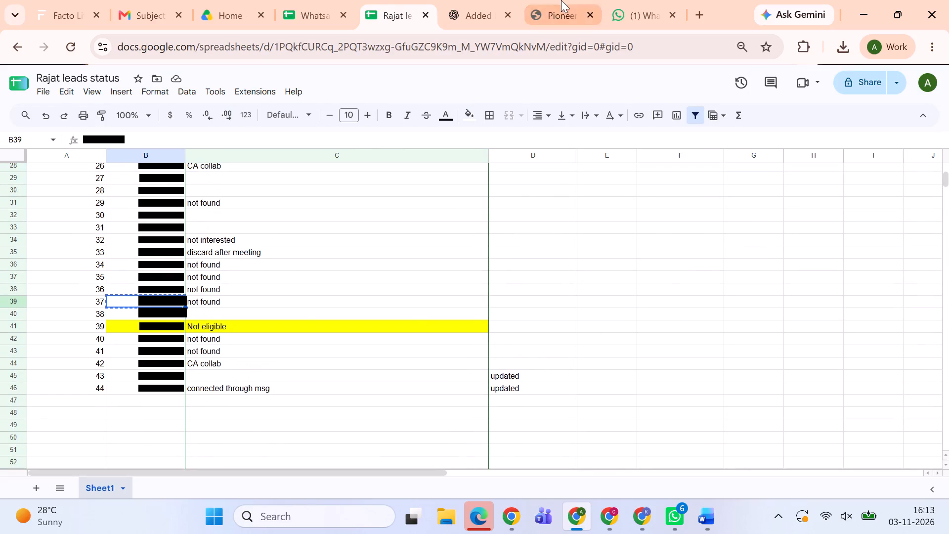
pyautogui.click(560, 0)
pyautogui.click(485, 81)
pyautogui.hotkey('ctrl', 'v')
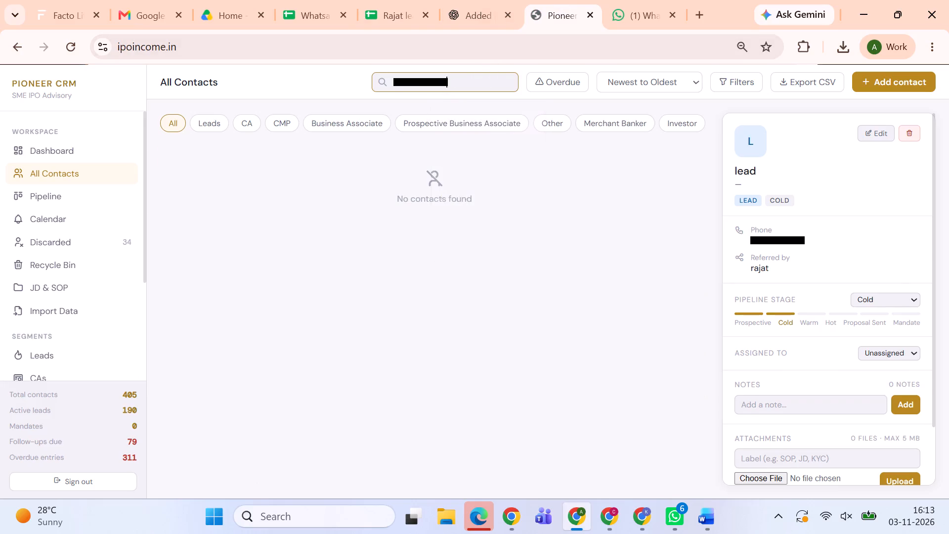
# Clear lead 37's phone number from the contact search.
pyautogui.moveTo(484, 82); pyautogui.dragTo(315, 85)
pyautogui.press('BackSpace')
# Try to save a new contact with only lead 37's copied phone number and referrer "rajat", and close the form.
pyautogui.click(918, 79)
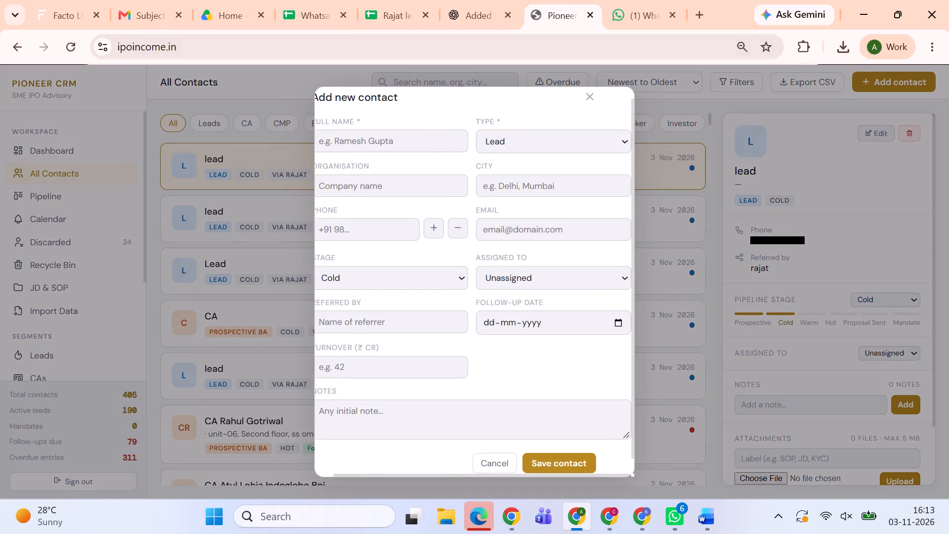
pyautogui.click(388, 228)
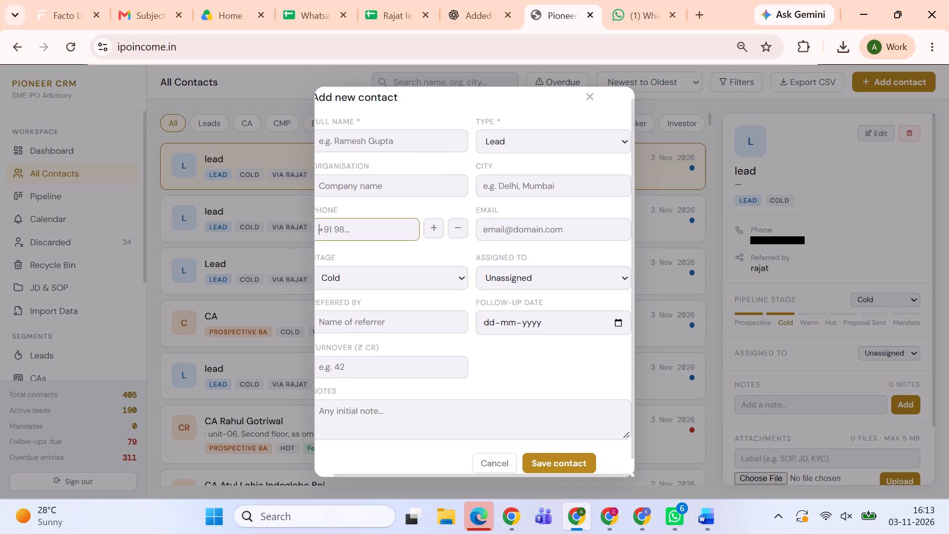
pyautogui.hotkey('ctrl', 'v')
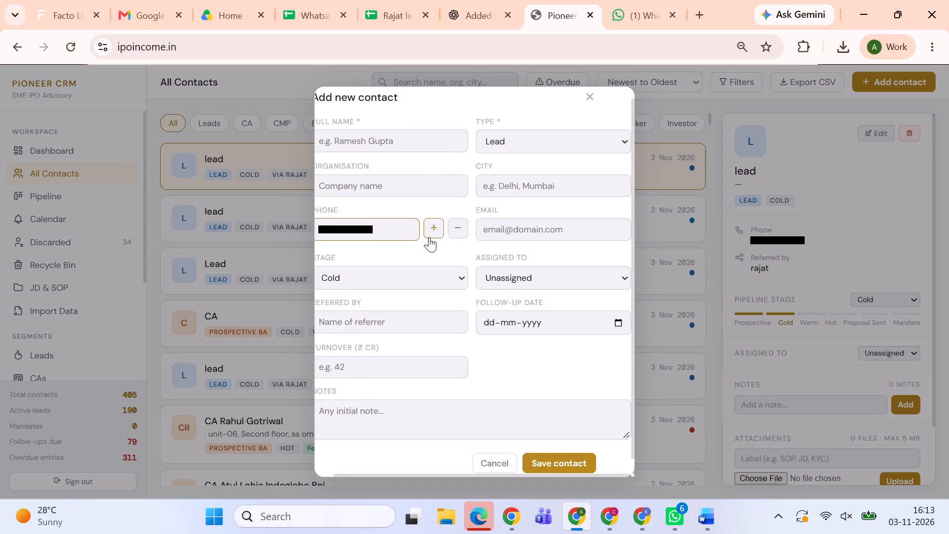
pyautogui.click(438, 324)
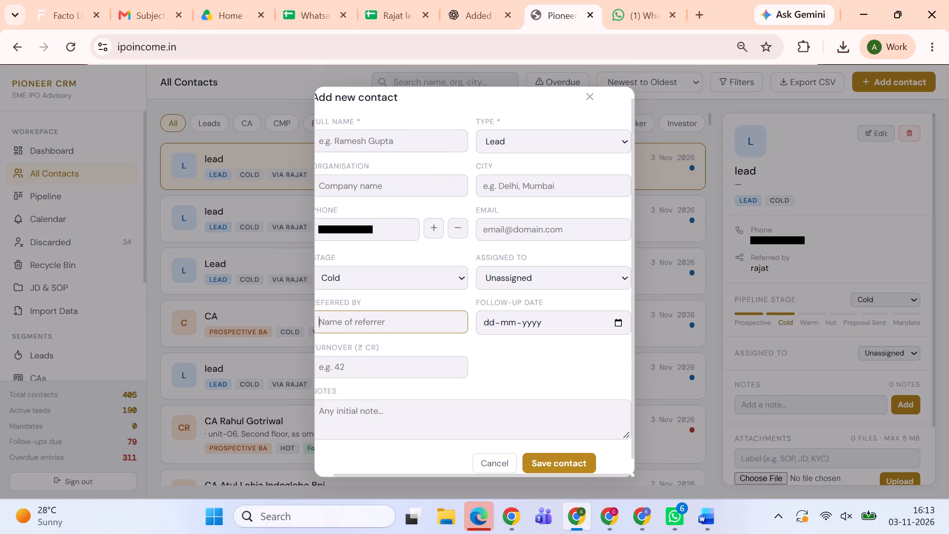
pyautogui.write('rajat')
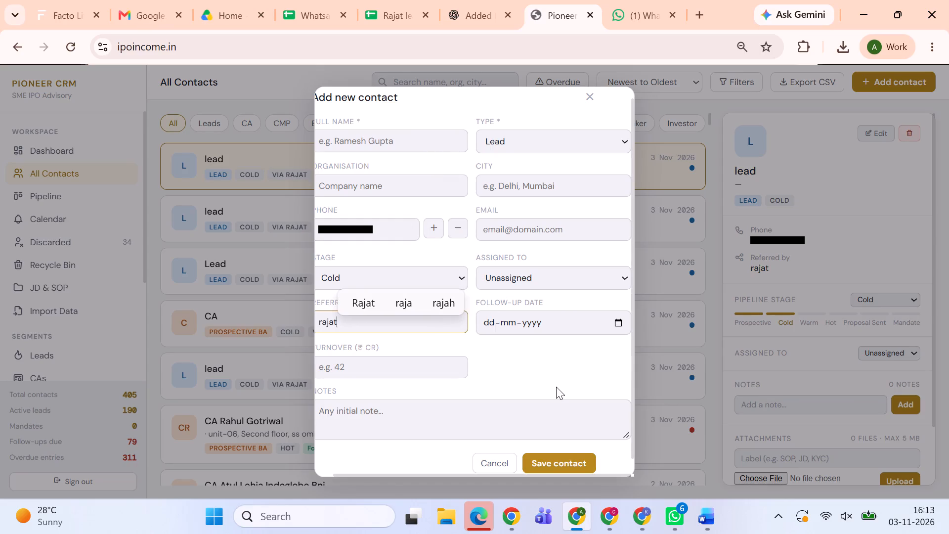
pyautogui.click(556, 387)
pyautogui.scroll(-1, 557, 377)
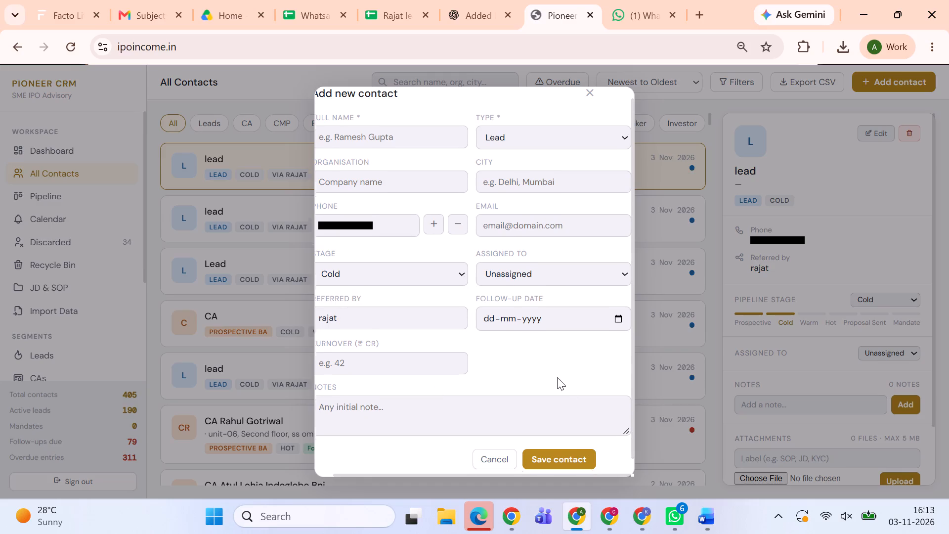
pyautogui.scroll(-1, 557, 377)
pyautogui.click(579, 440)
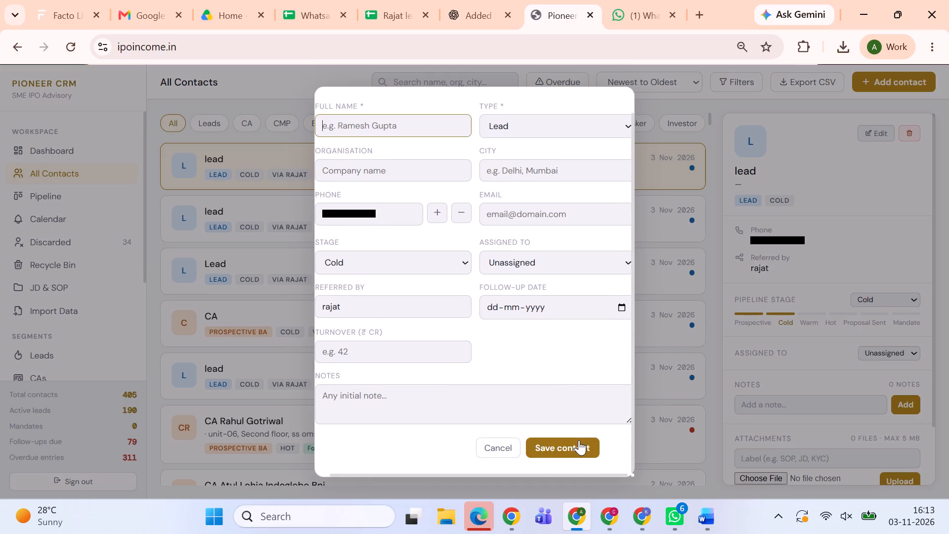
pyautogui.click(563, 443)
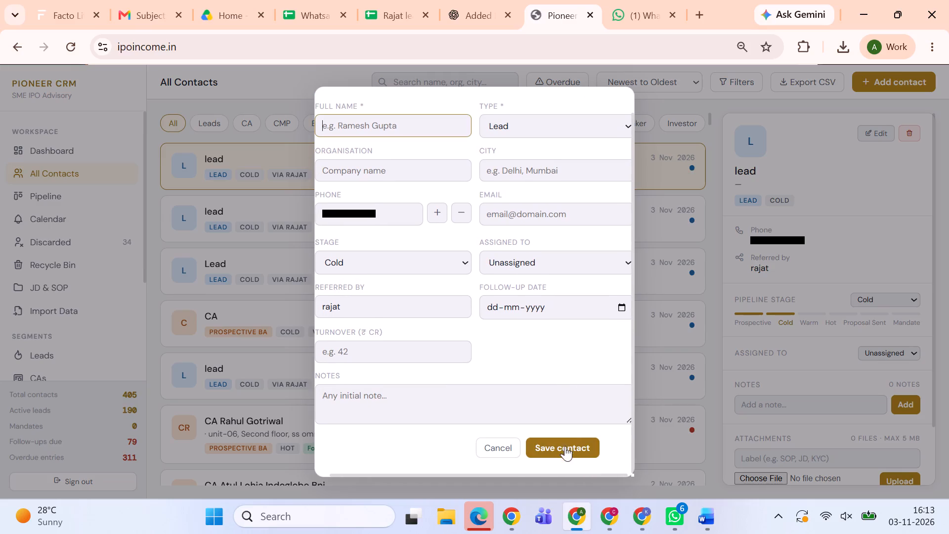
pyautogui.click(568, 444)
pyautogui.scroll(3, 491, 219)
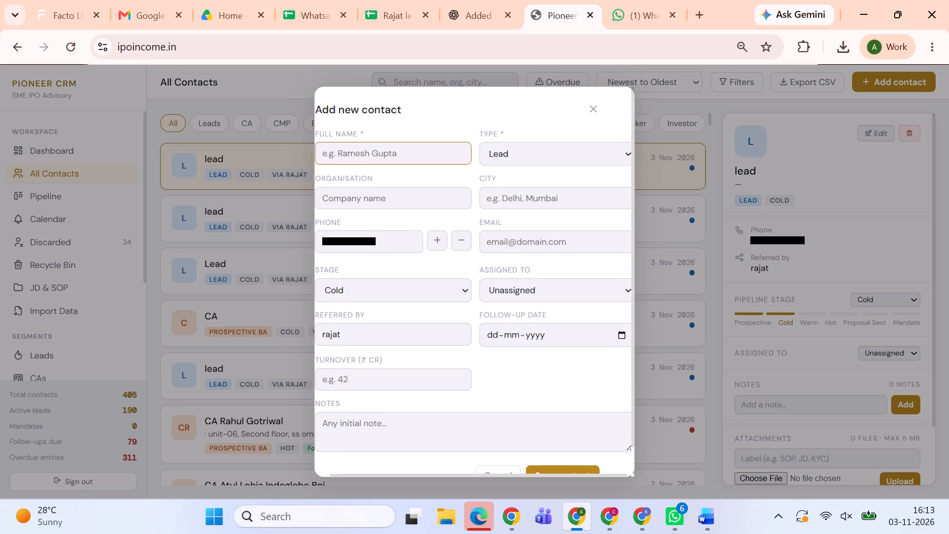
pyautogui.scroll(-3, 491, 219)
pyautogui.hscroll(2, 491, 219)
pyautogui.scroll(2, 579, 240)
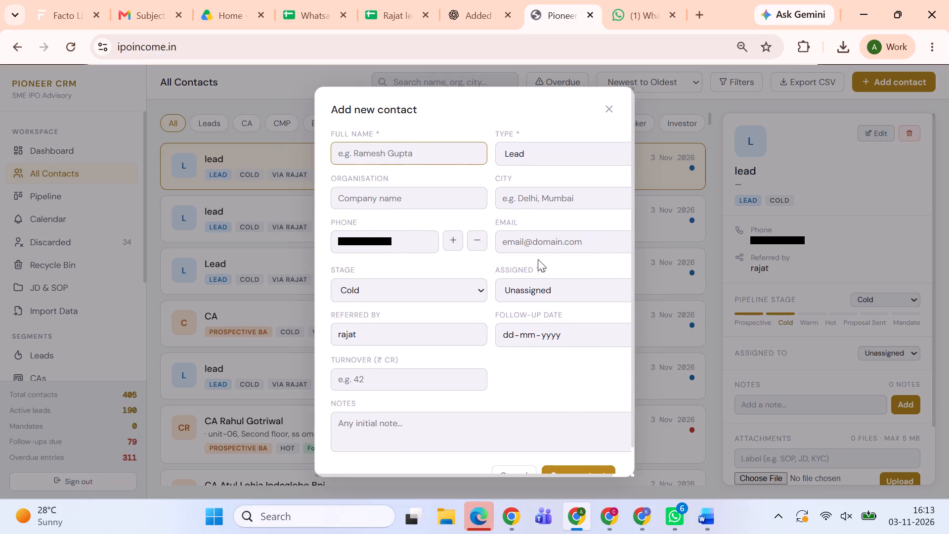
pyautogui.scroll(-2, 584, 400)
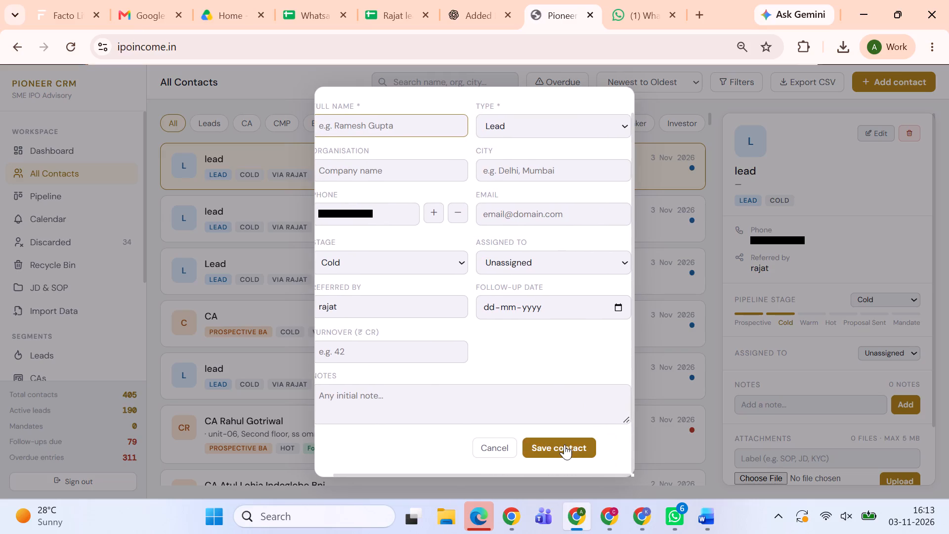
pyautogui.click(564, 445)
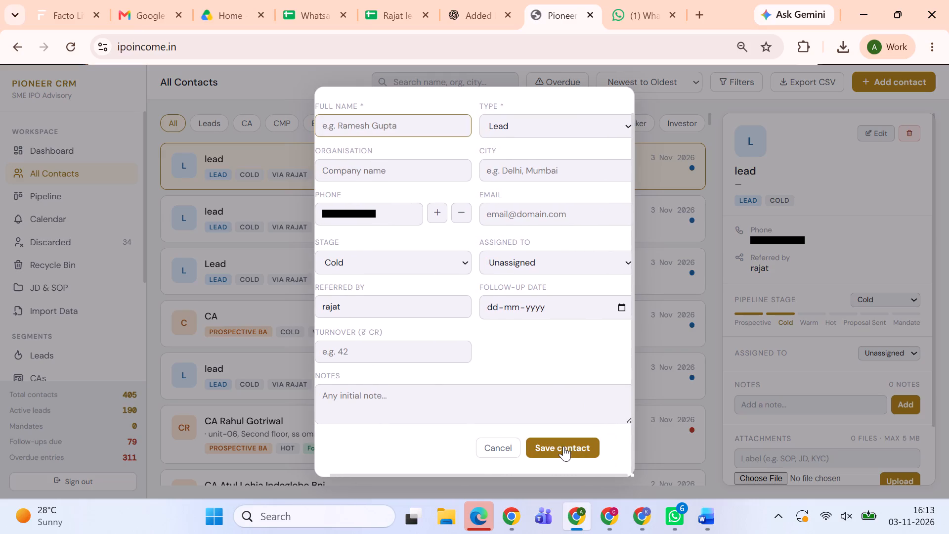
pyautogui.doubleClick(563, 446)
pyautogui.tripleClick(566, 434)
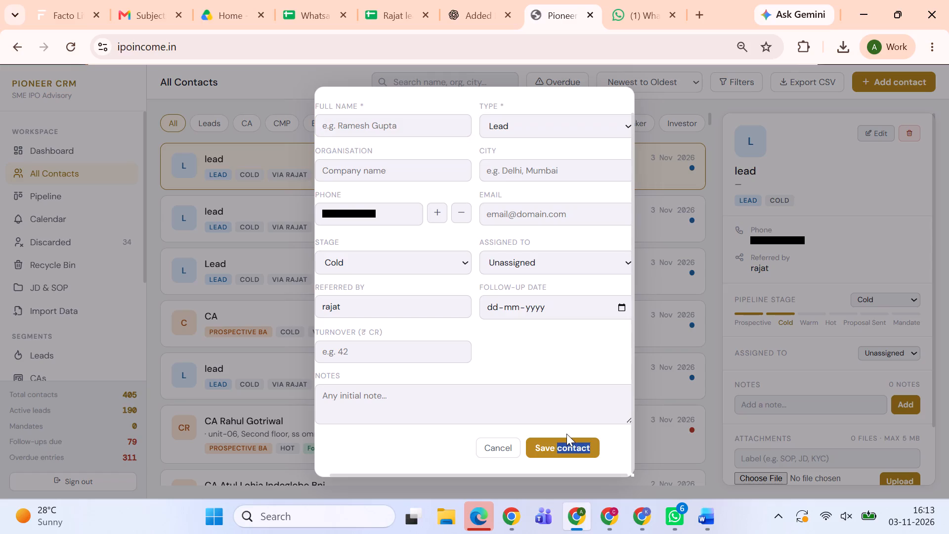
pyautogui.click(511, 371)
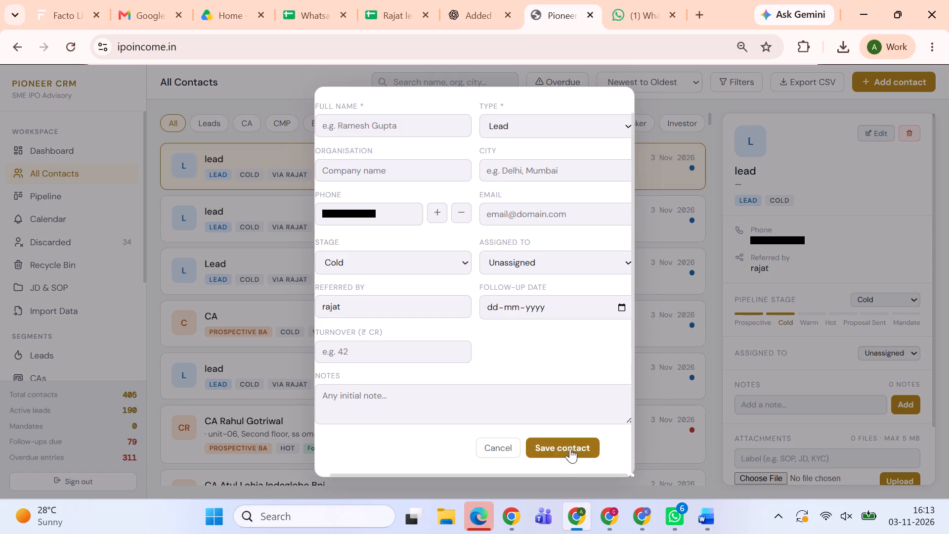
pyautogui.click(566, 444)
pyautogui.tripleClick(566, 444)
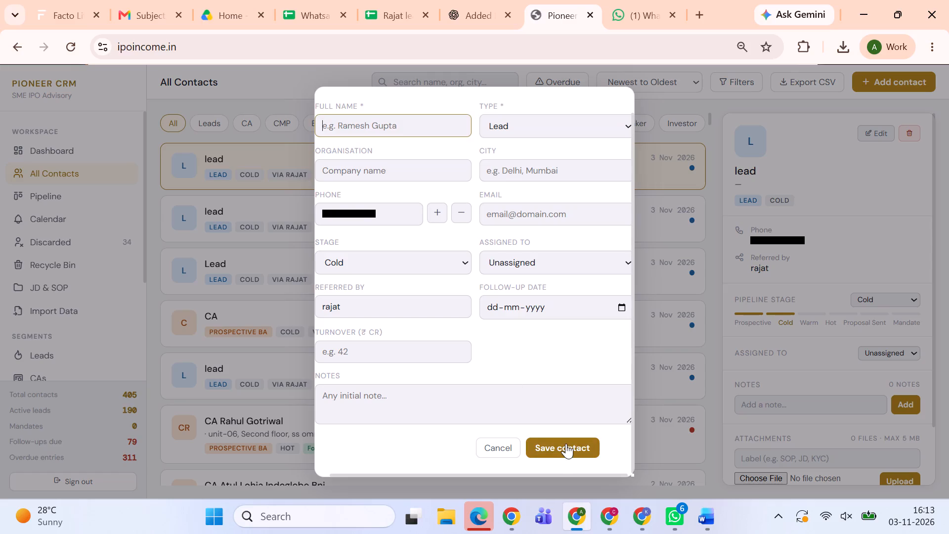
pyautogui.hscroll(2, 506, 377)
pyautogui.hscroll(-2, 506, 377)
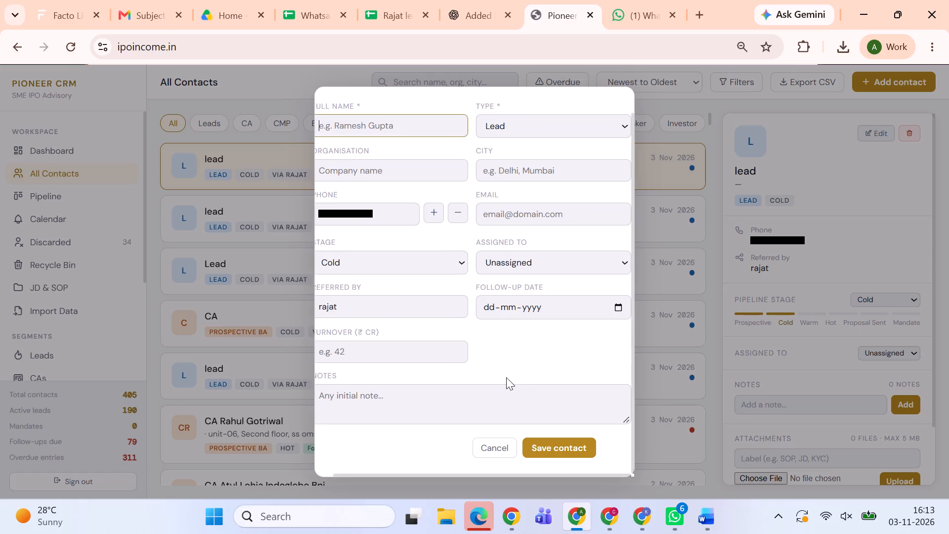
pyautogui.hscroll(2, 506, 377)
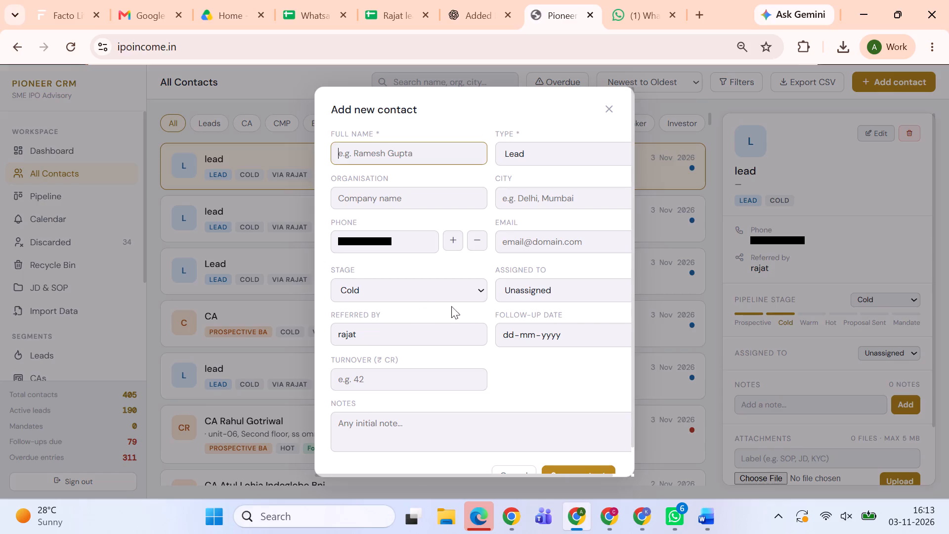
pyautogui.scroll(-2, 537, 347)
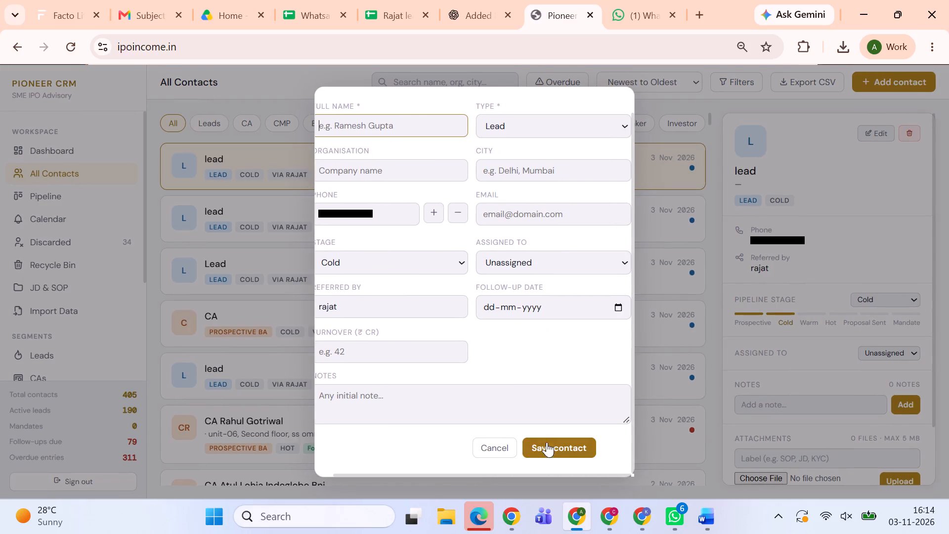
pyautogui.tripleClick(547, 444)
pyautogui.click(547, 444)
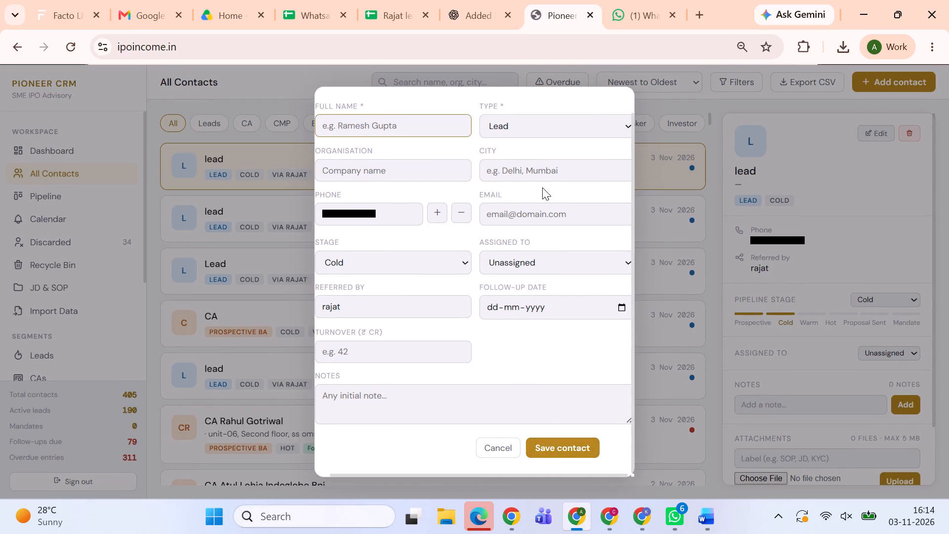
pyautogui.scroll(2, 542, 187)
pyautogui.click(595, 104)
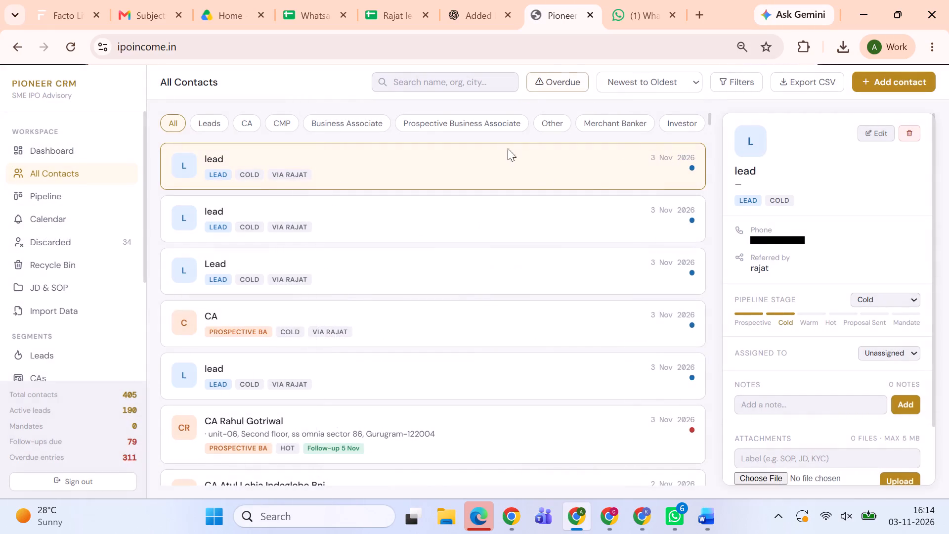
# Mark leads 42, 41, 40 and 38 as "updated" in column D of the Rajat leads status spreadsheet.
pyautogui.click(392, 10)
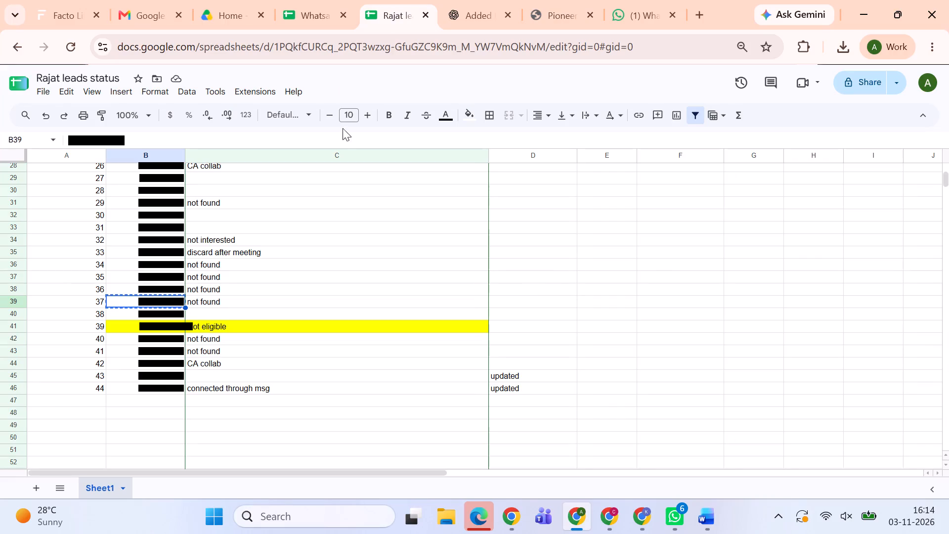
pyautogui.click(501, 312)
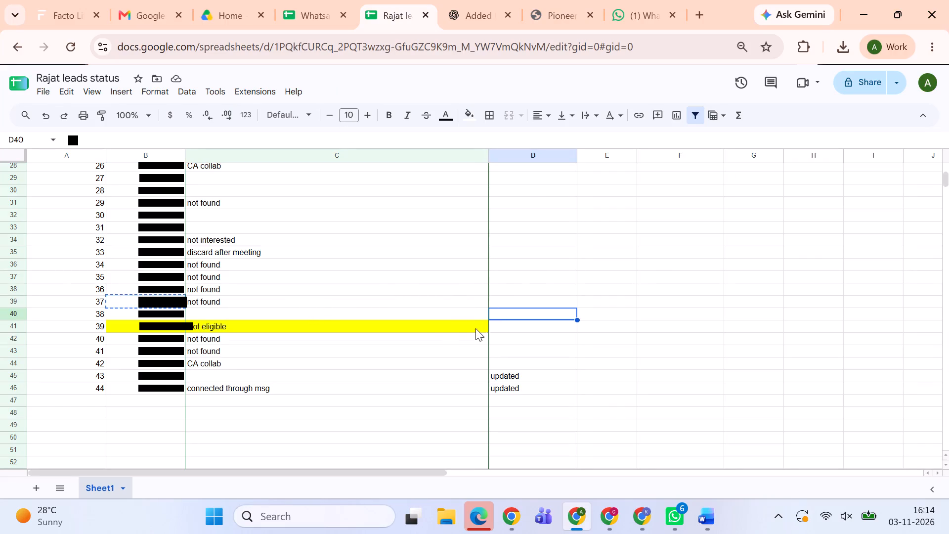
pyautogui.click(518, 387)
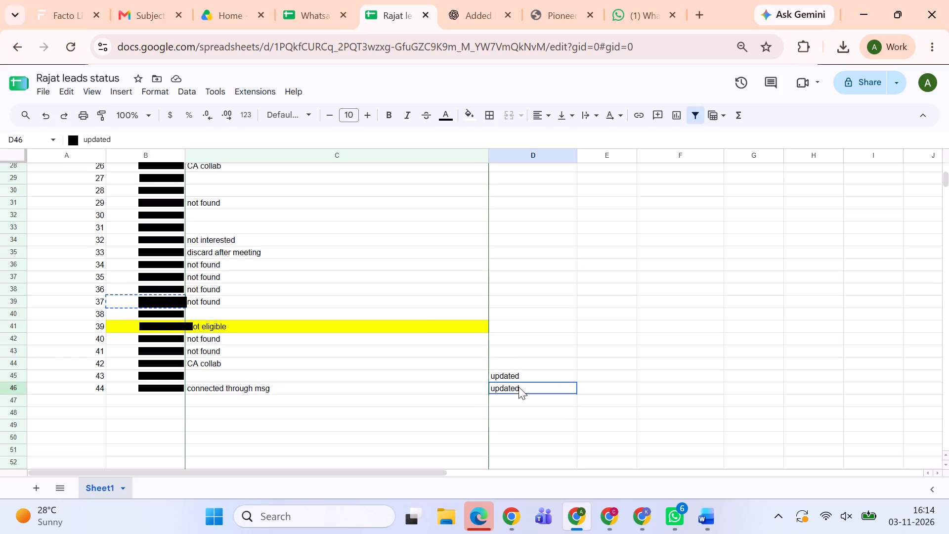
pyautogui.hotkey('ctrl', 'c')
pyautogui.press('Up')
pyautogui.press('Up')
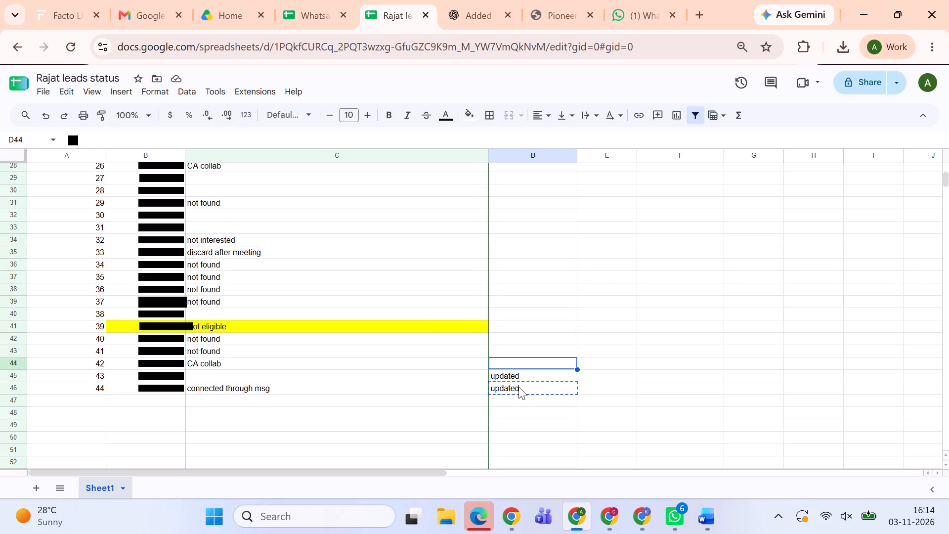
pyautogui.hotkey('ctrl', 'v')
pyautogui.press('Up')
pyautogui.hotkey('ctrl', 'v')
pyautogui.press('Up')
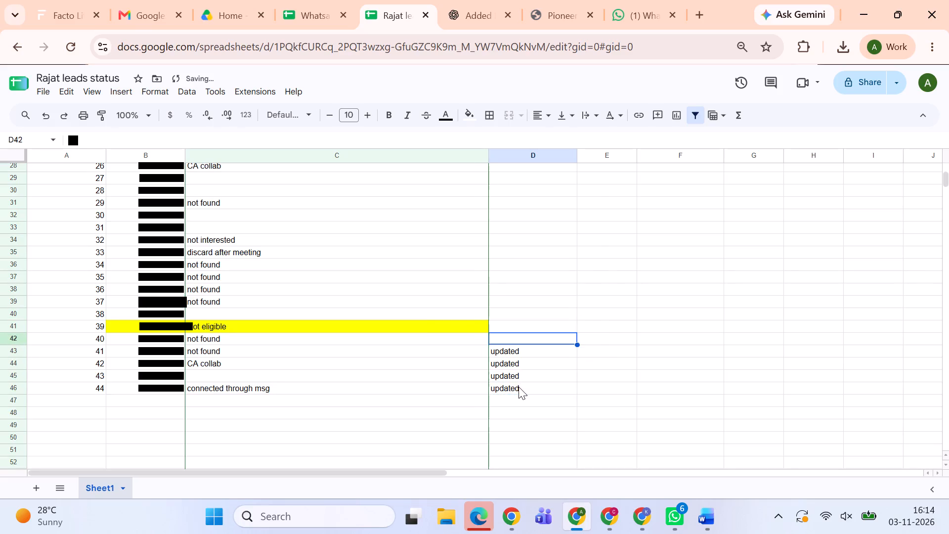
pyautogui.keyDown('ctrl'); pyautogui.click(518, 387); pyautogui.keyUp('ctrl')
pyautogui.hotkey('ctrl', 'v')
pyautogui.press('Up')
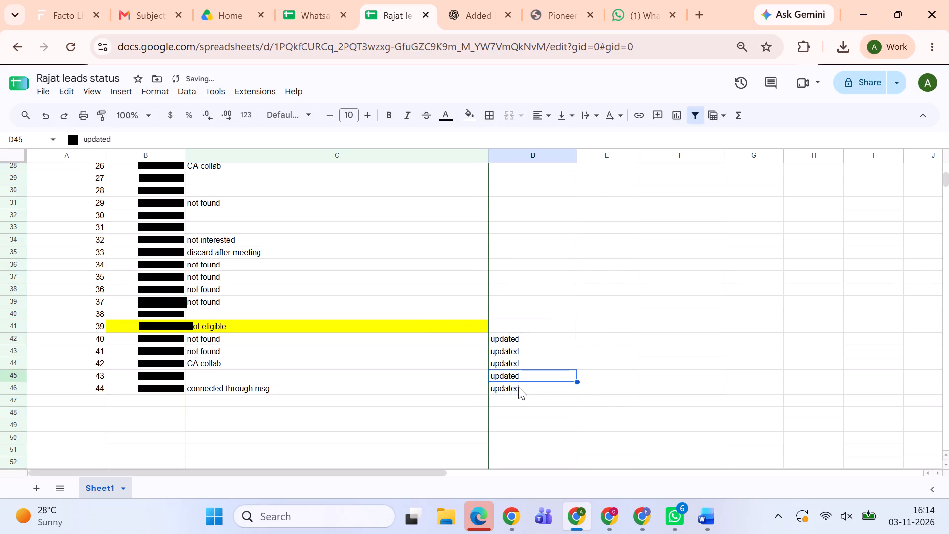
pyautogui.press('Up')
pyautogui.press('Up')
pyautogui.press('Up')
pyautogui.press('Up')
pyautogui.press('Up')
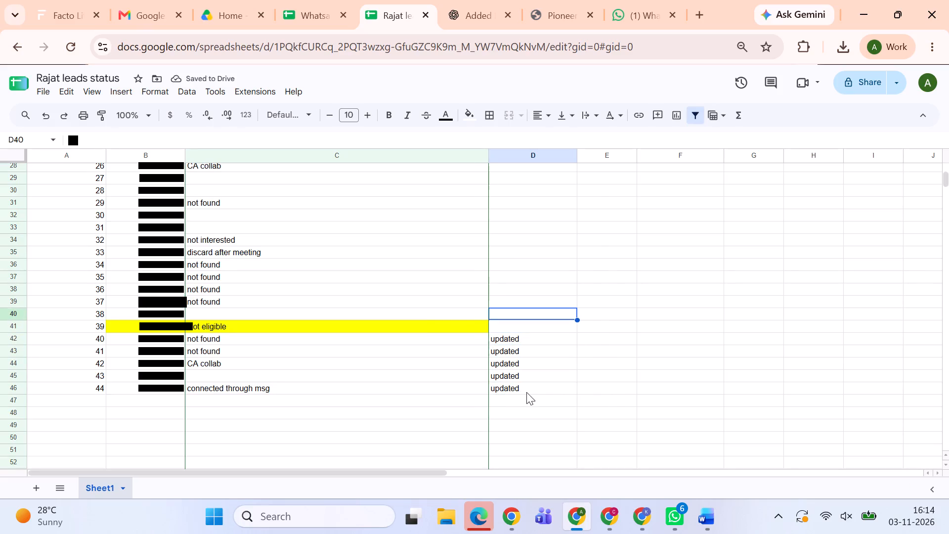
pyautogui.hotkey('ctrl', 'v')
pyautogui.keyDown('ctrl'); pyautogui.click(526, 392); pyautogui.keyUp('ctrl')
pyautogui.click(632, 412)
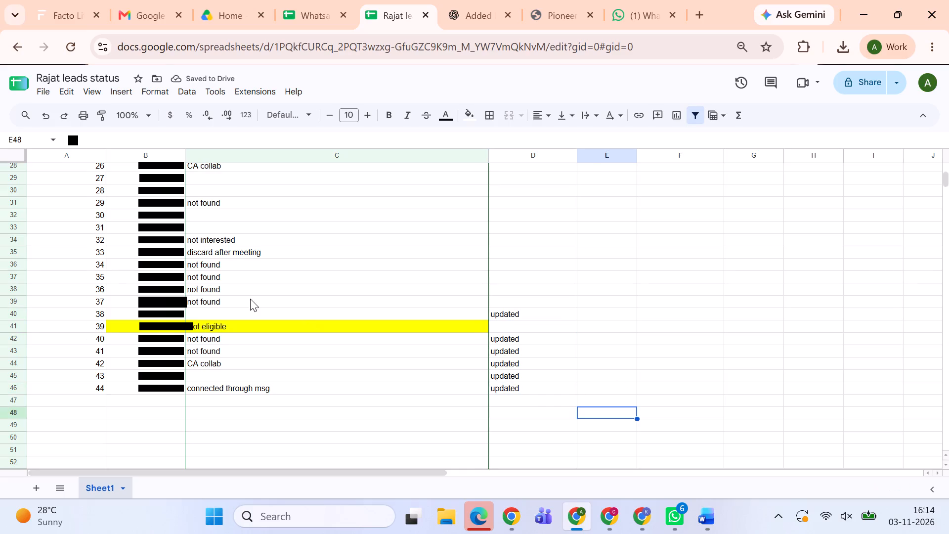
# Copy lead 37's phone number from the spreadsheet, search the Pioneer CRM contacts for it, and clear the search.
pyautogui.click(173, 298)
pyautogui.hotkey('ctrl', 'c')
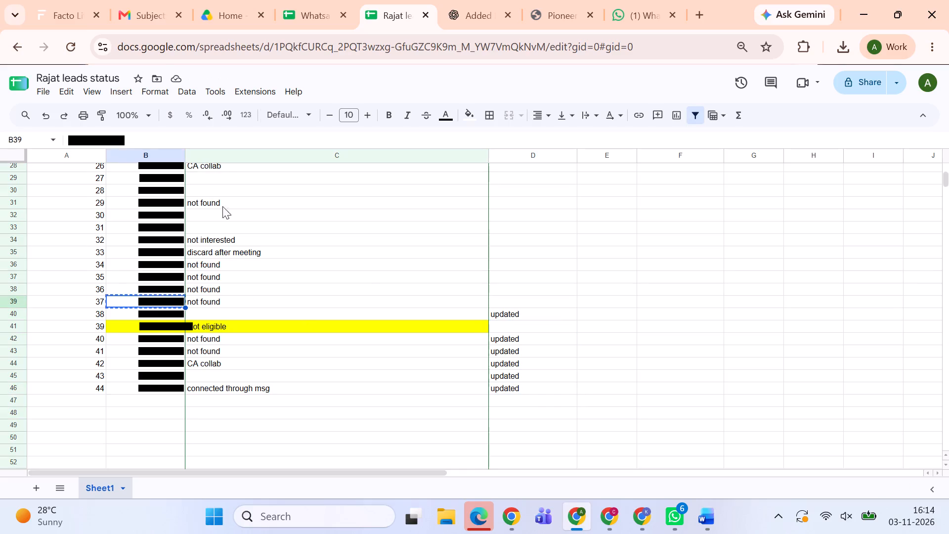
pyautogui.click(562, 0)
pyautogui.click(446, 85)
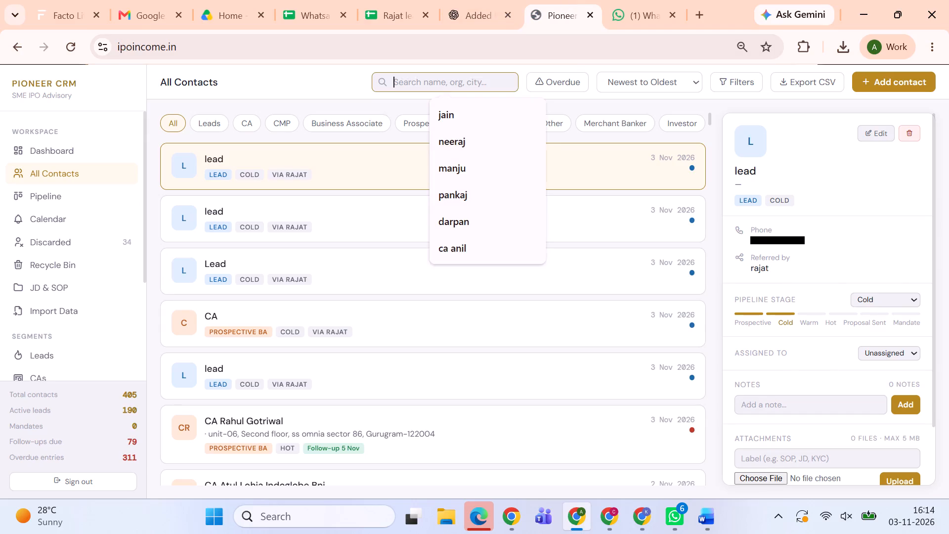
pyautogui.hotkey('ctrl', 'v')
pyautogui.moveTo(486, 80); pyautogui.dragTo(327, 87)
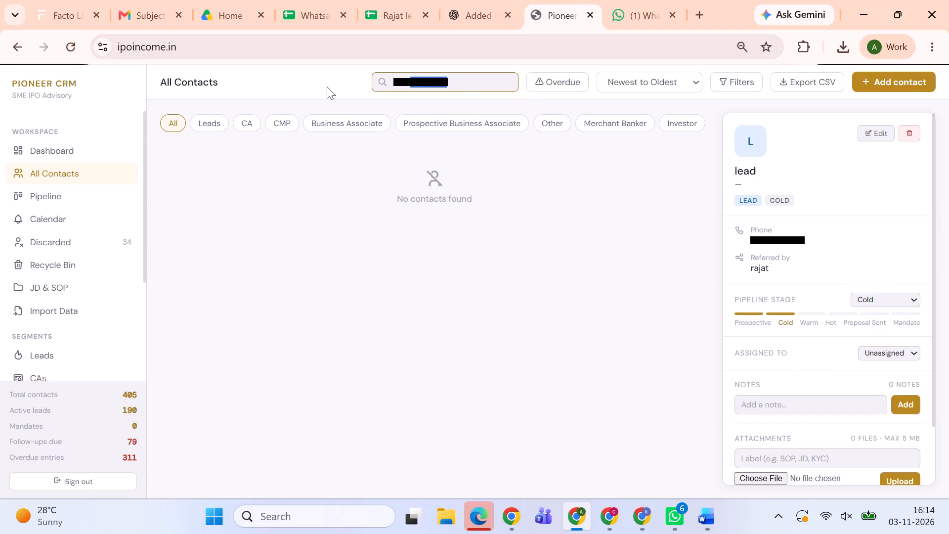
pyautogui.press('BackSpace')
pyautogui.click(889, 80)
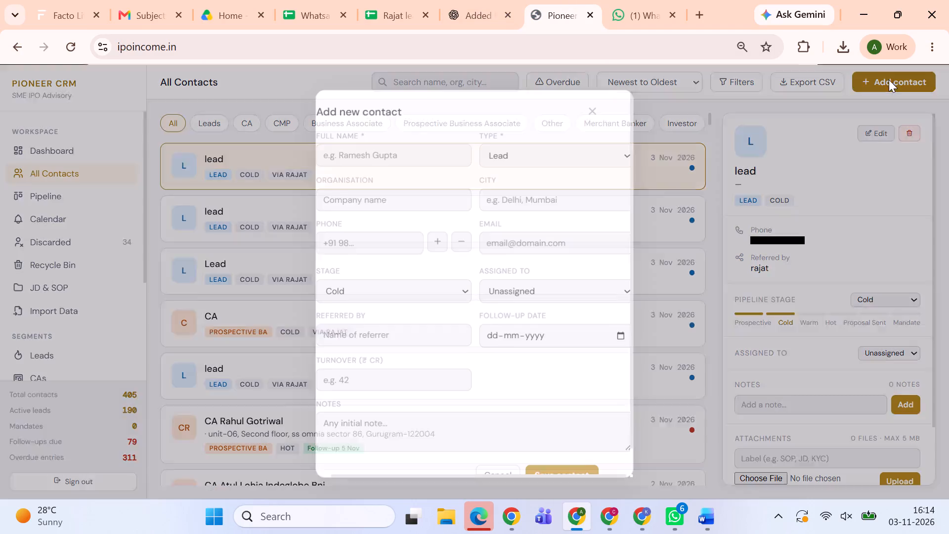
pyautogui.click(429, 159)
pyautogui.write('lead')
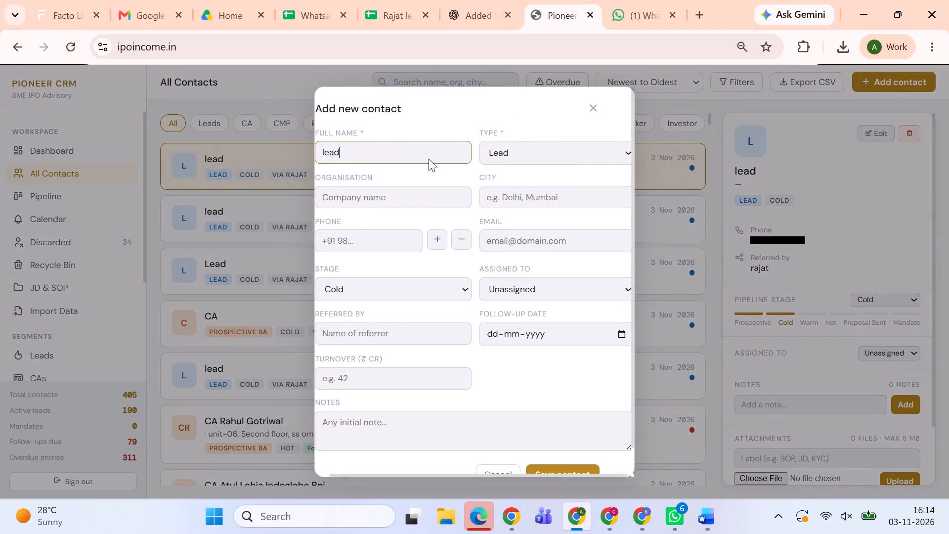
pyautogui.click(370, 332)
pyautogui.write('rajat')
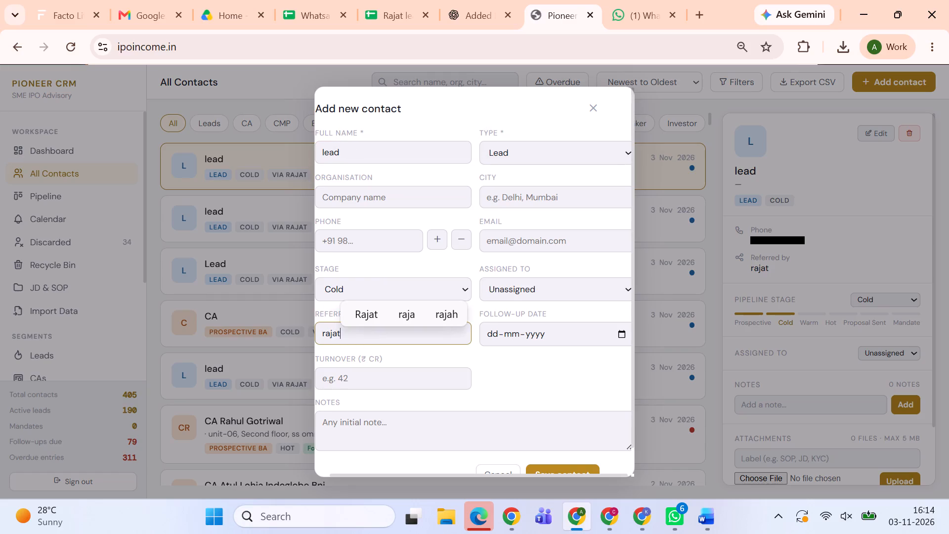
pyautogui.click(368, 247)
pyautogui.hotkey('ctrl', 'v')
pyautogui.scroll(-2, 490, 375)
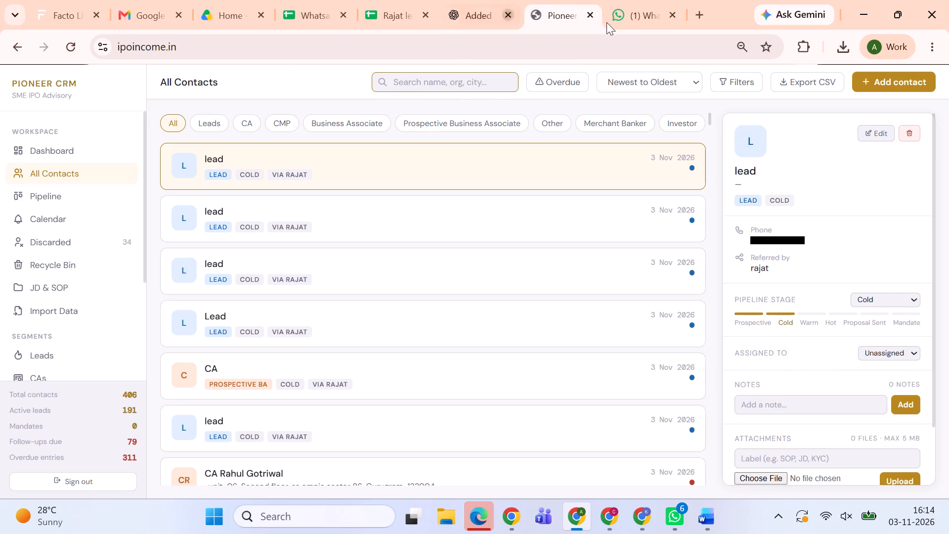
# Add a new contact named "lead" with lead 36's copied phone number and referrer "rajat", and save it.
pyautogui.click(873, 81)
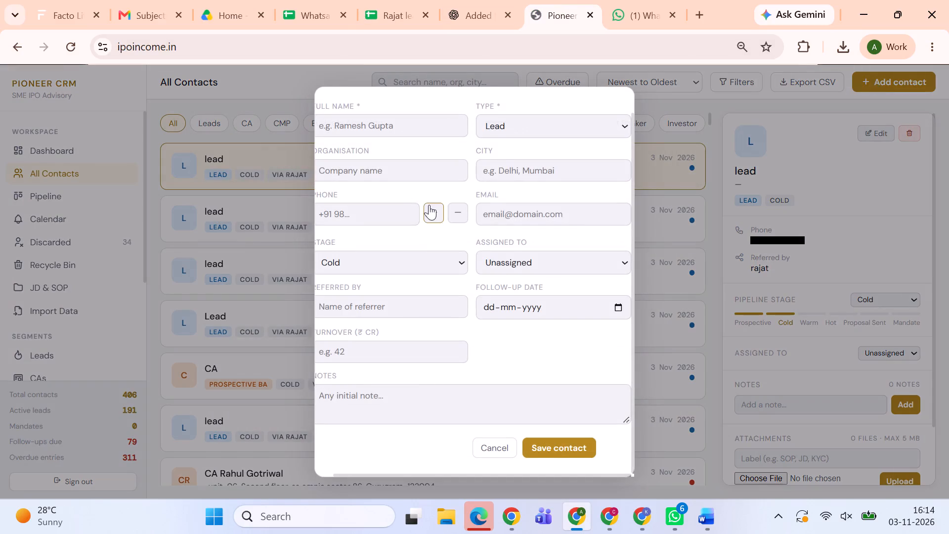
pyautogui.click(398, 206)
pyautogui.hotkey('ctrl', 'v')
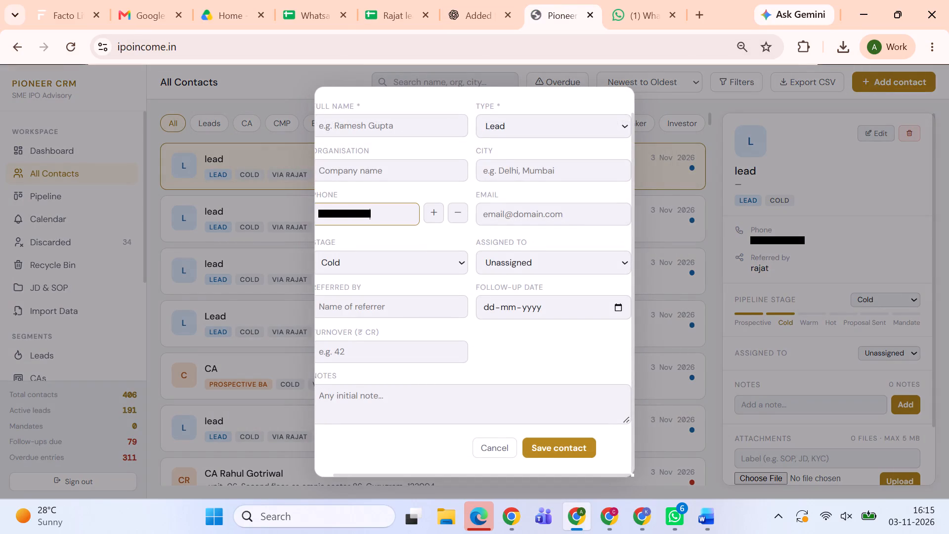
pyautogui.click(442, 126)
pyautogui.write('lead')
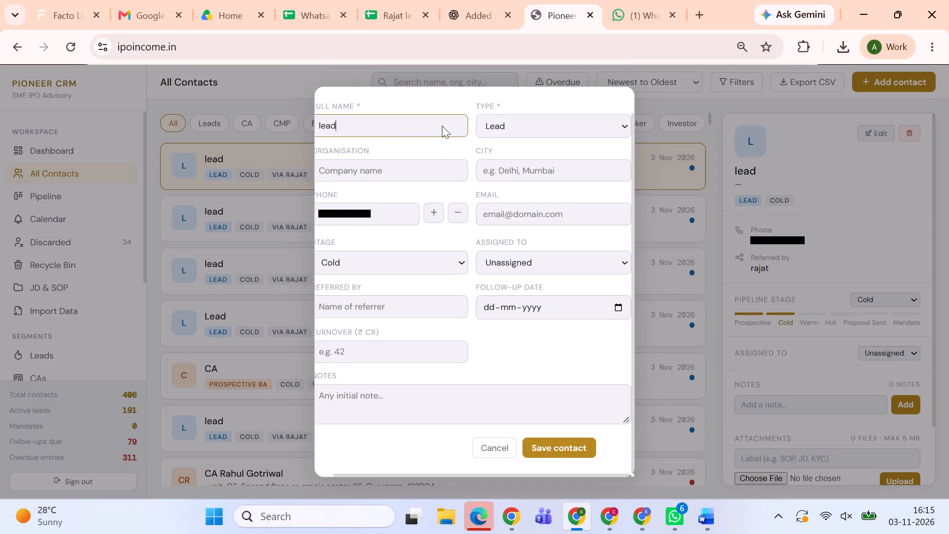
pyautogui.click(384, 312)
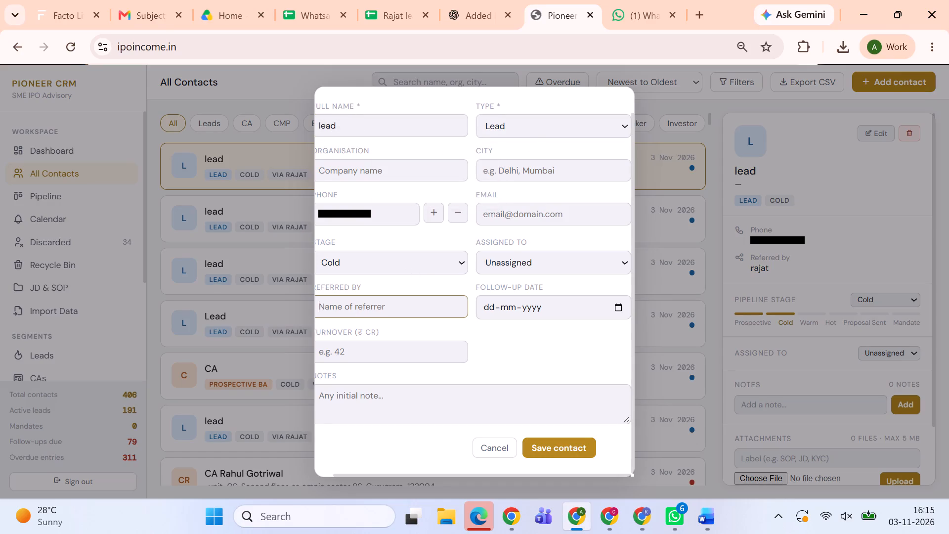
pyautogui.write('rajat')
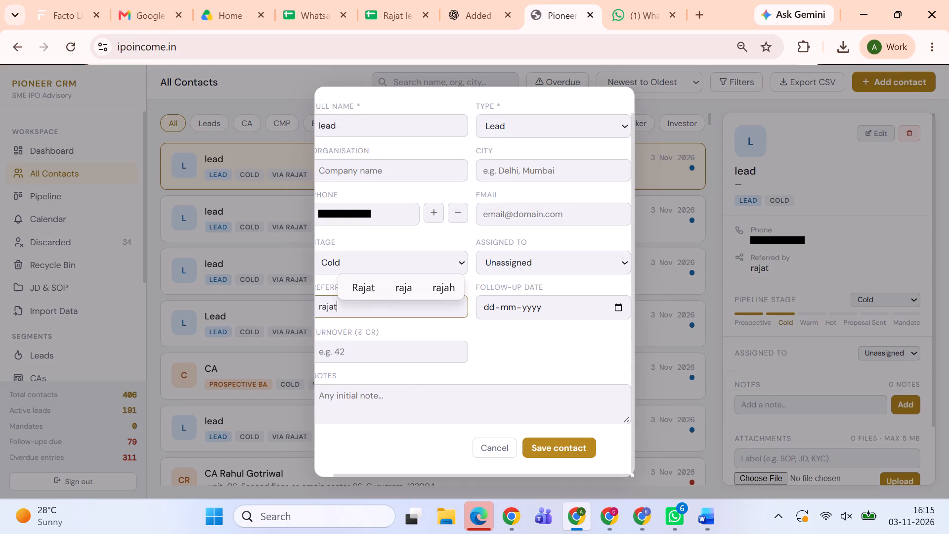
pyautogui.click(499, 415)
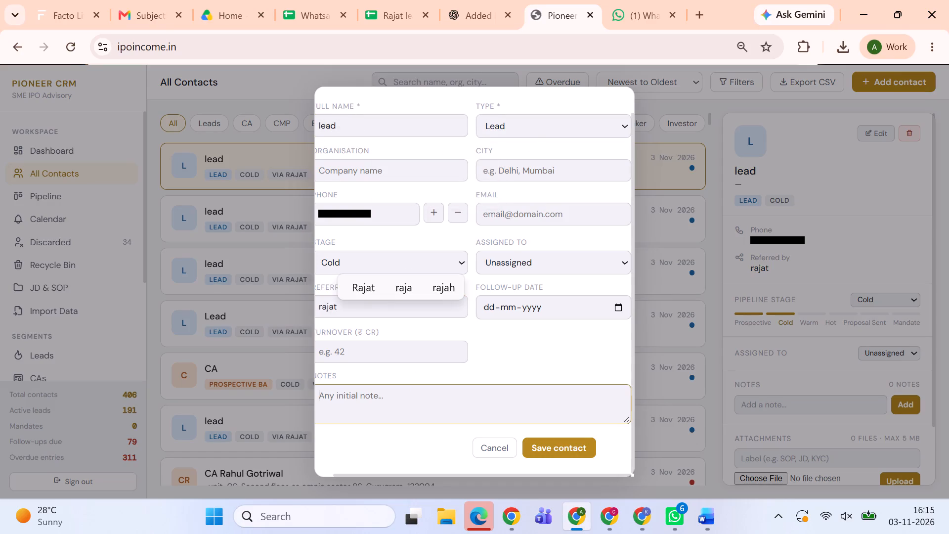
pyautogui.click(563, 441)
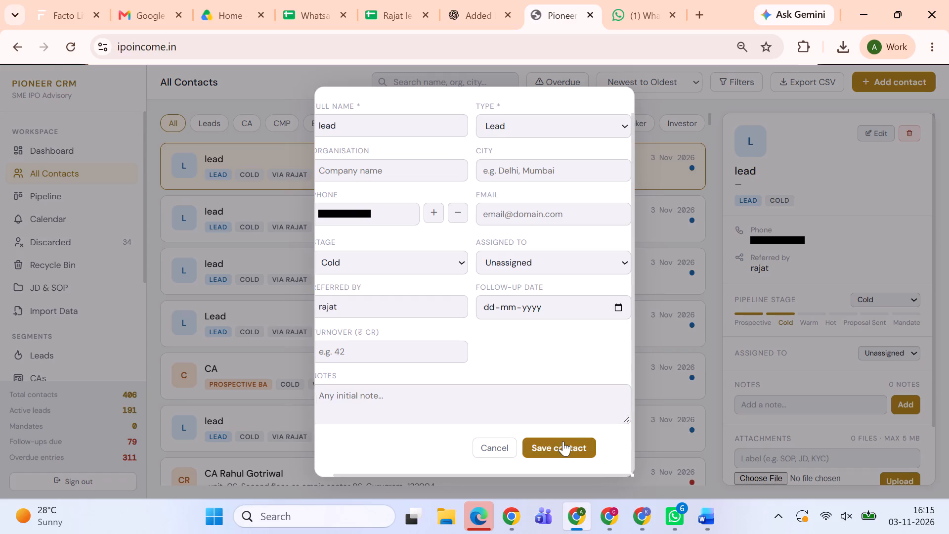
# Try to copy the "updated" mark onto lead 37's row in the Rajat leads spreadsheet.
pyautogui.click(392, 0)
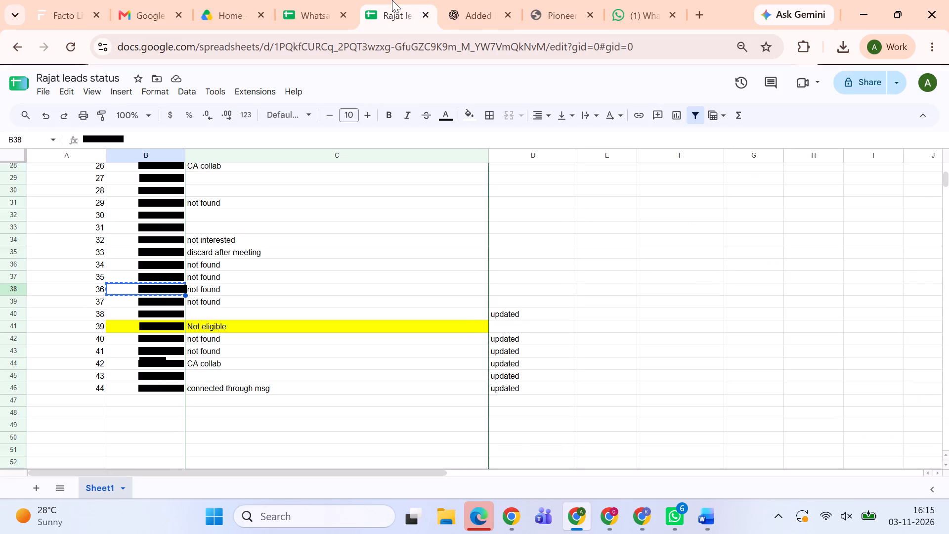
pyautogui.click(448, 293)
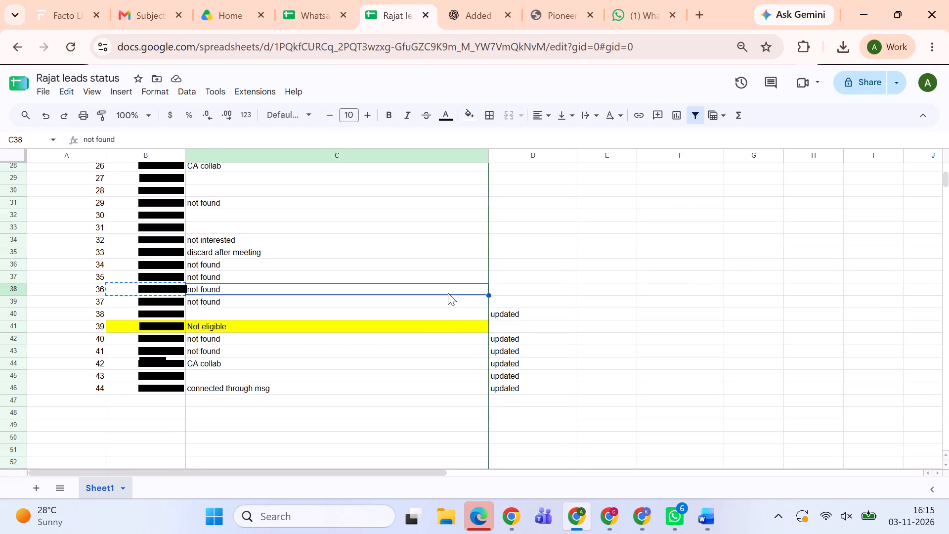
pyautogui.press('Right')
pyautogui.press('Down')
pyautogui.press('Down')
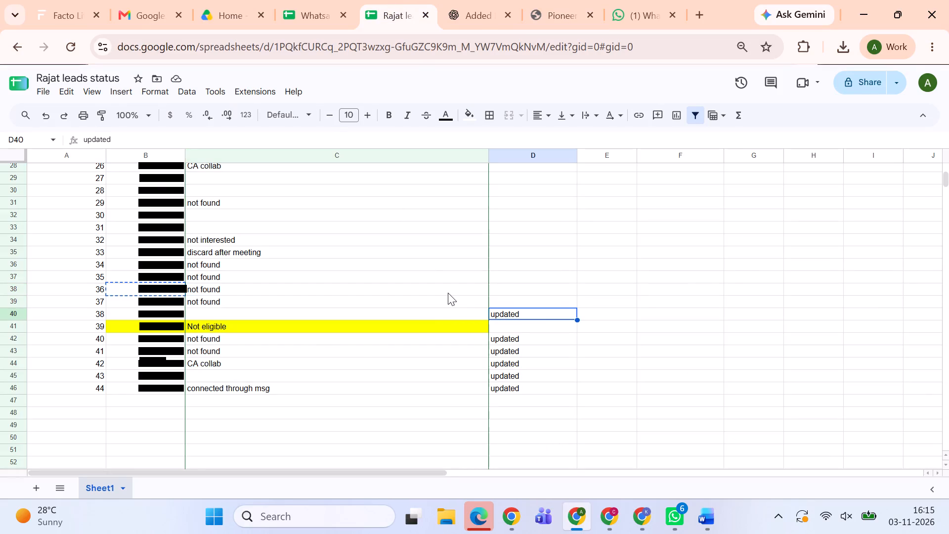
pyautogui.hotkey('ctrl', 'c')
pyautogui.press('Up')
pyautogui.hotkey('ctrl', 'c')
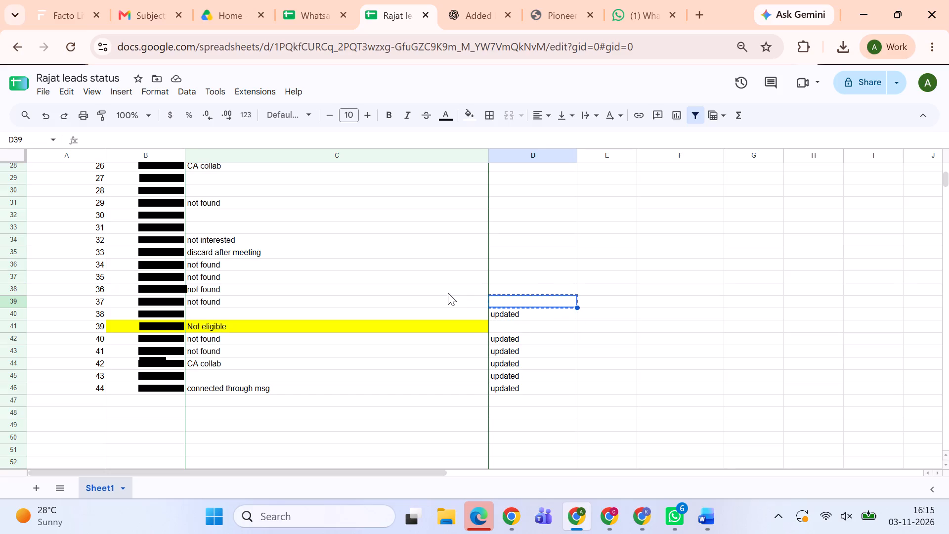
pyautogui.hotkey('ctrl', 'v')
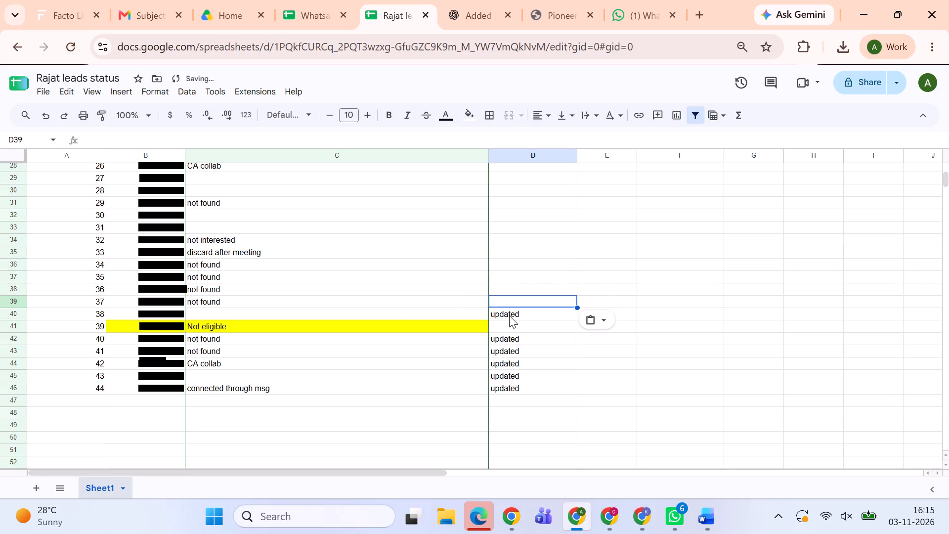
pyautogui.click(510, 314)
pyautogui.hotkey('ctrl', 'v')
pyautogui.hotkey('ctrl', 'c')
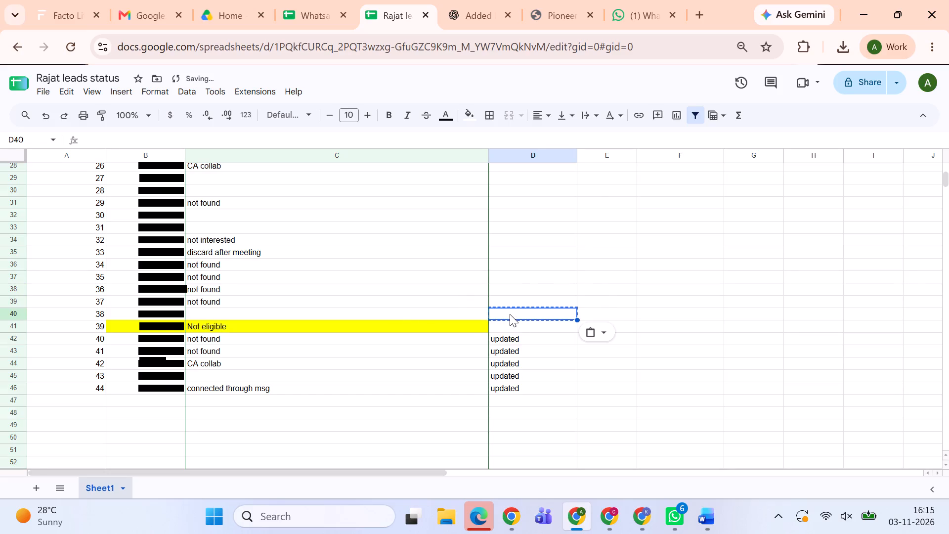
# Mark leads 38, 37 and 36 as "updated" by copying the status mark from lead 40's row.
pyautogui.press('Down')
pyautogui.press('Down')
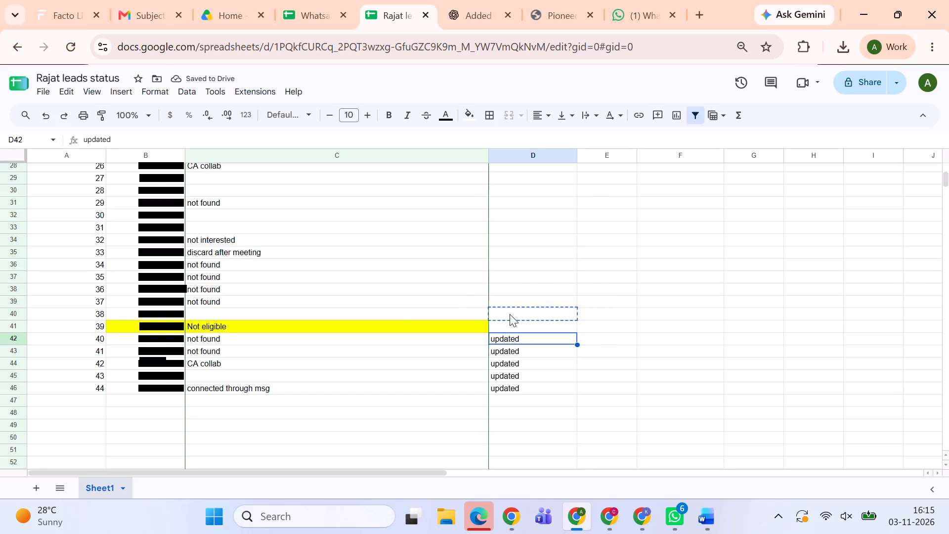
pyautogui.hotkey('ctrl', 'c')
pyautogui.press('Up')
pyautogui.press('Up')
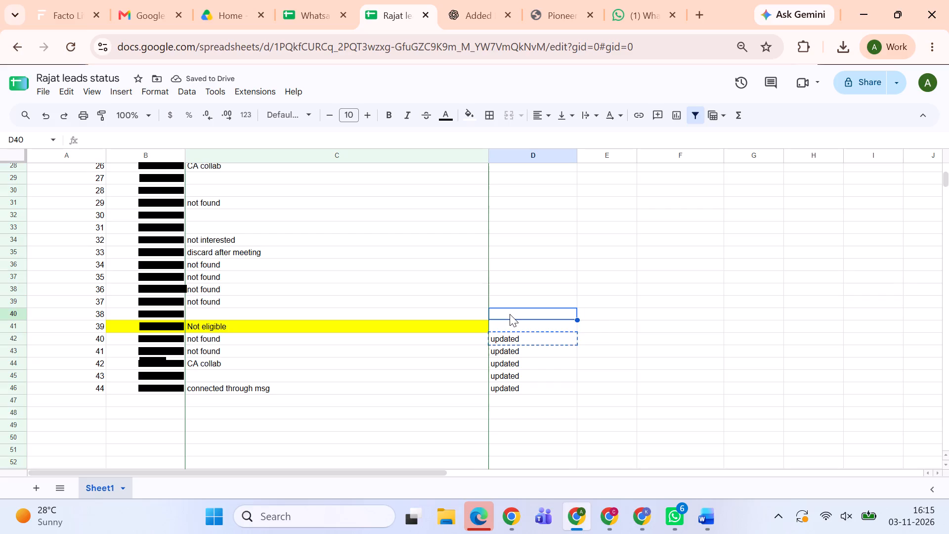
pyautogui.hotkey('ctrl', 'v')
pyautogui.press('Up')
pyautogui.hotkey('ctrl', 'v')
pyautogui.press('Up')
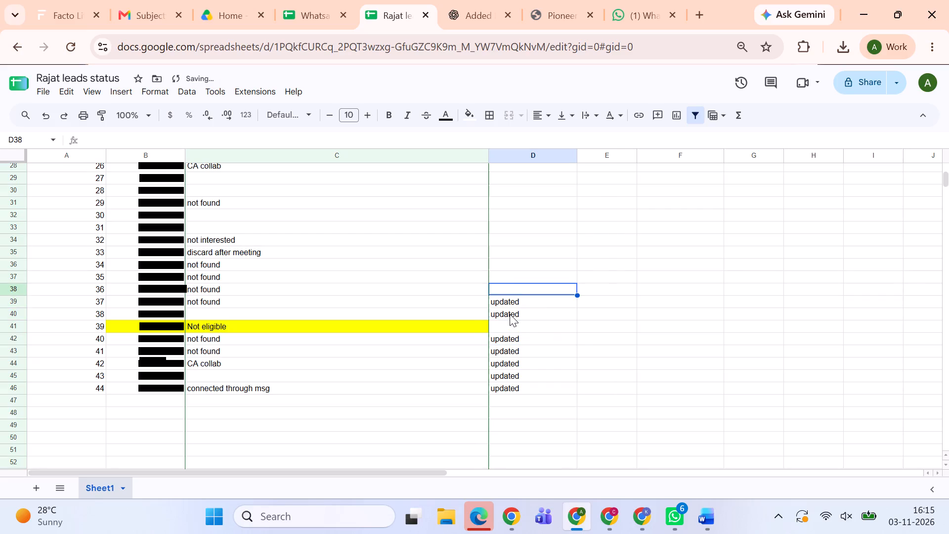
pyautogui.hotkey('ctrl', 'v')
# Copy lead 36's phone number from the spreadsheet again, search the Pioneer CRM contacts for it, and clear the search.
pyautogui.press('Left')
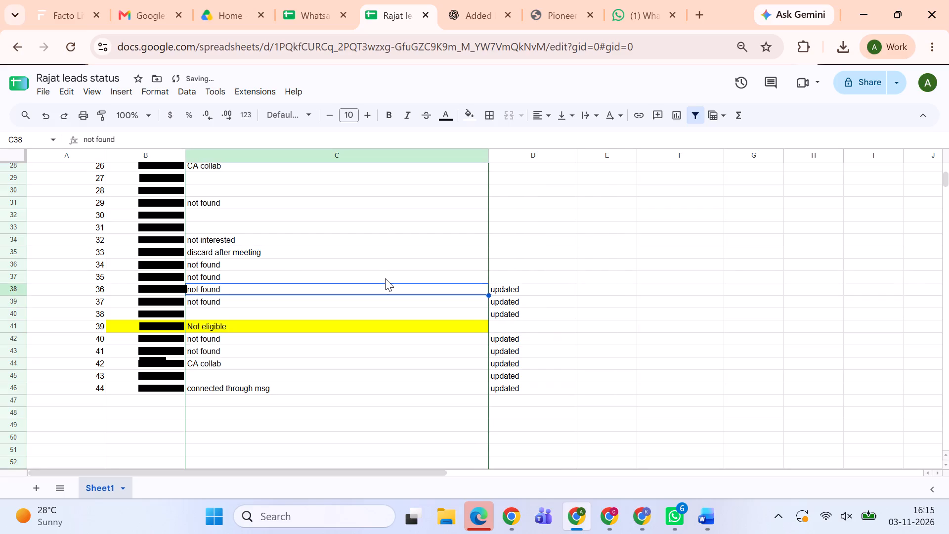
pyautogui.press('Left')
pyautogui.hotkey('ctrl', 'v')
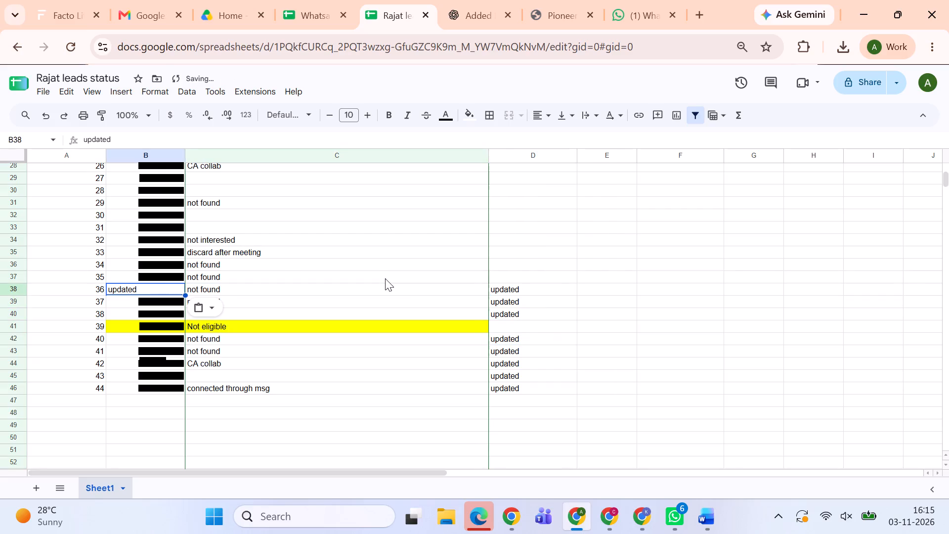
pyautogui.hotkey('ctrl', 'z')
pyautogui.hotkey('ctrl', 'c')
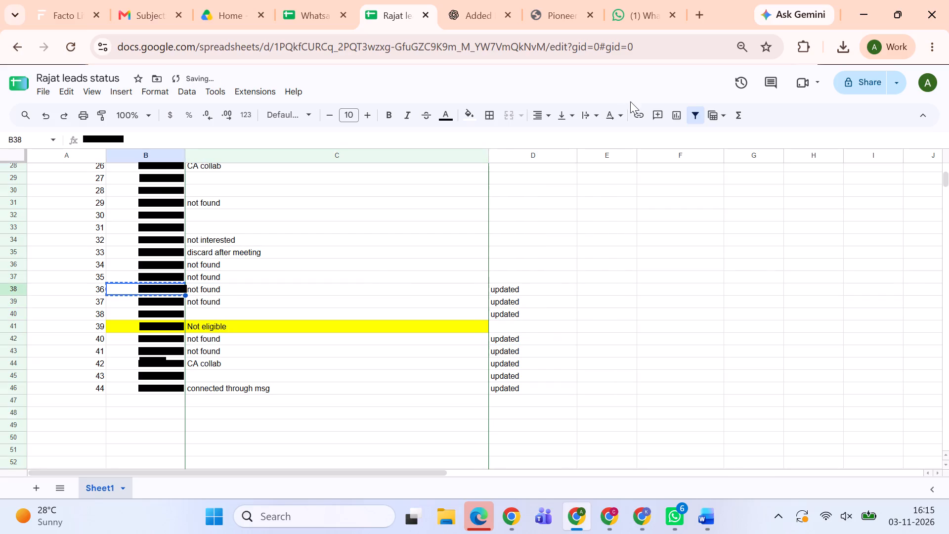
pyautogui.click(563, 0)
pyautogui.click(477, 82)
pyautogui.hotkey('ctrl', 'v')
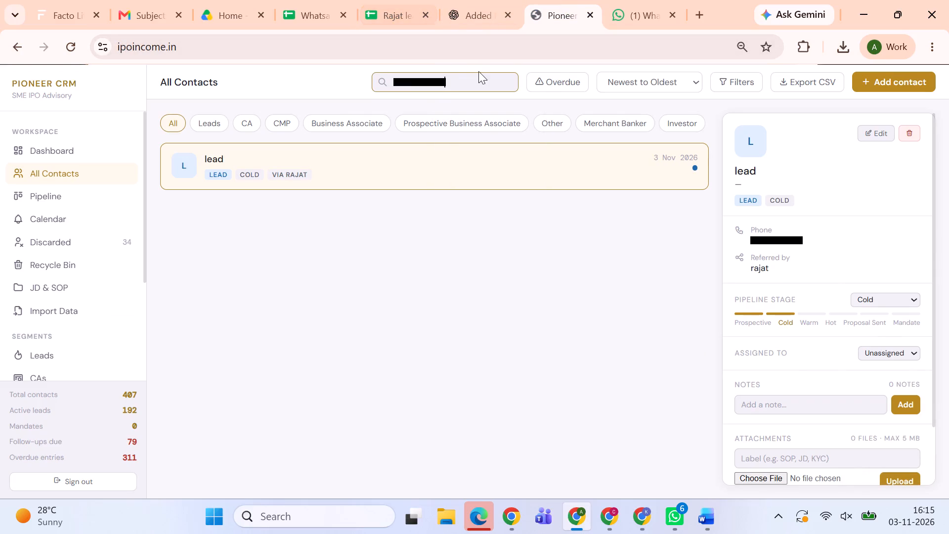
pyautogui.moveTo(475, 74); pyautogui.dragTo(358, 73)
pyautogui.press('BackSpace')
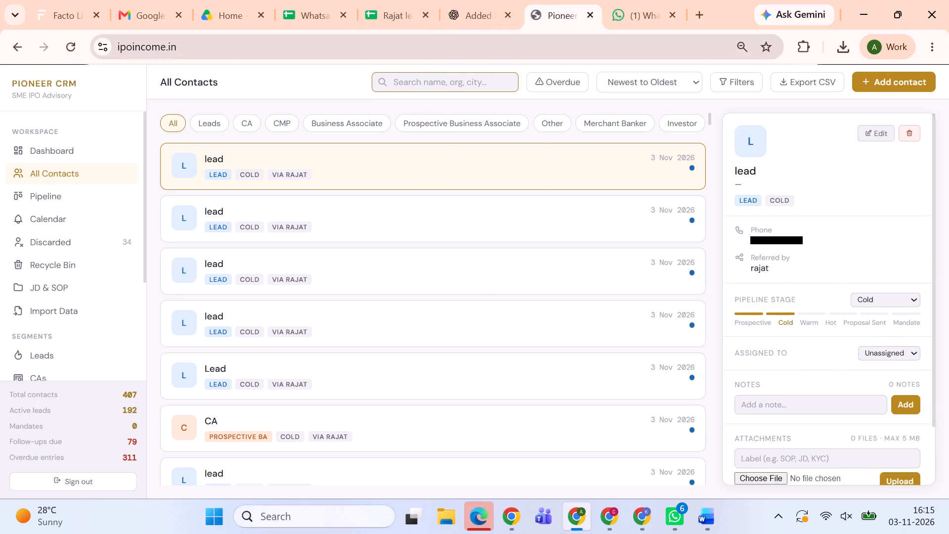
# Copy lead 35's phone number from the Rajat leads spreadsheet, search the Pioneer CRM contacts for it, and clear the search.
pyautogui.click(384, 3)
pyautogui.press('Up')
pyautogui.hotkey('ctrl', 'c')
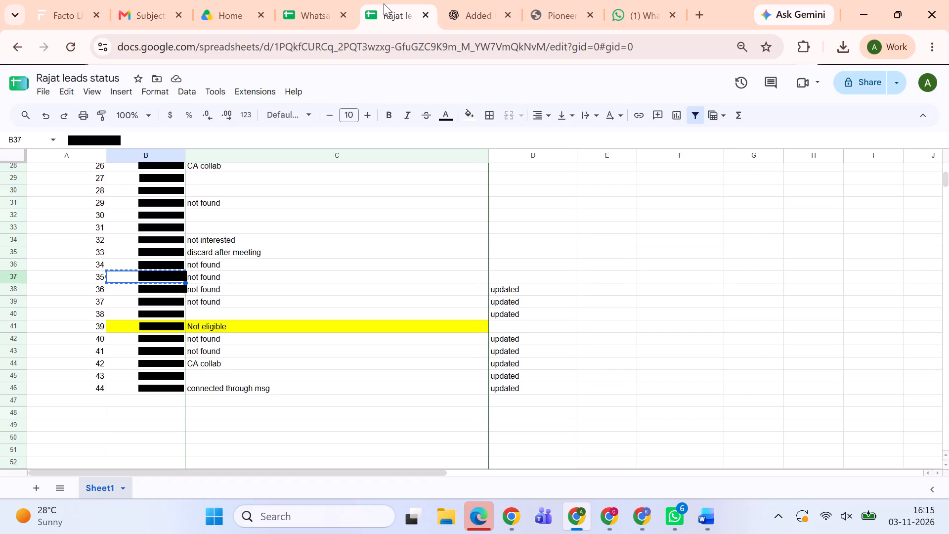
pyautogui.click(532, 0)
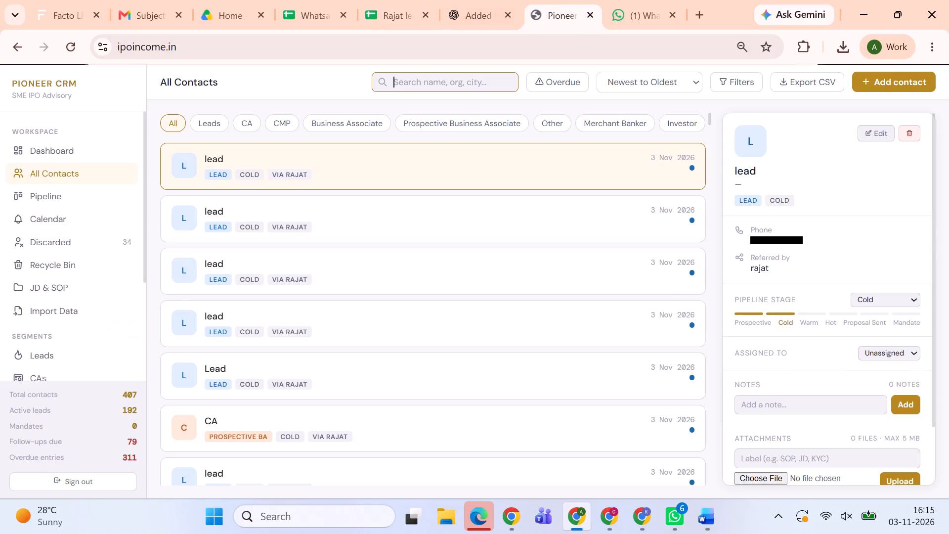
pyautogui.click(470, 76)
pyautogui.hotkey('ctrl', 'v')
pyautogui.moveTo(472, 78); pyautogui.dragTo(375, 82)
pyautogui.click(375, 82)
pyautogui.press('BackSpace')
pyautogui.moveTo(375, 82); pyautogui.dragTo(467, 81)
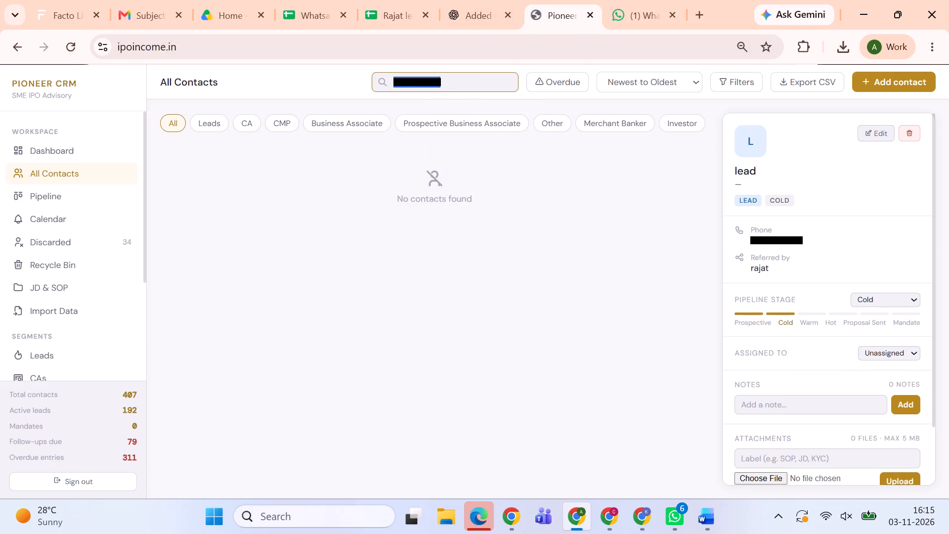
pyautogui.press('BackSpace')
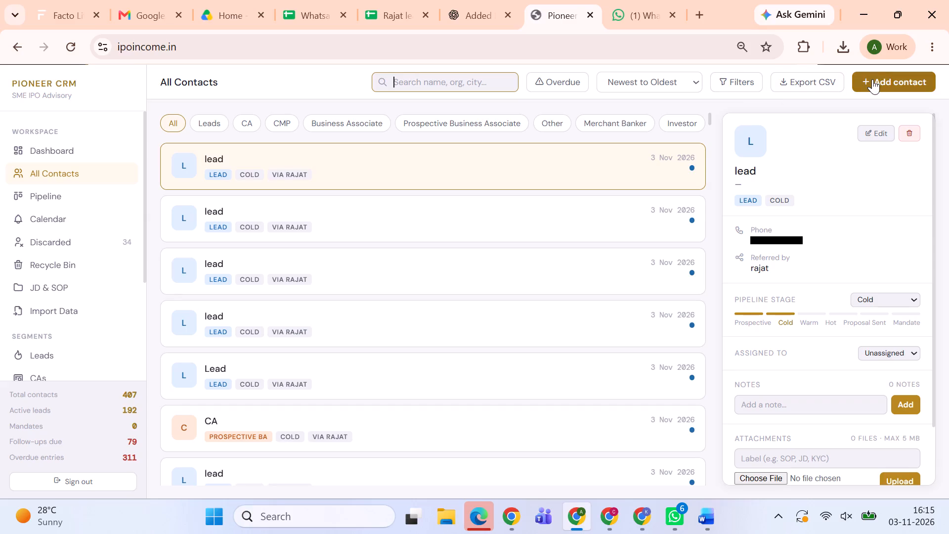
# Add a new contact named "lead" with lead 35's copied phone number and referrer "rajat", and save it.
pyautogui.click(872, 79)
pyautogui.click(391, 214)
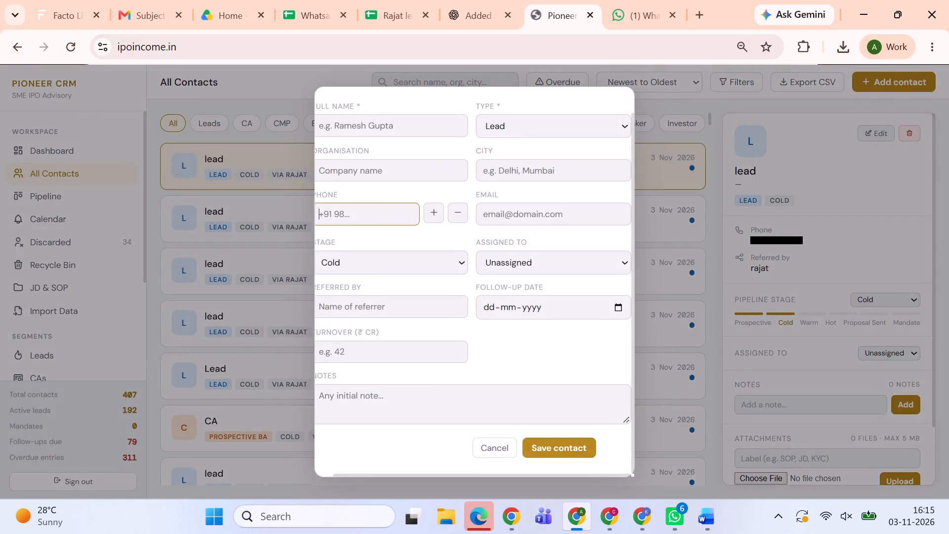
pyautogui.hotkey('ctrl', 'v')
pyautogui.click(428, 121)
pyautogui.write('lead')
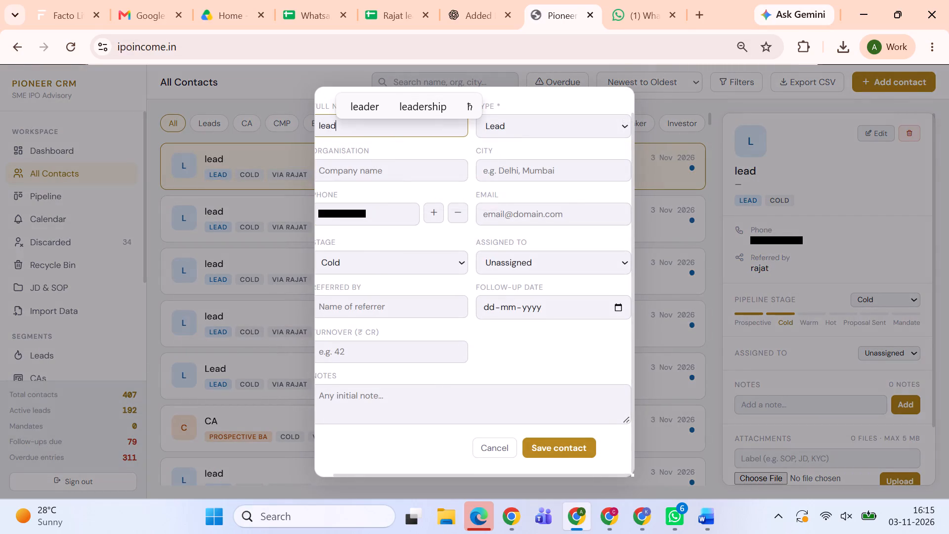
pyautogui.click(437, 309)
pyautogui.write('rajat')
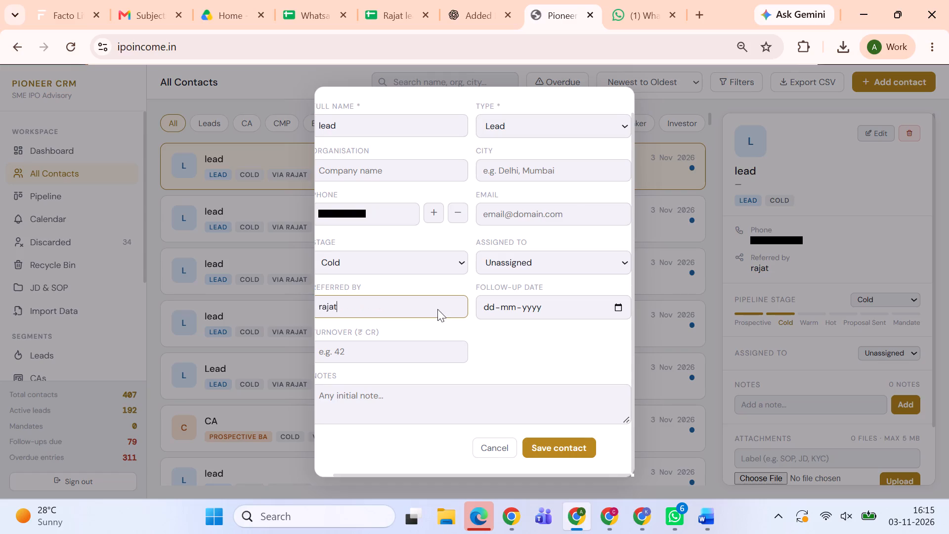
pyautogui.click(559, 443)
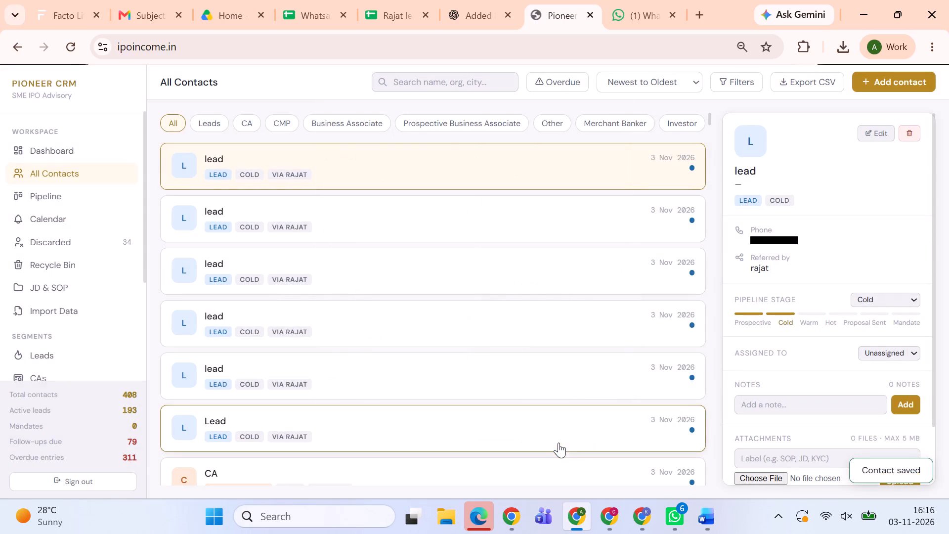
# Mark lead 35 as "updated" in the Rajat leads spreadsheet by copying the mark from lead 36's row.
pyautogui.click(389, 0)
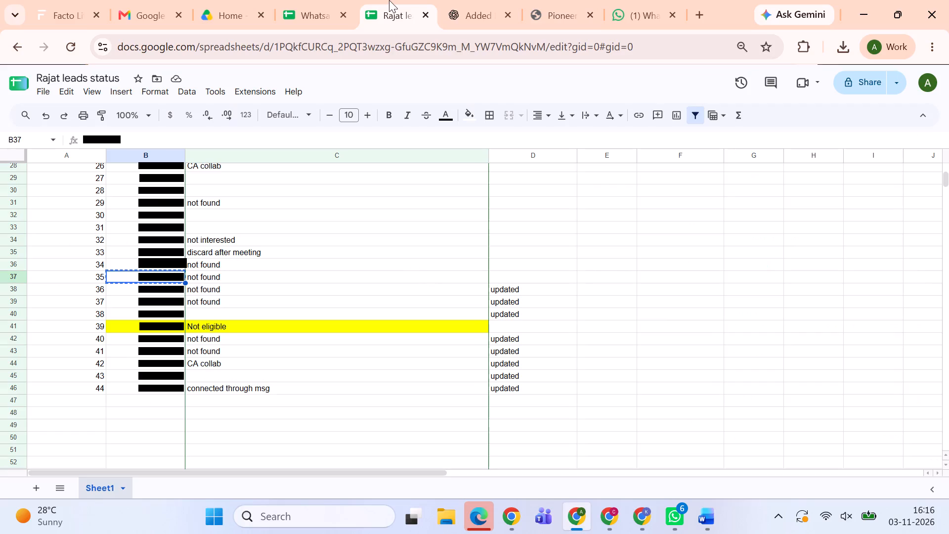
pyautogui.press('Right')
pyautogui.press('Right')
pyautogui.press('Down')
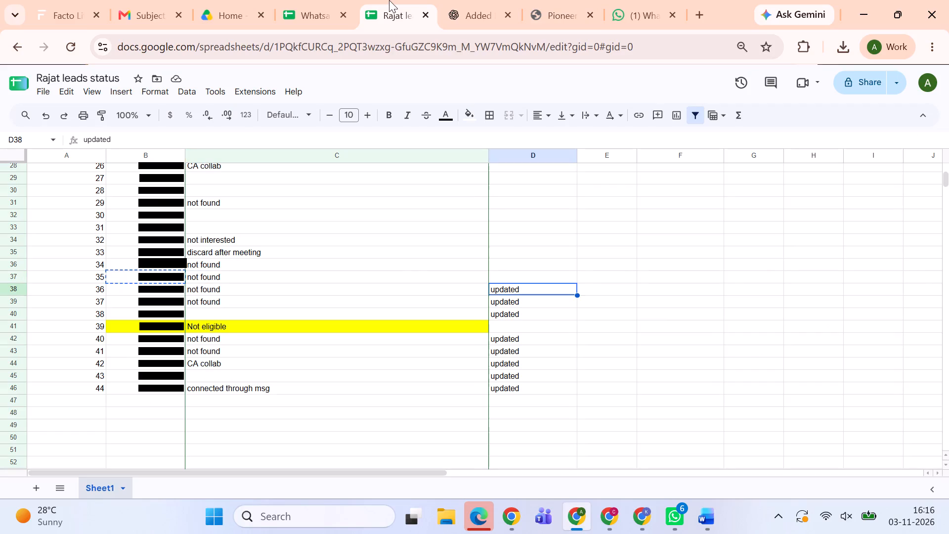
pyautogui.hotkey('ctrl', 'c')
pyautogui.press('Up')
pyautogui.hotkey('ctrl', 'v')
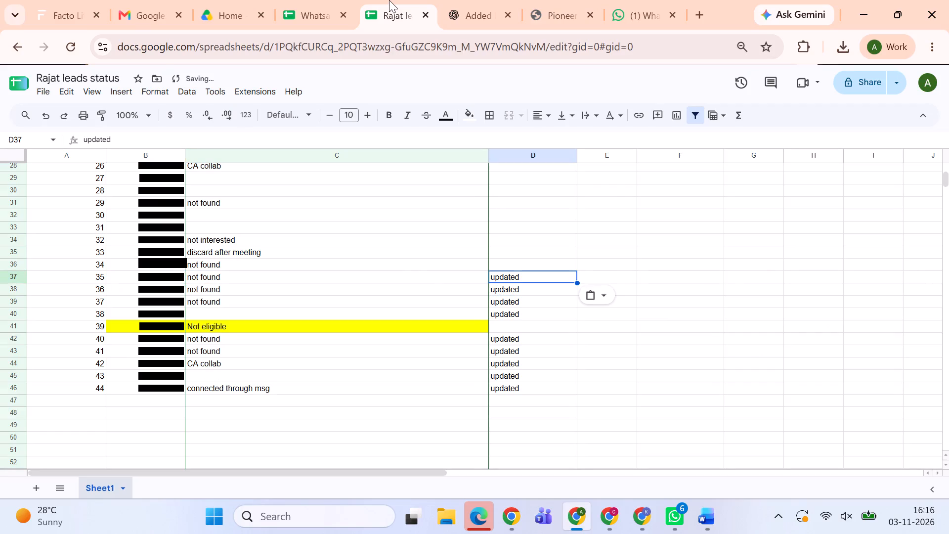
# Copy lead 34's phone number from the spreadsheet, search the Pioneer CRM contacts for it, and clear the search.
pyautogui.press('Up')
pyautogui.press('Left')
pyautogui.press('Left')
pyautogui.hotkey('ctrl', 'c')
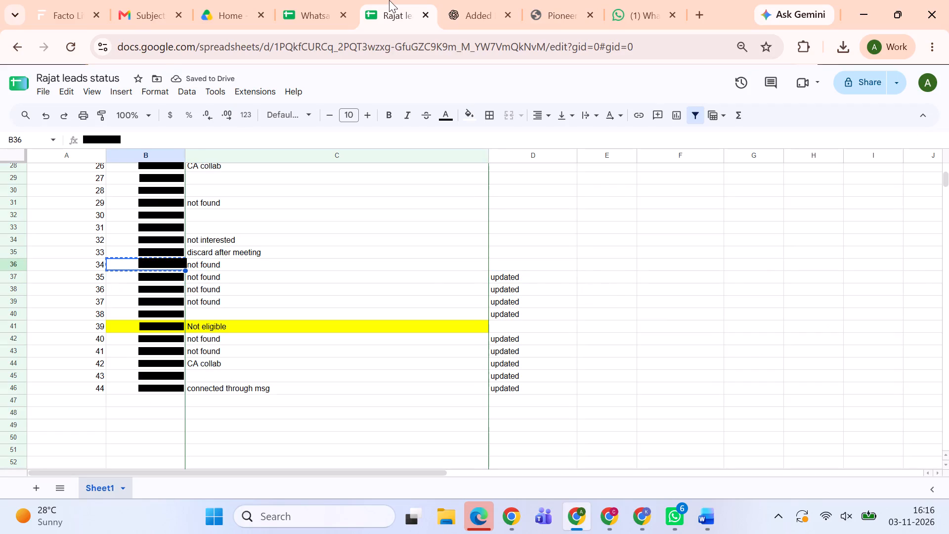
pyautogui.click(470, 13)
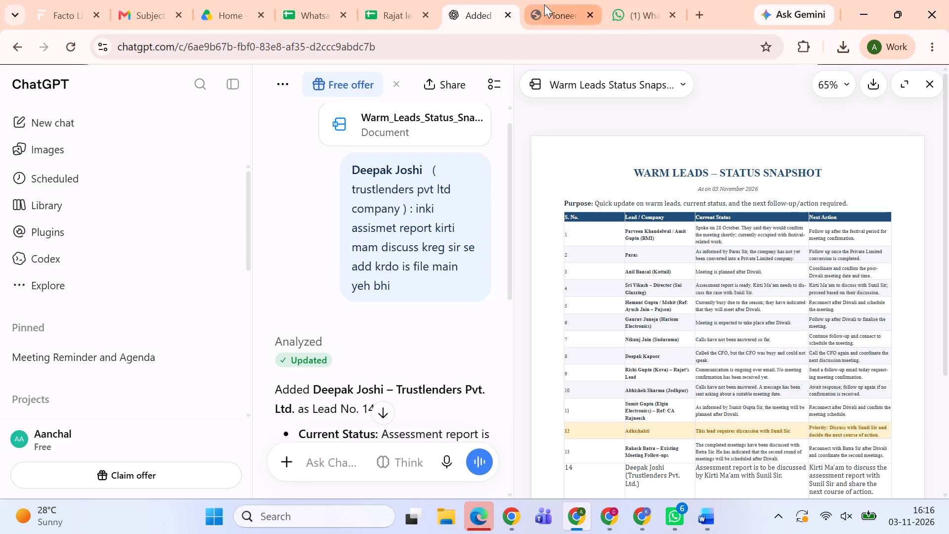
pyautogui.click(542, 1)
pyautogui.click(484, 77)
pyautogui.hotkey('ctrl', 'v')
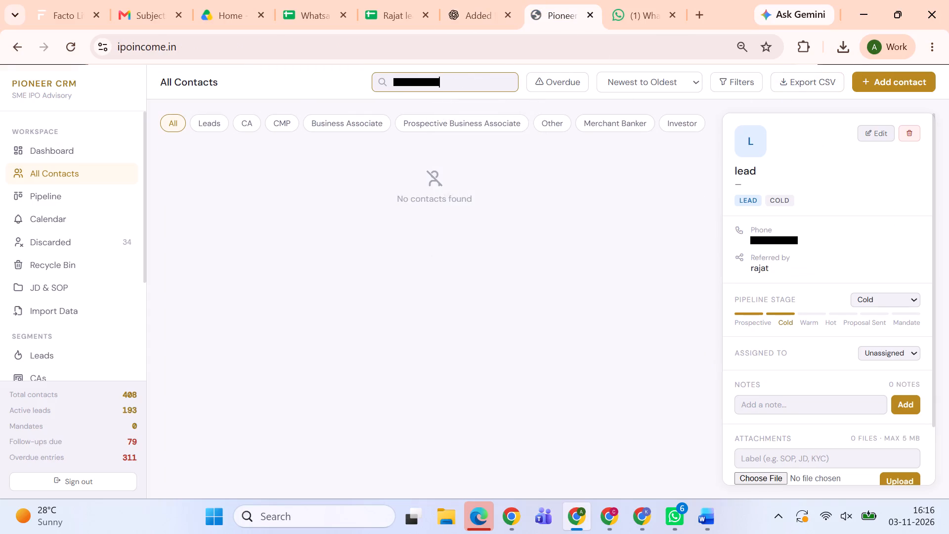
pyautogui.moveTo(500, 81); pyautogui.dragTo(300, 92)
pyautogui.press('BackSpace')
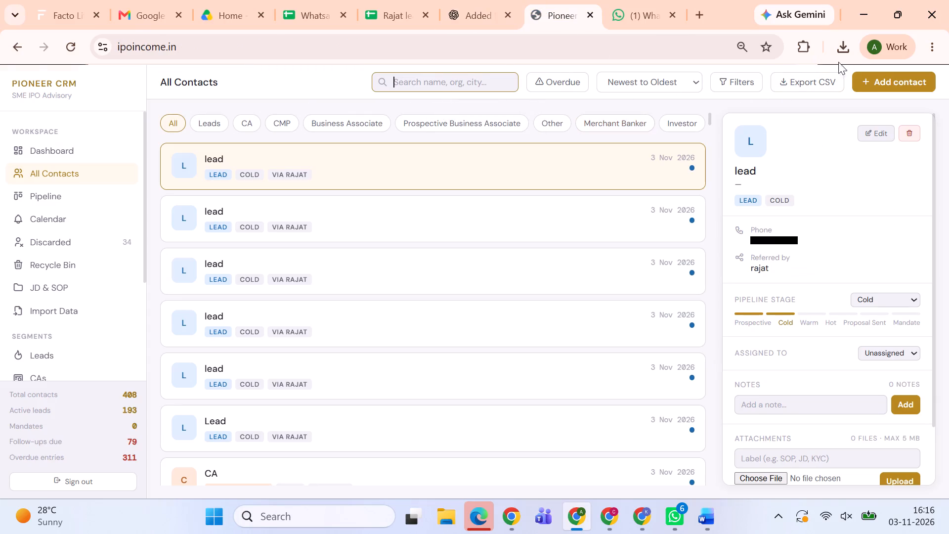
# Add a new contact named "lead" with lead 34's copied phone number and referrer "rajat", and save it.
pyautogui.click(867, 78)
pyautogui.click(401, 118)
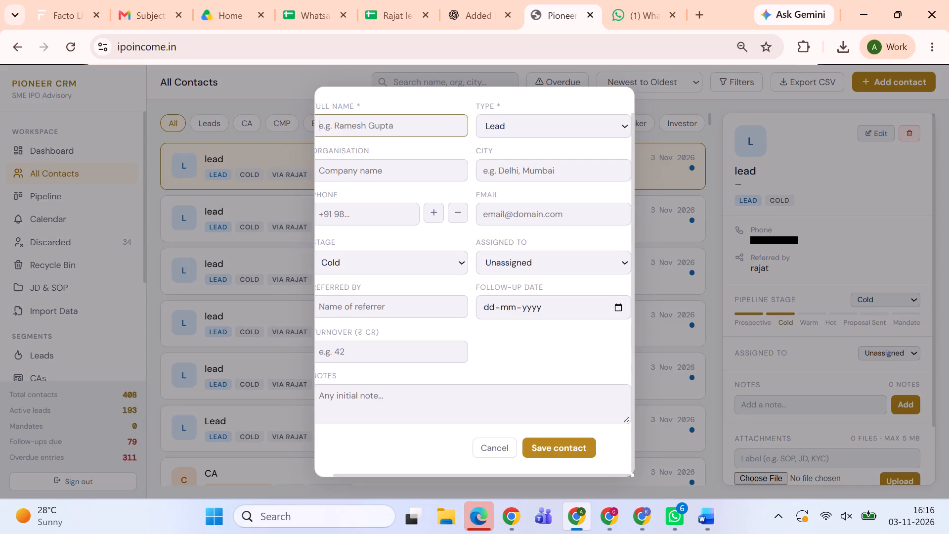
pyautogui.write('lead')
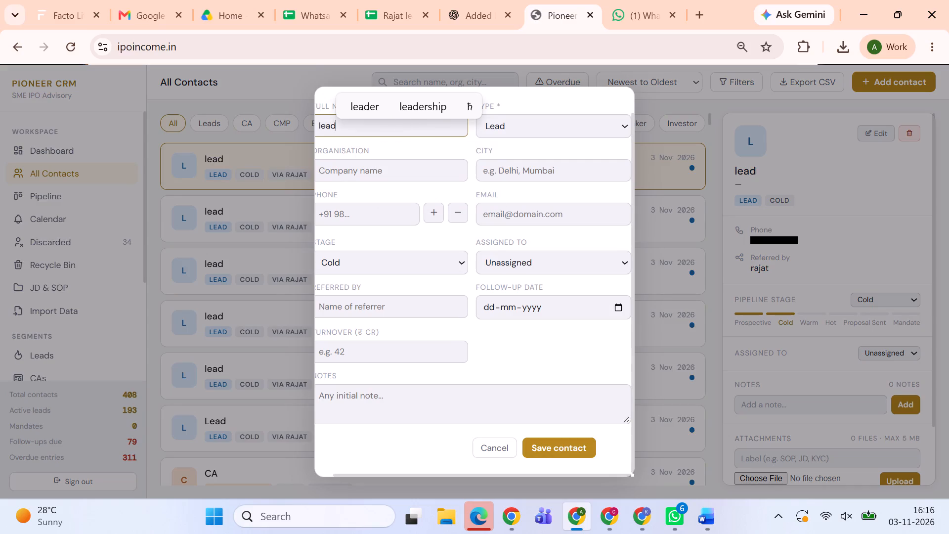
pyautogui.click(363, 215)
pyautogui.hotkey('ctrl', 'v')
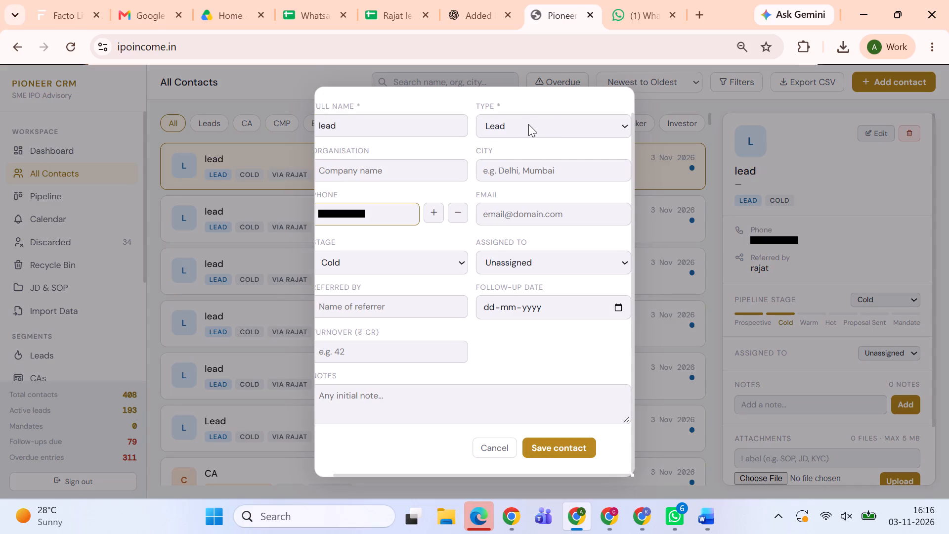
pyautogui.click(438, 306)
pyautogui.write('rajat')
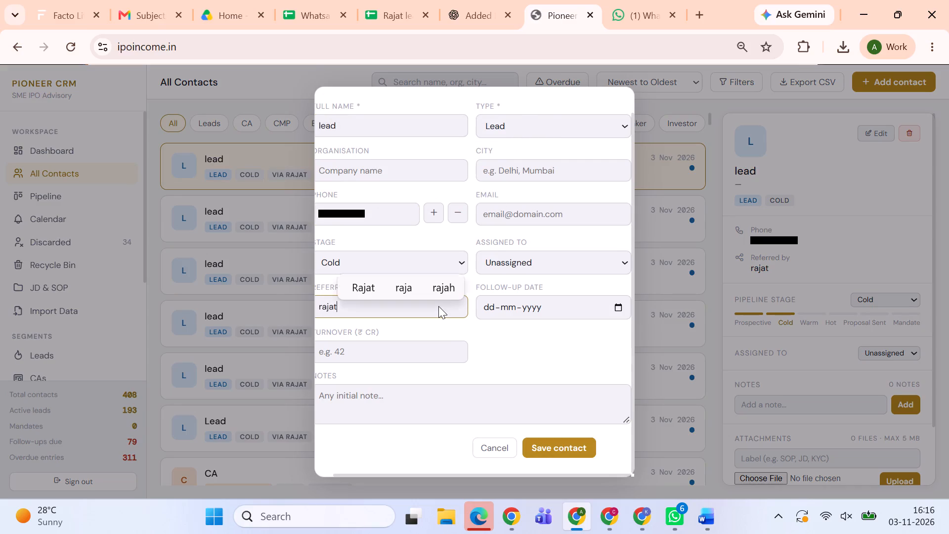
pyautogui.click(576, 440)
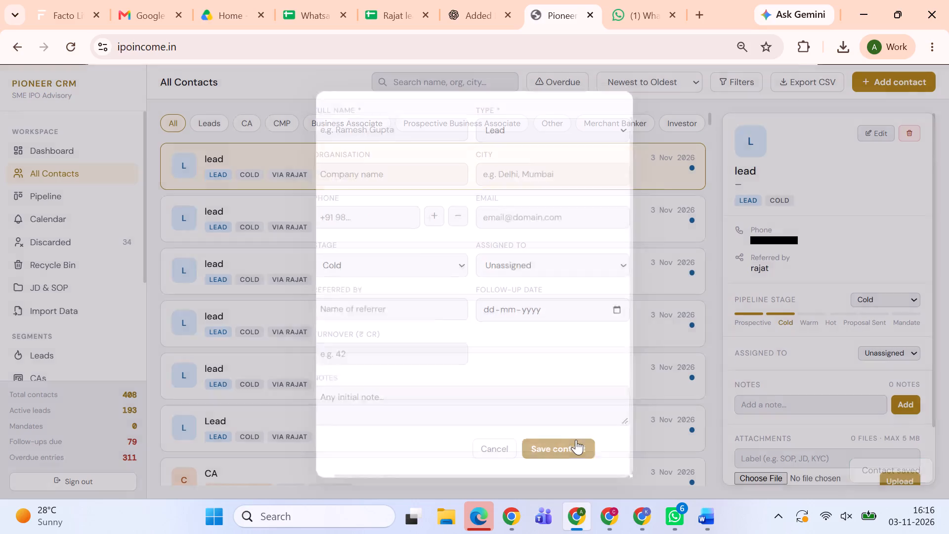
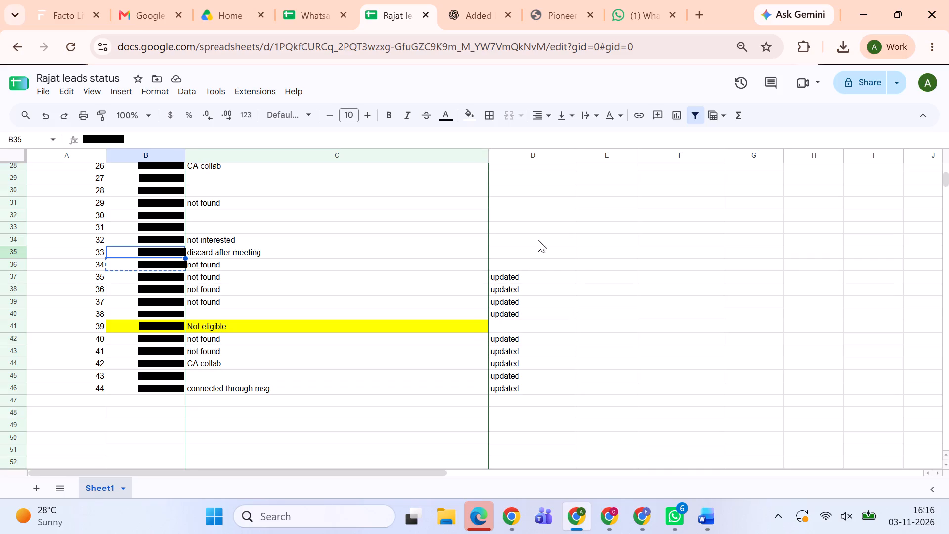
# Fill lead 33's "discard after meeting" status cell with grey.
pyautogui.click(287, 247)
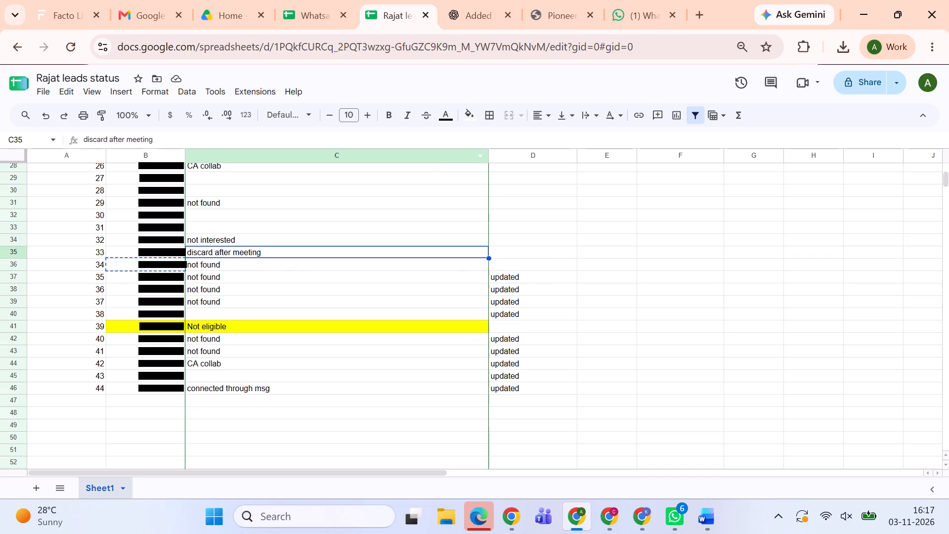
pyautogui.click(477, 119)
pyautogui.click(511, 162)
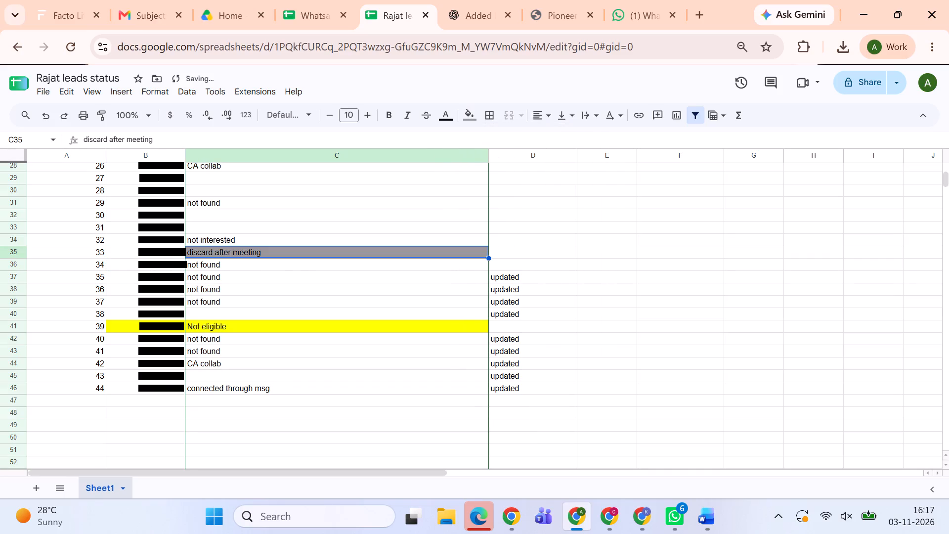
# Highlight lead 33's phone number and status cells in yellow.
pyautogui.click(173, 247)
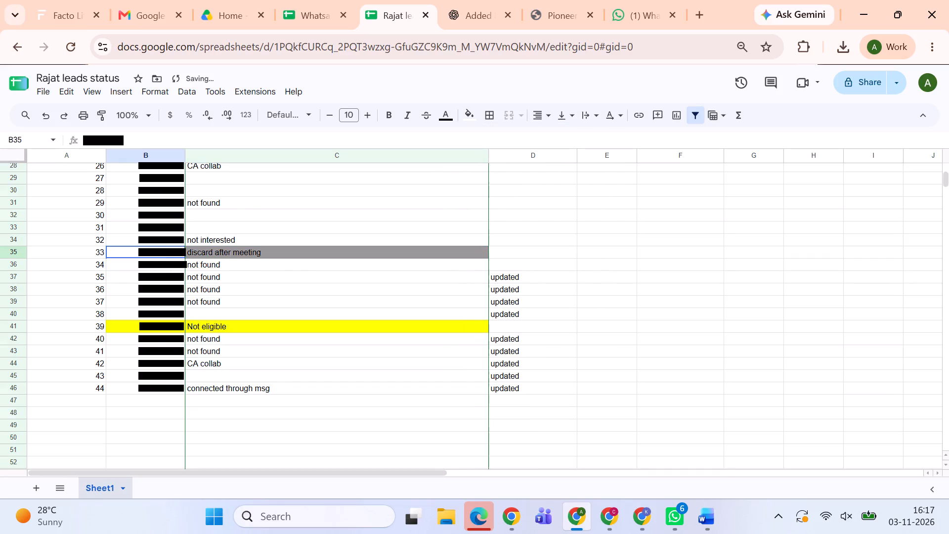
pyautogui.hotkey('shift', 'Right')
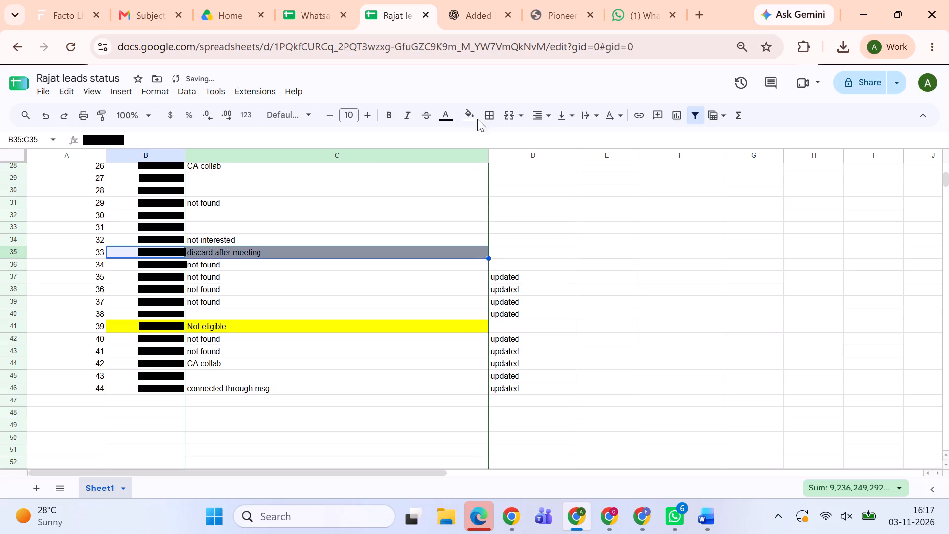
pyautogui.click(466, 116)
pyautogui.click(513, 169)
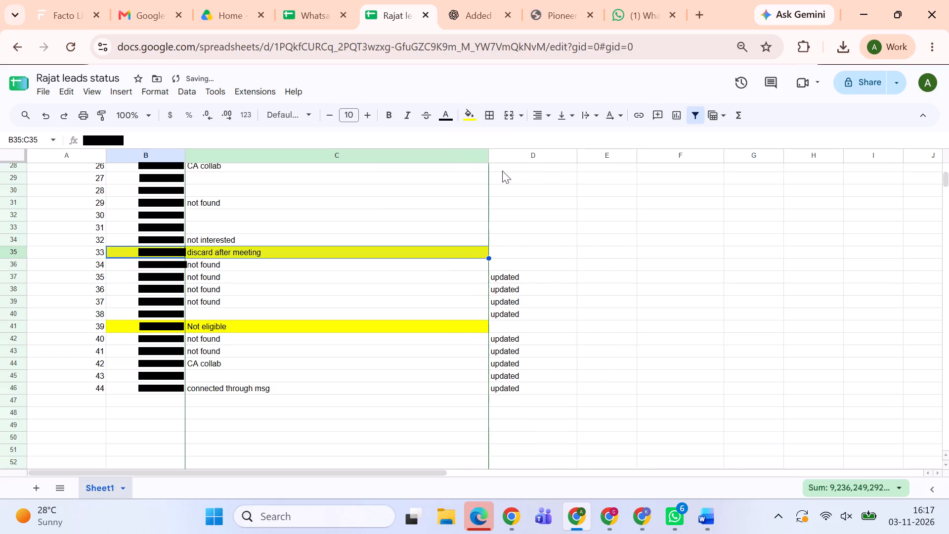
pyautogui.click(606, 235)
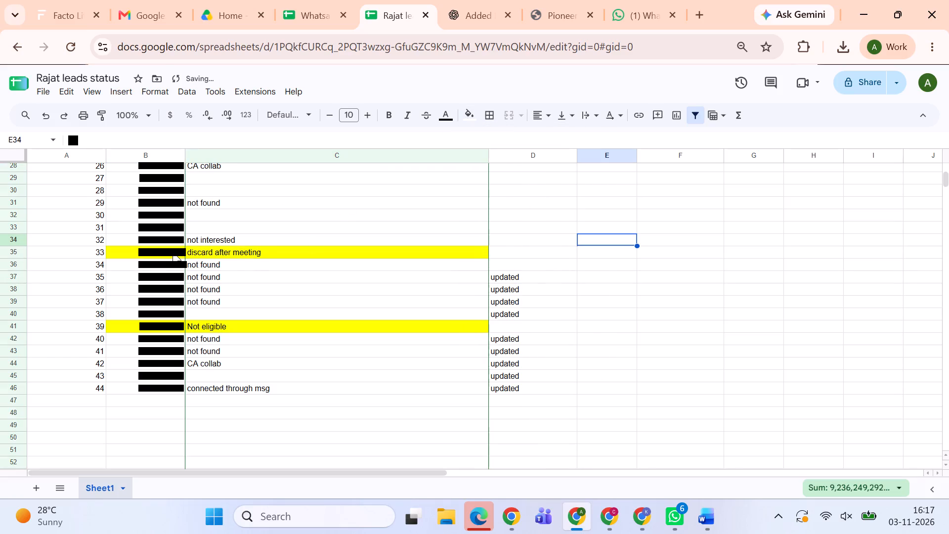
# Copy lead 33's phone number from the spreadsheet, search the Pioneer CRM contacts for it, and clear the search.
pyautogui.click(173, 252)
pyautogui.hotkey('ctrl', 'c')
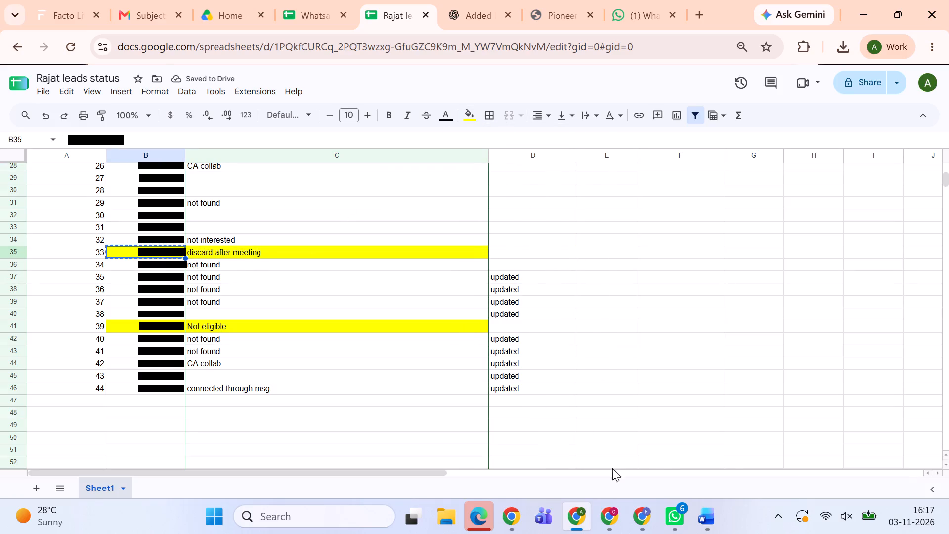
pyautogui.click(577, 0)
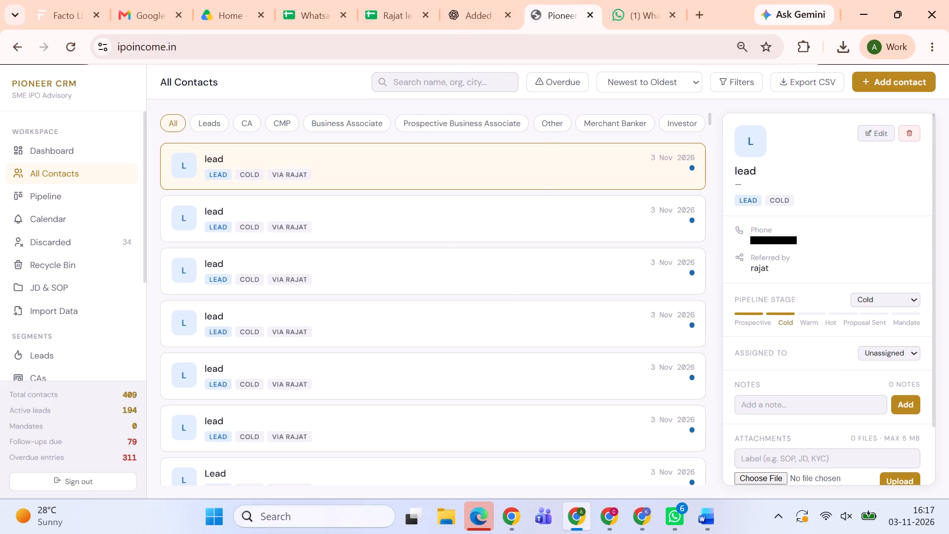
pyautogui.click(449, 78)
pyautogui.hotkey('ctrl', 'v')
pyautogui.press('BackSpace')
pyautogui.press('BackSpace')
pyautogui.press('BackSpace')
pyautogui.press('BackSpace')
pyautogui.press('BackSpace')
pyautogui.press('BackSpace')
pyautogui.press('BackSpace')
pyautogui.press('BackSpace')
pyautogui.press('BackSpace')
pyautogui.press('BackSpace')
pyautogui.press('BackSpace')
pyautogui.press('BackSpace')
pyautogui.press('BackSpace')
pyautogui.press('BackSpace')
pyautogui.press('BackSpace')
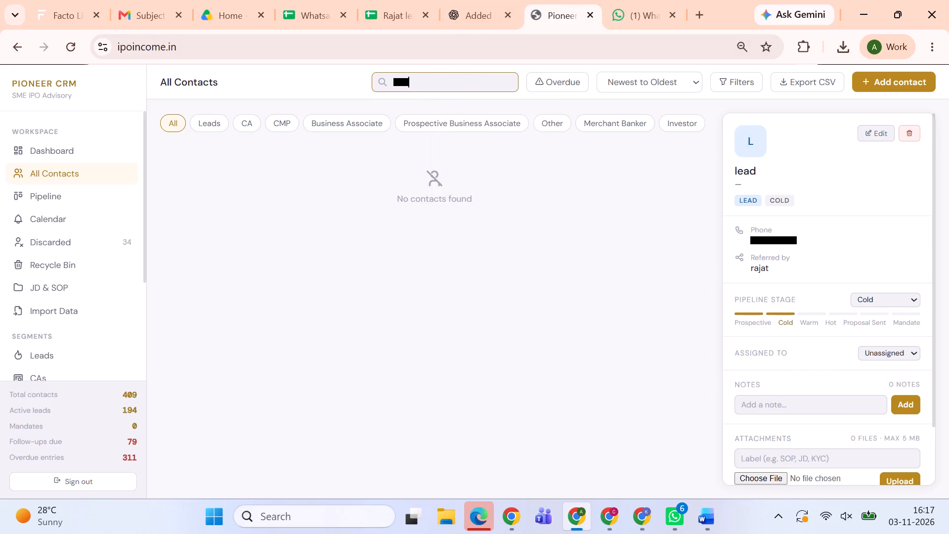
# Copy lead 32's phone number from the spreadsheet, search the Pioneer CRM contacts for it, and clear the search.
pyautogui.click(403, 0)
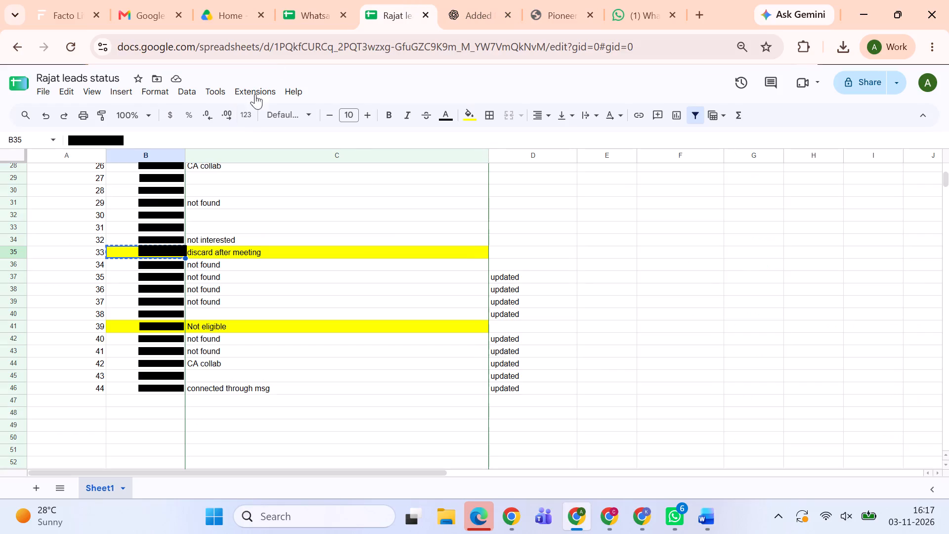
pyautogui.scroll(3, 379, 234)
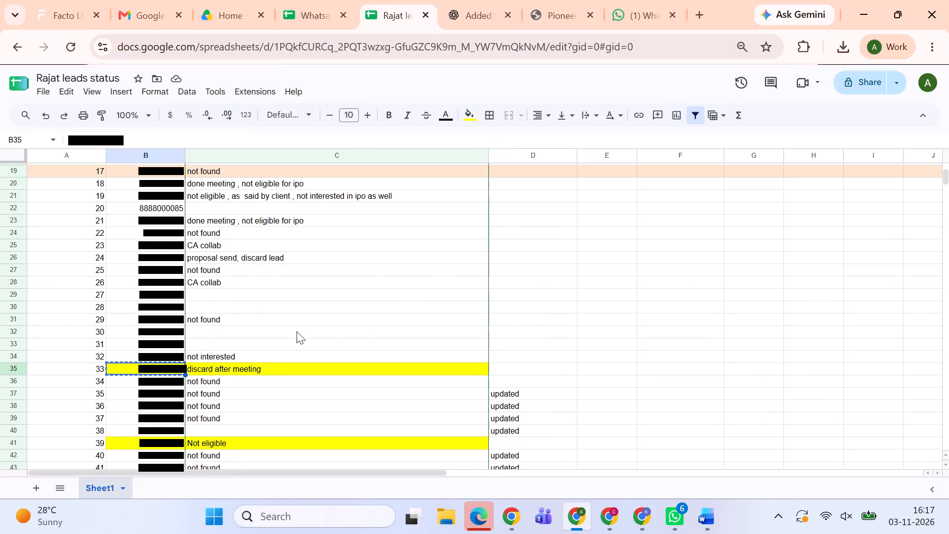
pyautogui.click(160, 353)
pyautogui.hotkey('ctrl', 'c')
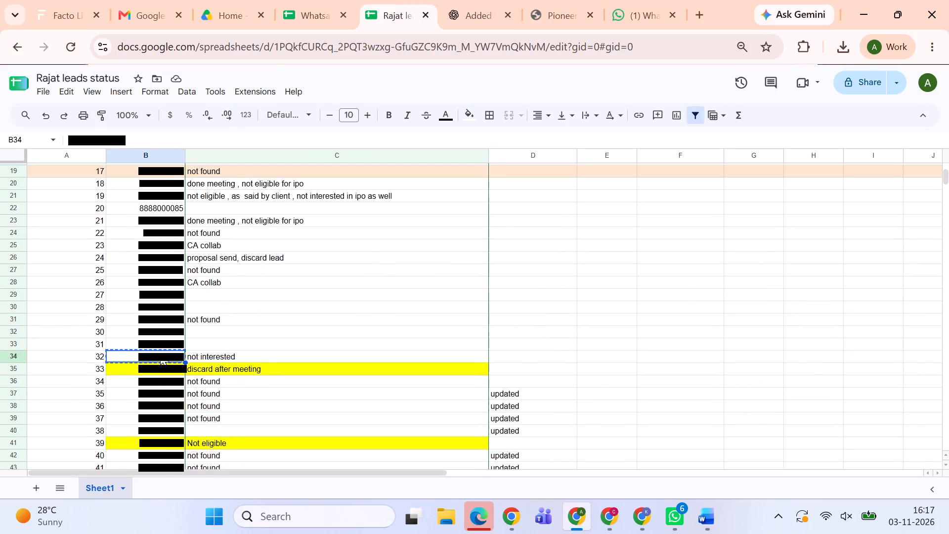
pyautogui.click(555, 0)
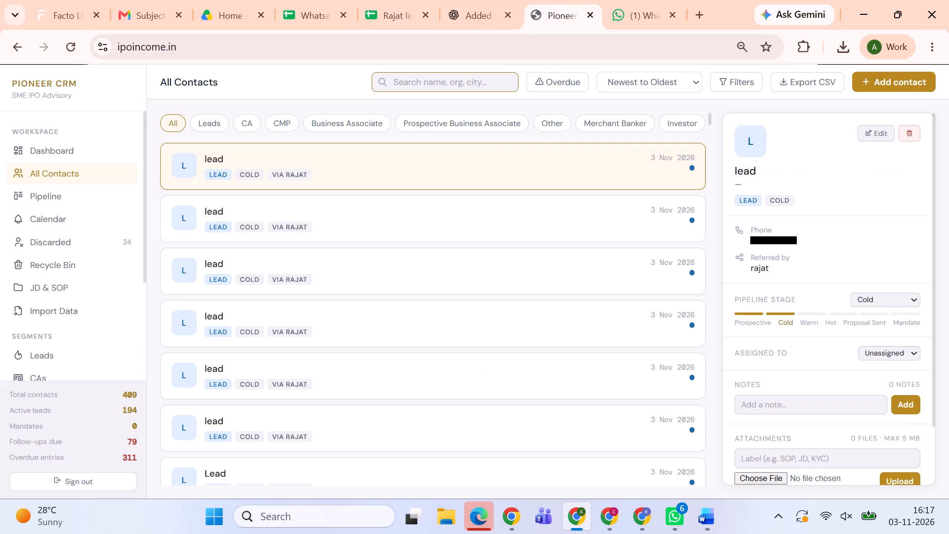
pyautogui.click(487, 80)
pyautogui.hotkey('ctrl', 'v')
pyautogui.moveTo(487, 79); pyautogui.dragTo(320, 90)
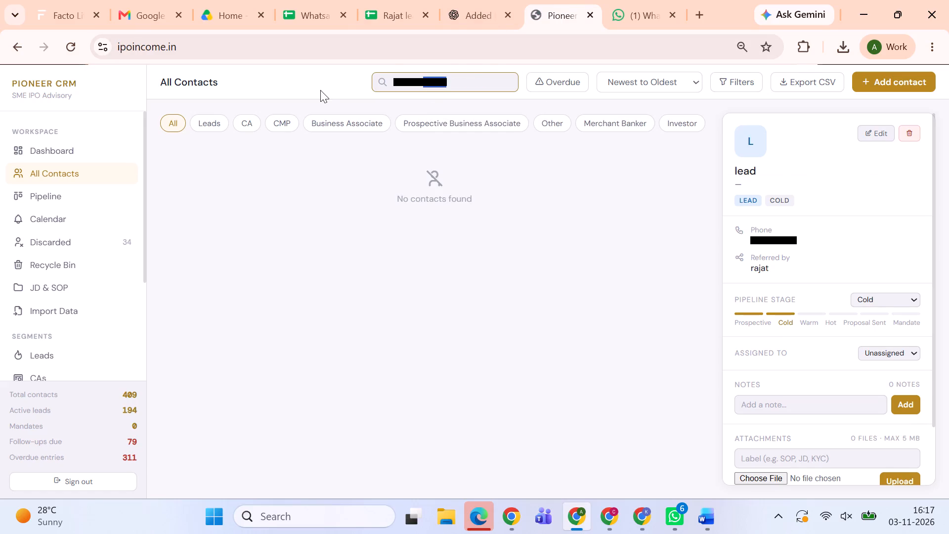
pyautogui.press('BackSpace')
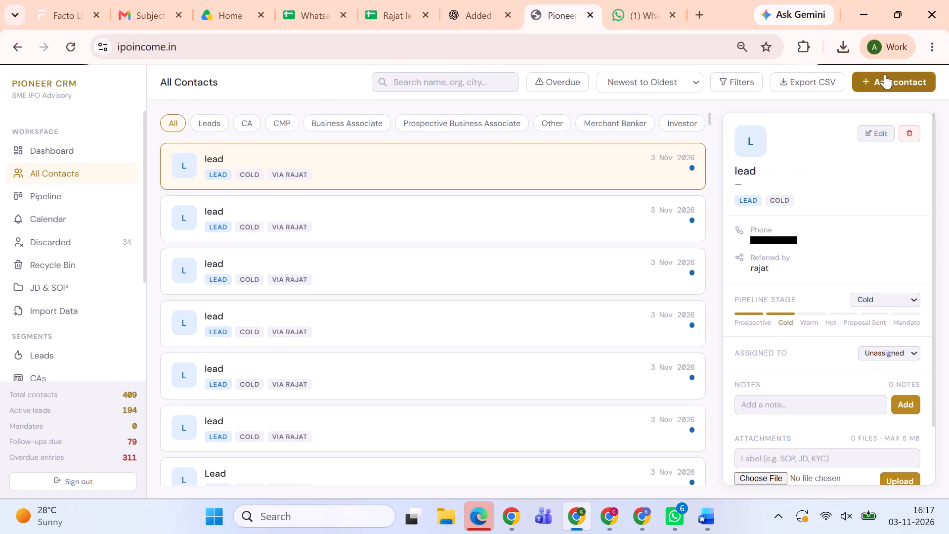
# Add a new contact named "lead" with lead 32's copied phone number, referrer "rajat" and note "not interested in ipo", and save it.
pyautogui.click(885, 74)
pyautogui.click(364, 214)
pyautogui.hotkey('ctrl', 'v')
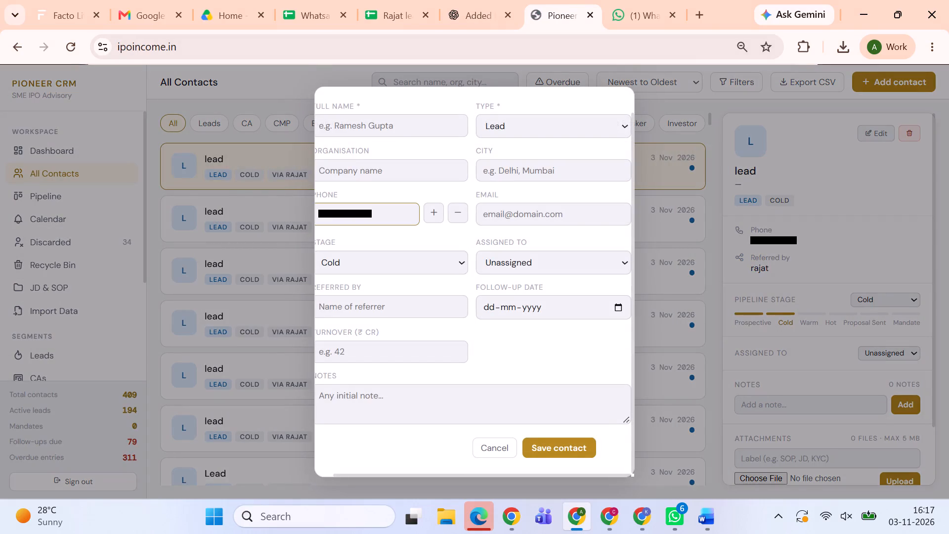
pyautogui.click(427, 126)
pyautogui.write('lead')
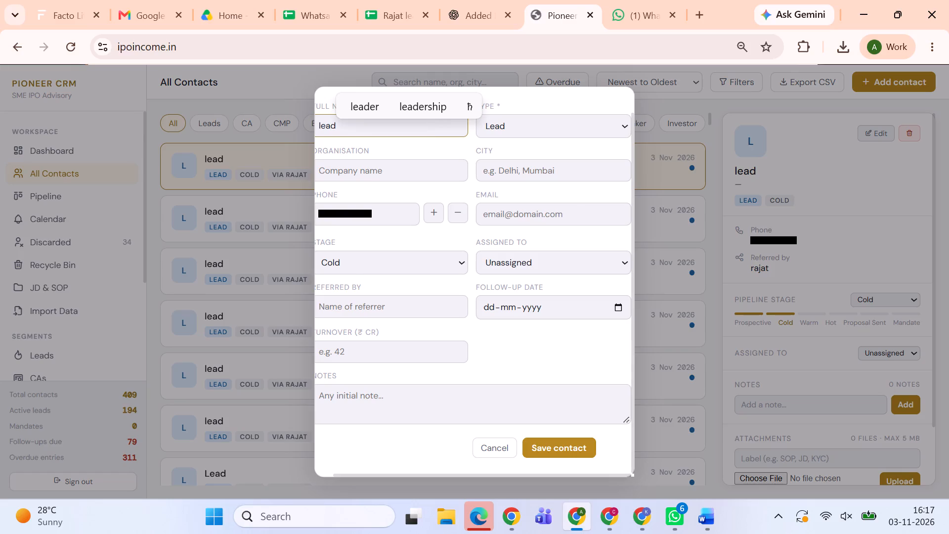
pyautogui.click(418, 315)
pyautogui.write('rajat')
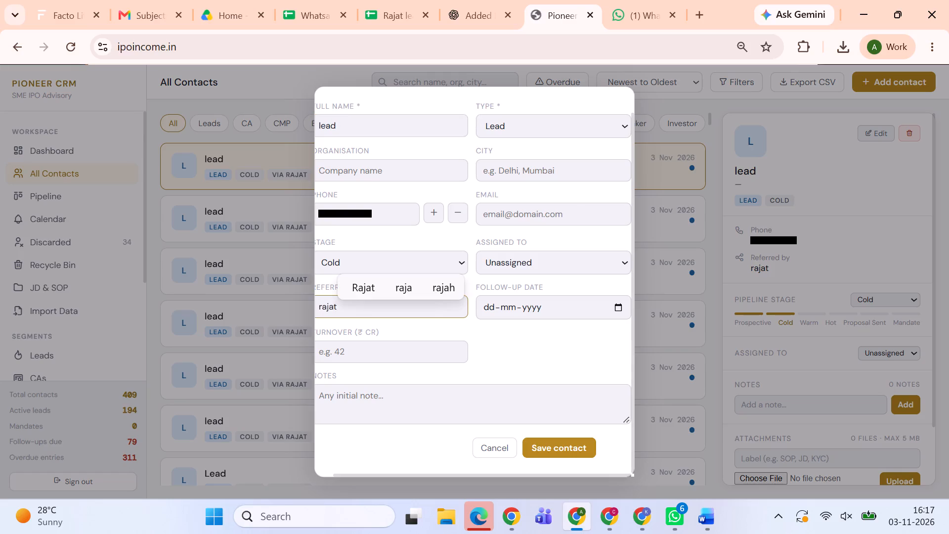
pyautogui.click(417, 403)
pyautogui.write('not interested in ipo')
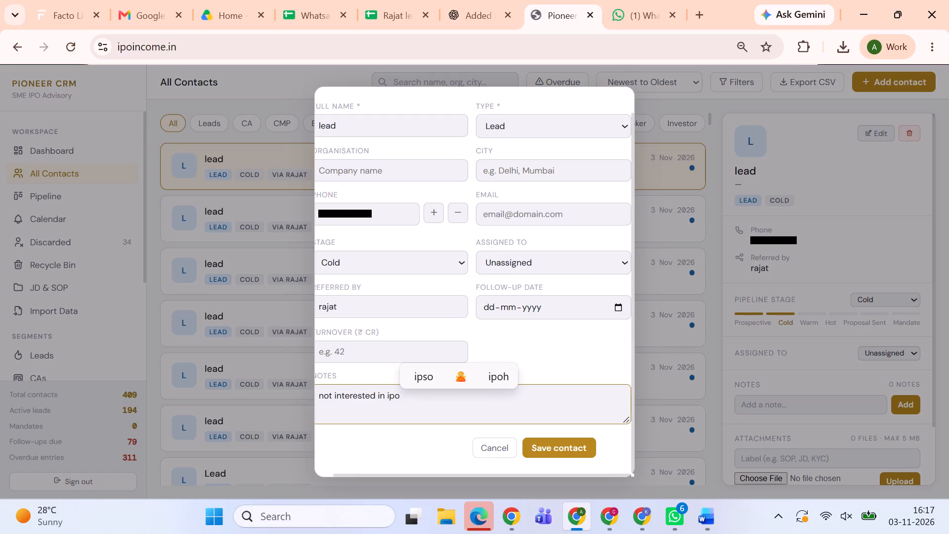
pyautogui.click(585, 349)
pyautogui.click(574, 442)
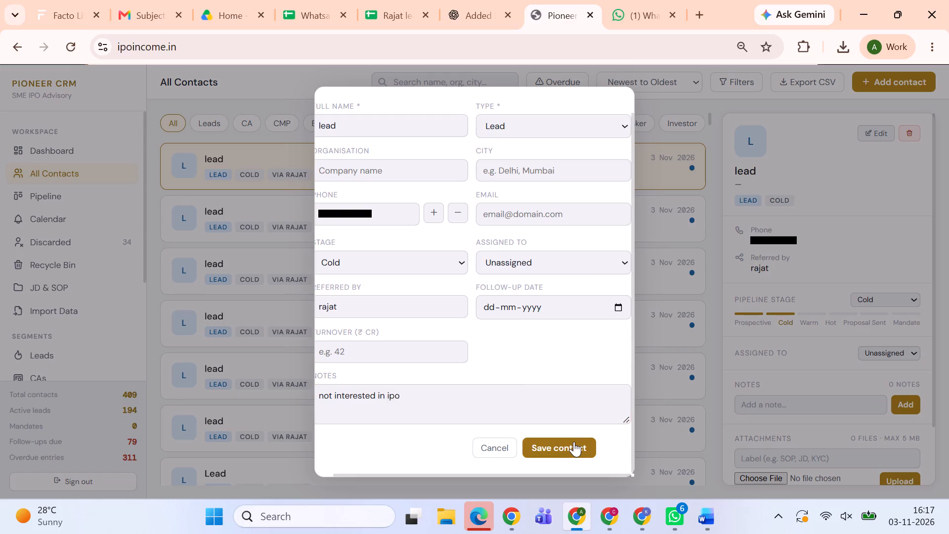
pyautogui.hscroll(2, 510, 343)
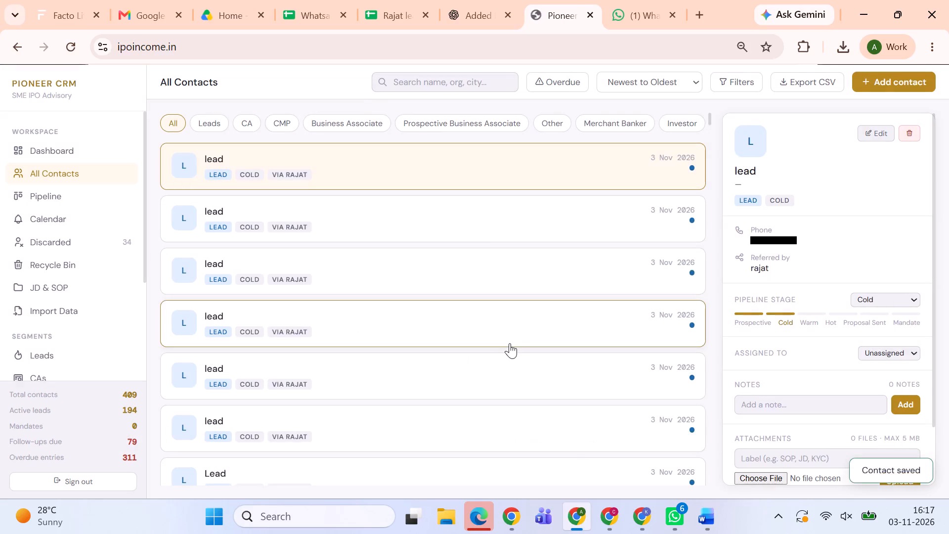
pyautogui.scroll(-2, 815, 321)
pyautogui.scroll(2, 815, 321)
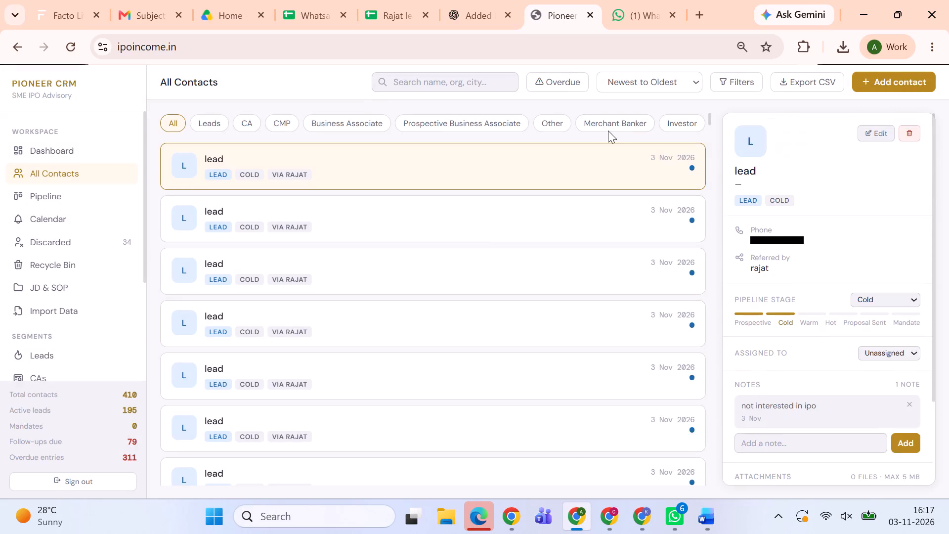
# Copy lead 31's phone number from the spreadsheet, search the Pioneer CRM contacts for it, and clear the search.
pyautogui.click(463, 0)
pyautogui.click(385, 0)
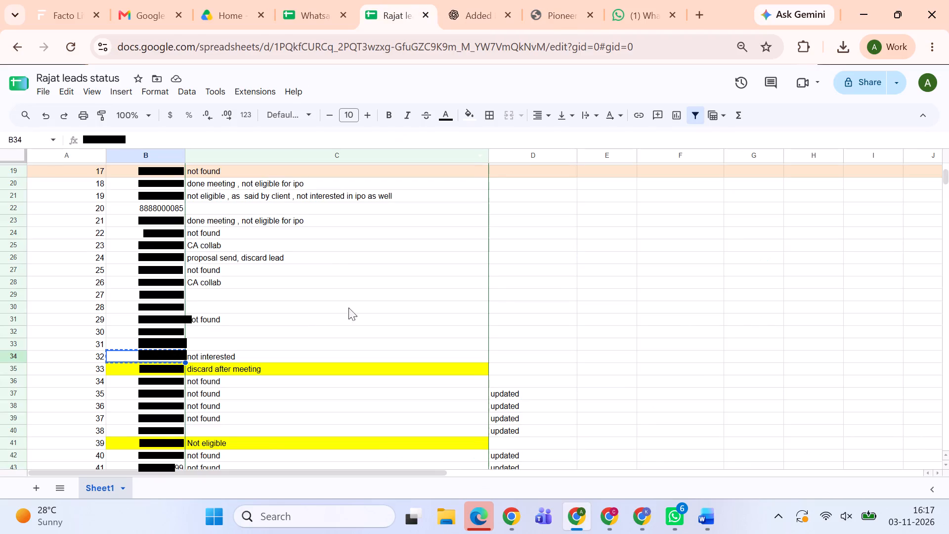
pyautogui.press('Up')
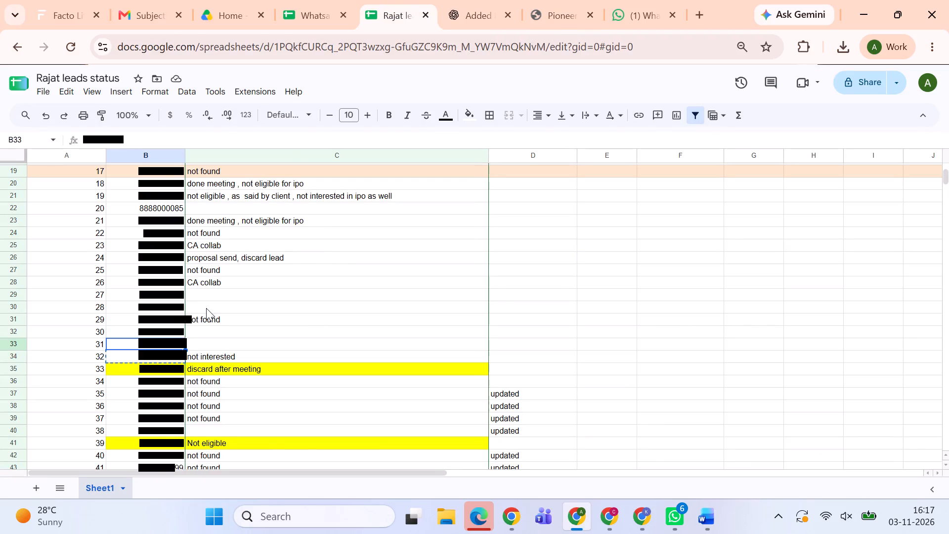
pyautogui.hotkey('ctrl', 'c')
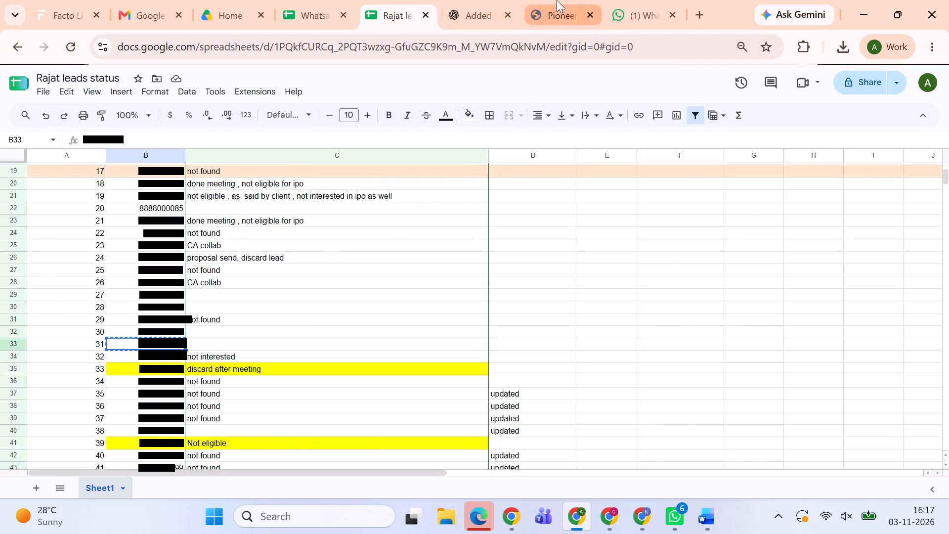
pyautogui.click(557, 0)
pyautogui.click(468, 86)
pyautogui.hotkey('ctrl', 'v')
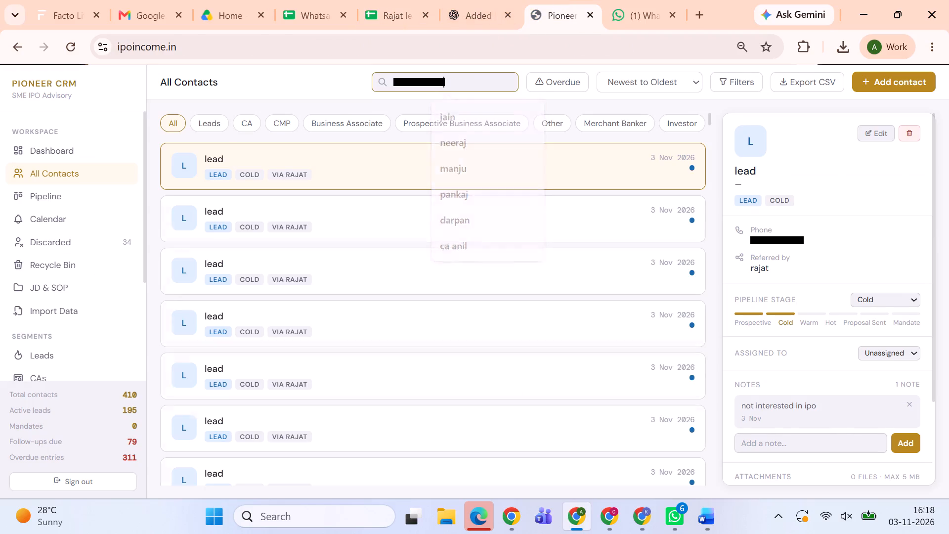
pyautogui.press('BackSpace')
pyautogui.press('BackSpace')
pyautogui.press('BackSpace')
pyautogui.press('BackSpace')
pyautogui.press('BackSpace')
pyautogui.press('BackSpace')
pyautogui.press('BackSpace')
pyautogui.press('BackSpace')
pyautogui.press('BackSpace')
pyautogui.press('BackSpace')
pyautogui.press('BackSpace')
pyautogui.press('BackSpace')
pyautogui.press('BackSpace')
pyautogui.press('BackSpace')
pyautogui.press('BackSpace')
pyautogui.press('BackSpace')
pyautogui.press('BackSpace')
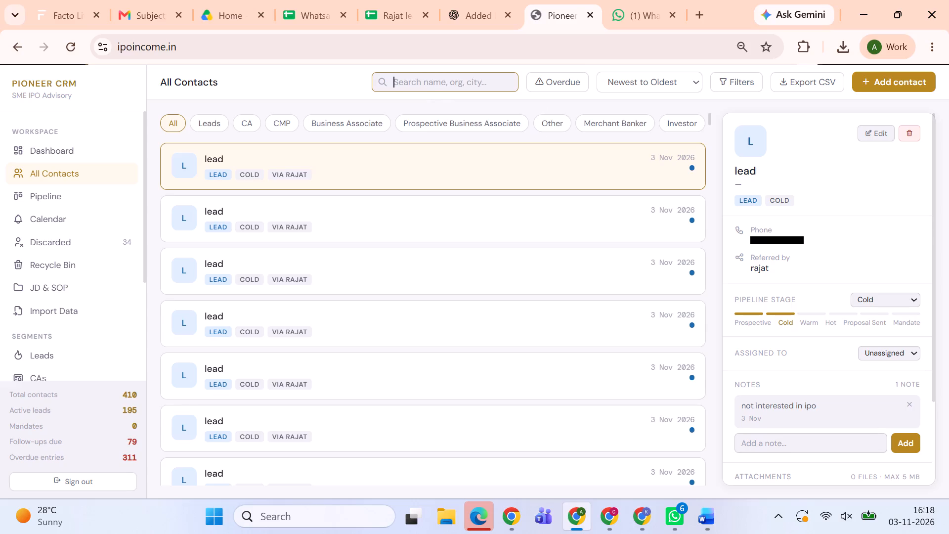
# Add a new contact named "lead" with lead 31's copied phone number and referrer "rajat", and save it.
pyautogui.click(899, 78)
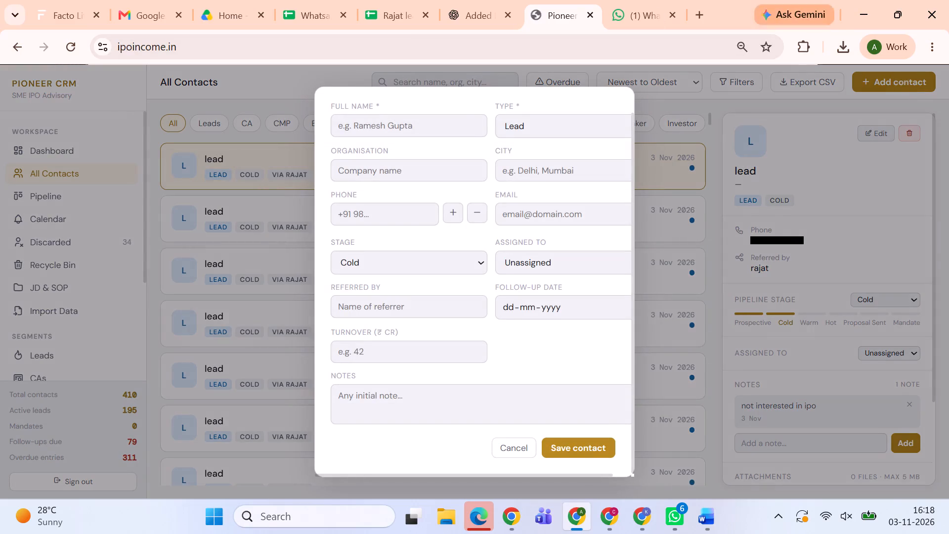
pyautogui.click(440, 123)
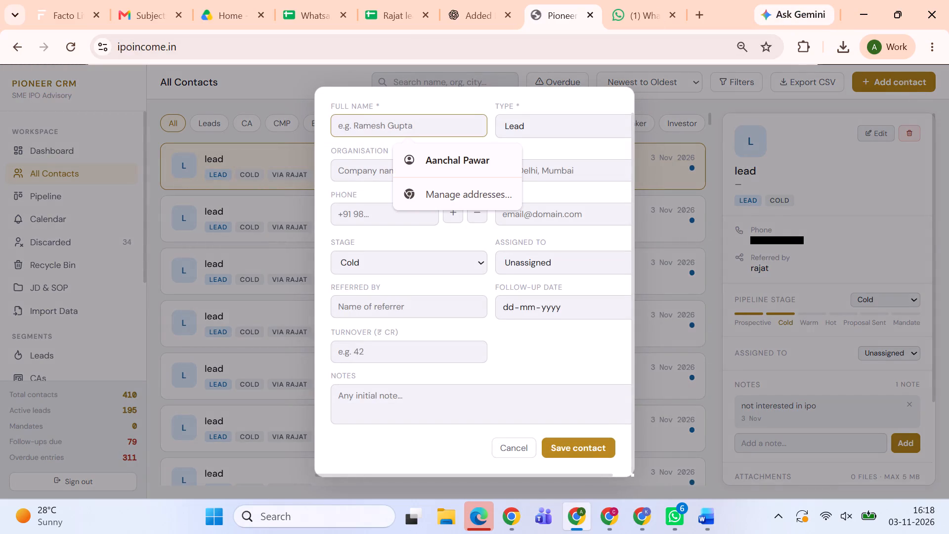
pyautogui.click(370, 215)
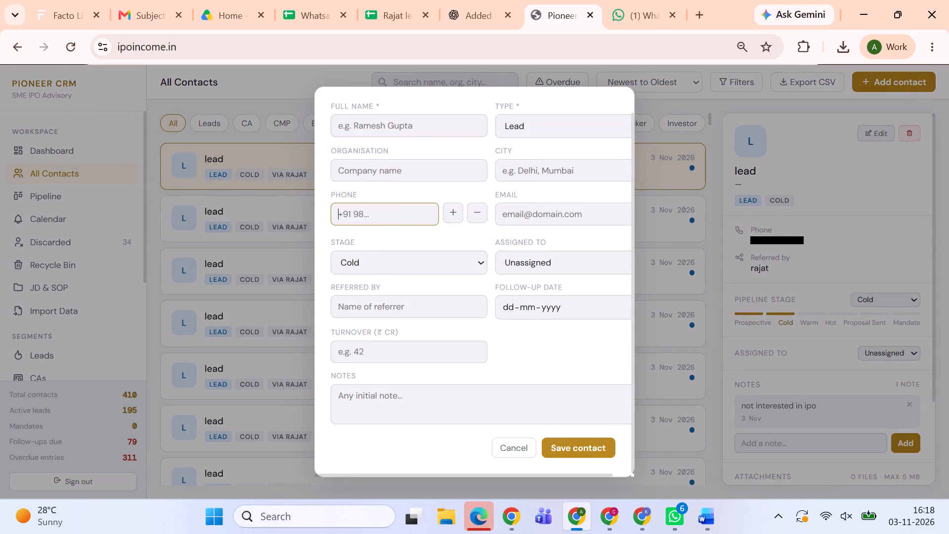
pyautogui.hotkey('ctrl', 'v')
pyautogui.click(440, 130)
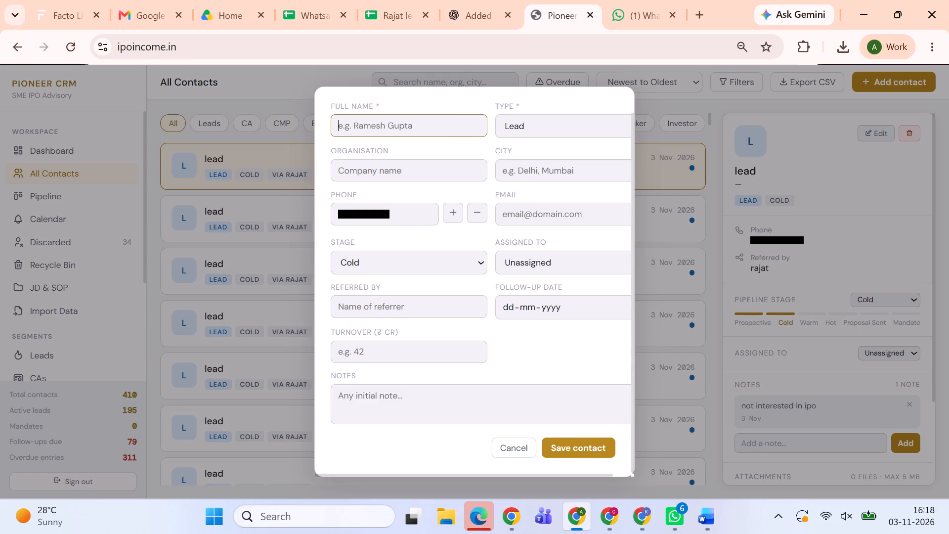
pyautogui.write('lead')
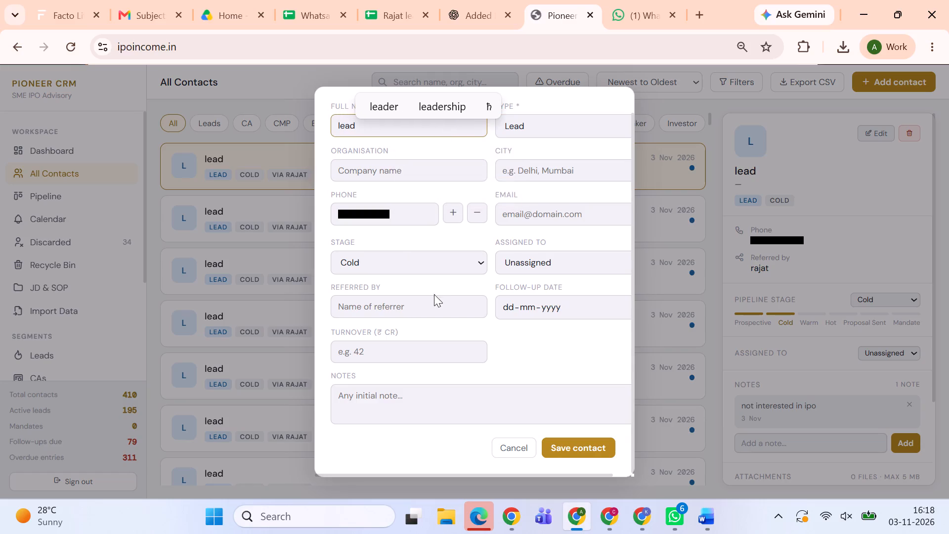
pyautogui.click(434, 302)
pyautogui.write('rajat')
pyautogui.click(441, 402)
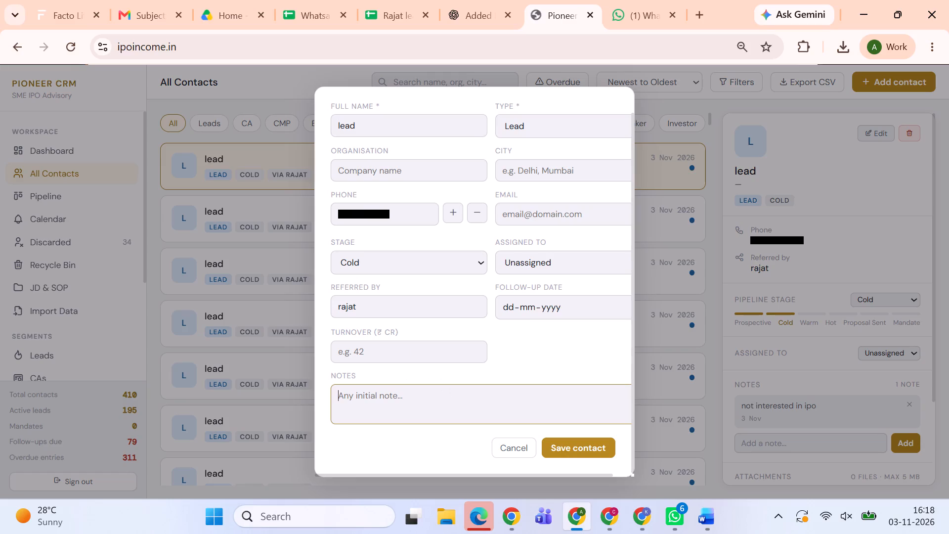
pyautogui.click(569, 440)
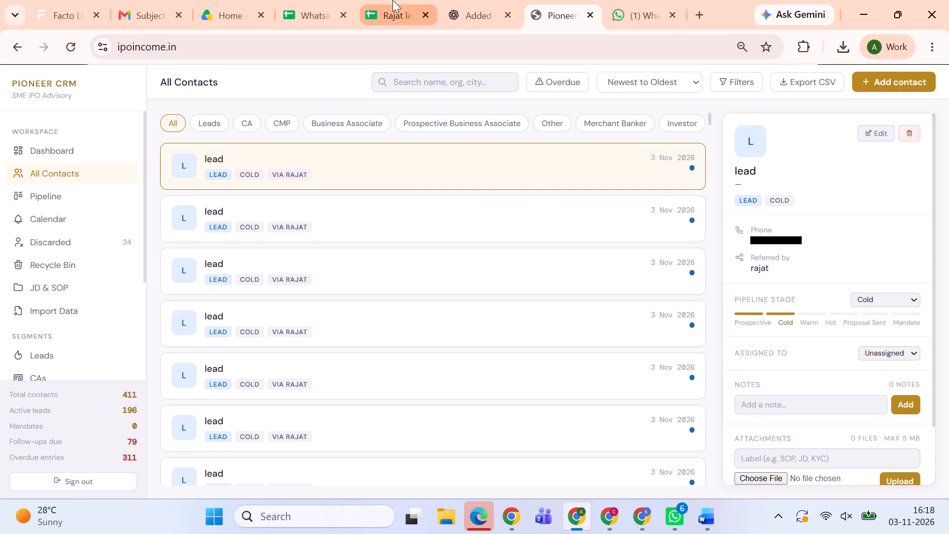
# Copy lead 30's phone number from the spreadsheet, search the Pioneer CRM contacts for it, and clear the search.
pyautogui.click(371, 0)
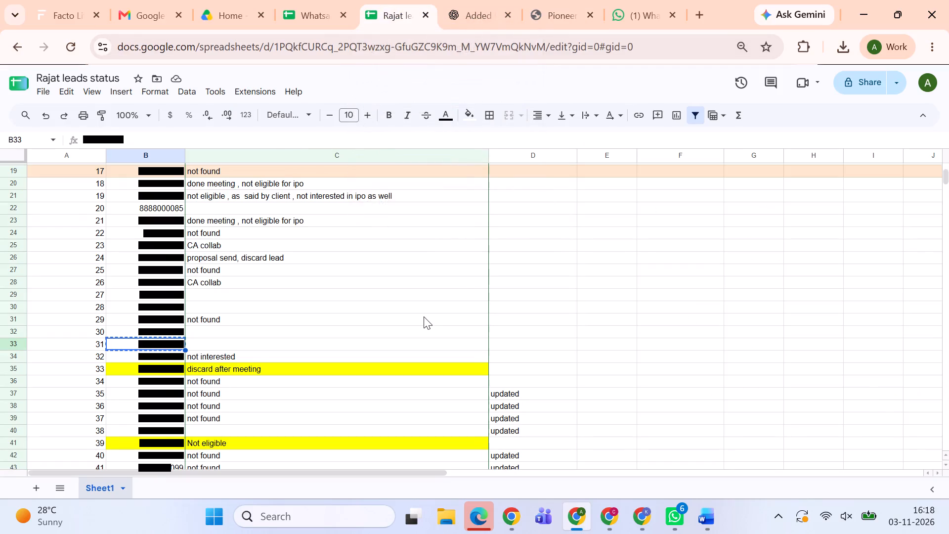
pyautogui.press('Up')
pyautogui.hotkey('ctrl', 'c')
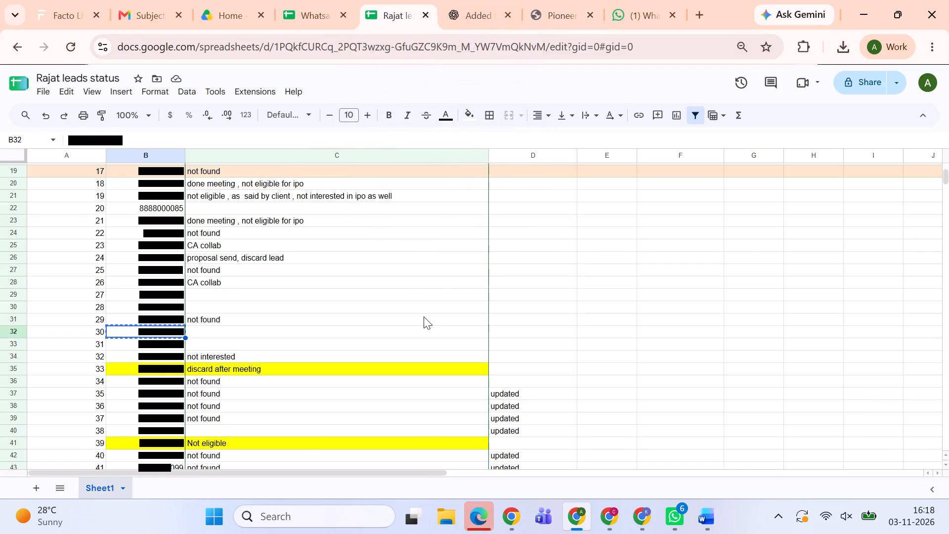
pyautogui.click(554, 0)
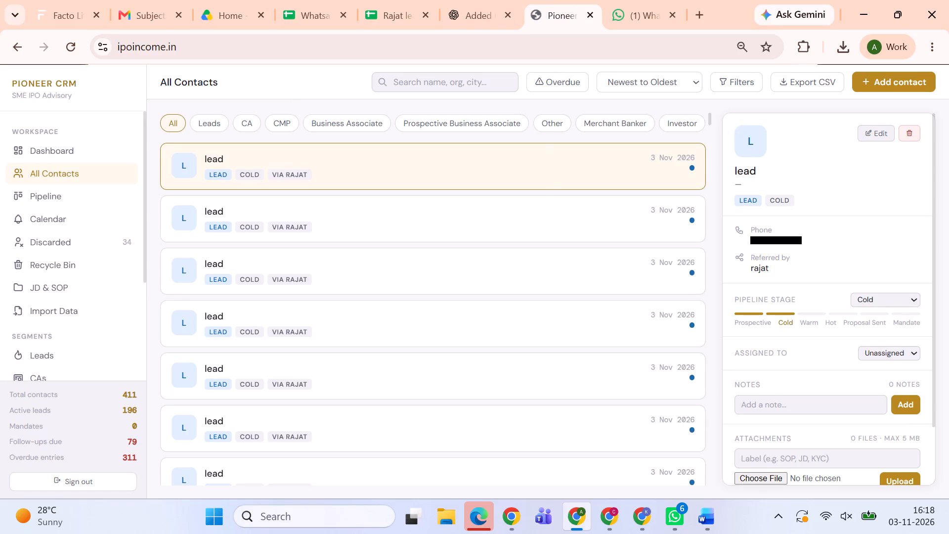
pyautogui.click(407, 86)
pyautogui.hotkey('ctrl', 'v')
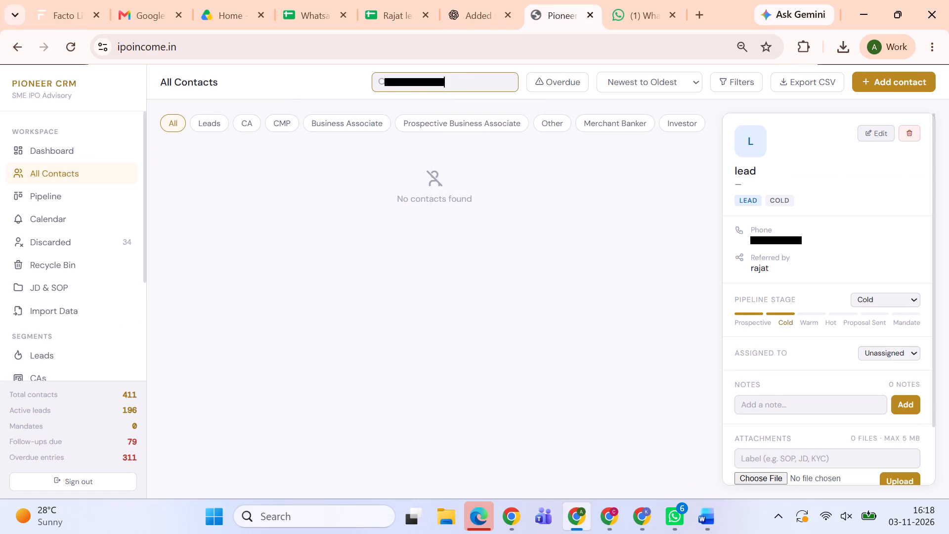
pyautogui.click(458, 79)
pyautogui.moveTo(458, 79); pyautogui.dragTo(304, 88)
pyautogui.press('BackSpace')
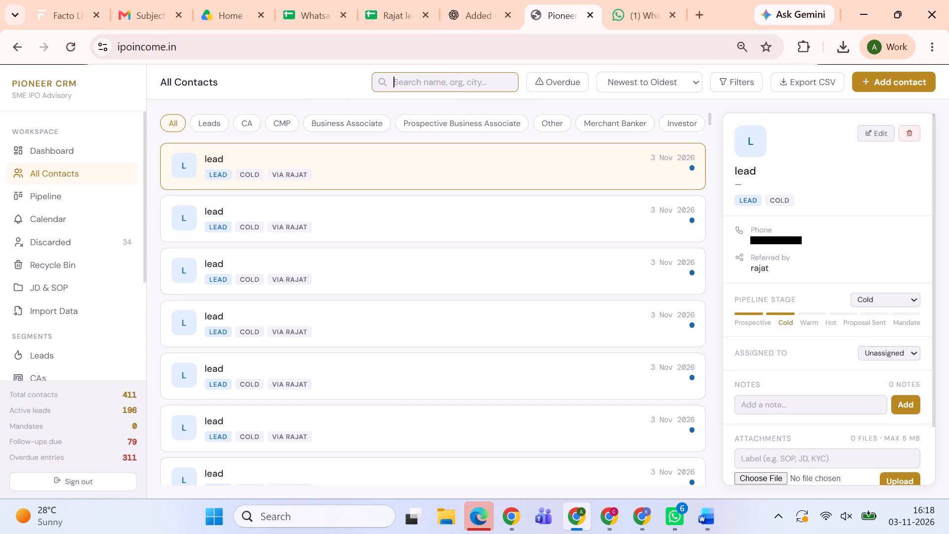
# Add a new contact named "lead" with lead 30's copied phone number and referrer "rajat", and save it.
pyautogui.click(896, 78)
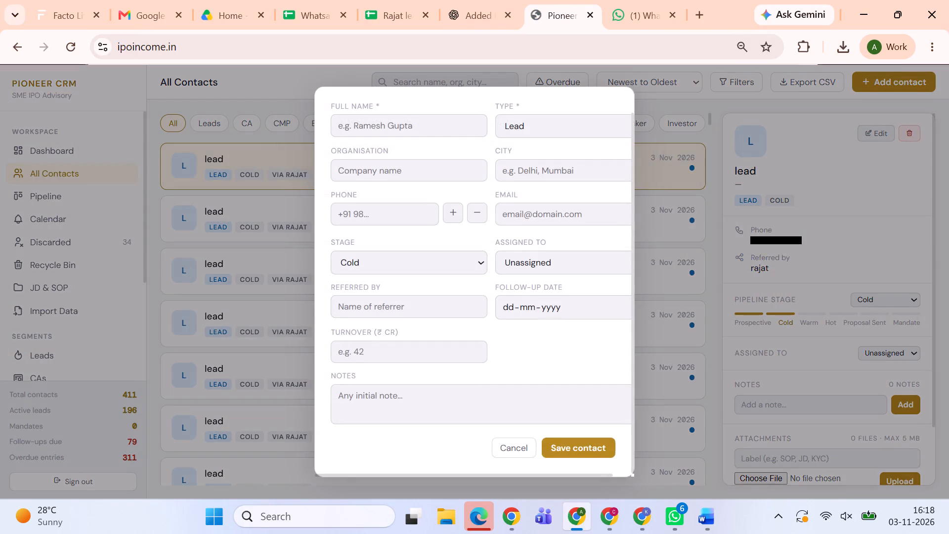
pyautogui.click(416, 212)
pyautogui.hotkey('ctrl', 'v')
pyautogui.click(449, 117)
pyautogui.press('l')
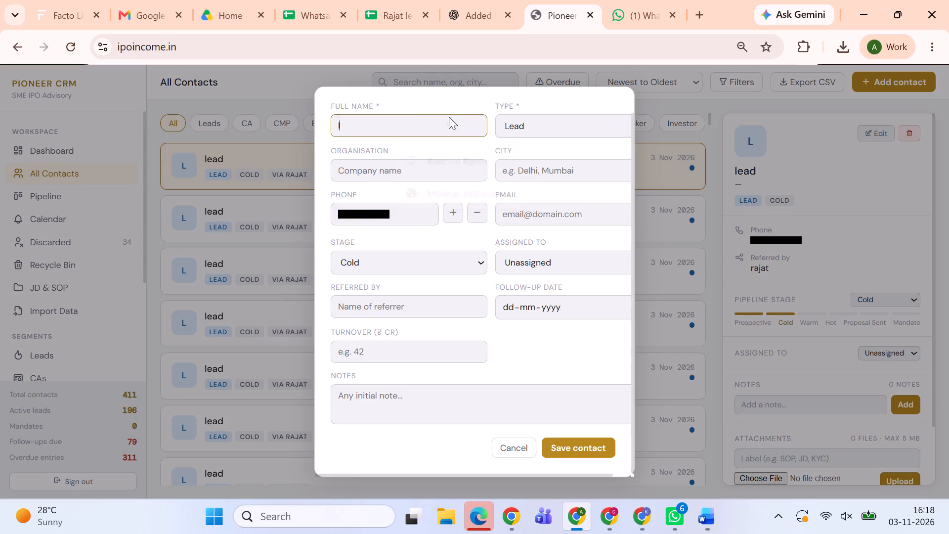
pyautogui.write('ead')
pyautogui.click(456, 305)
pyautogui.write('rajat')
pyautogui.click(545, 377)
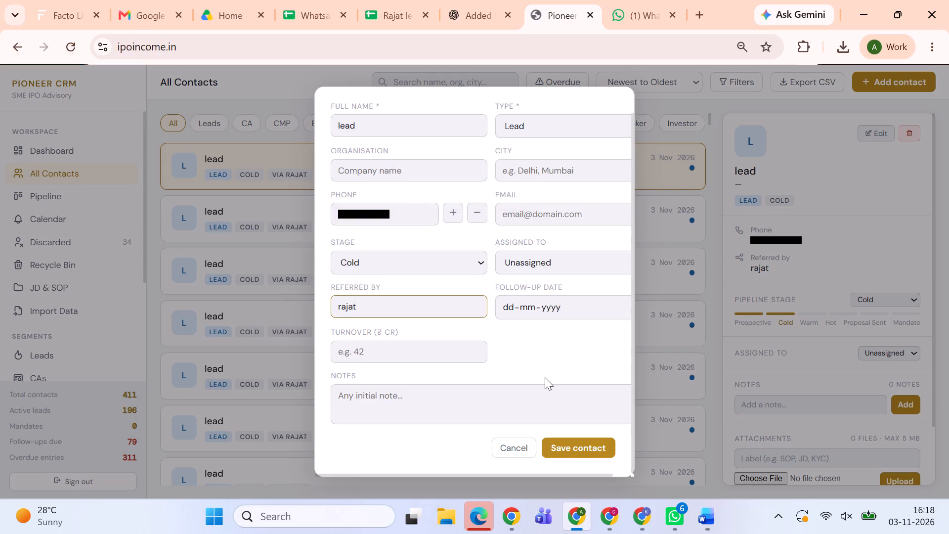
pyautogui.click(580, 441)
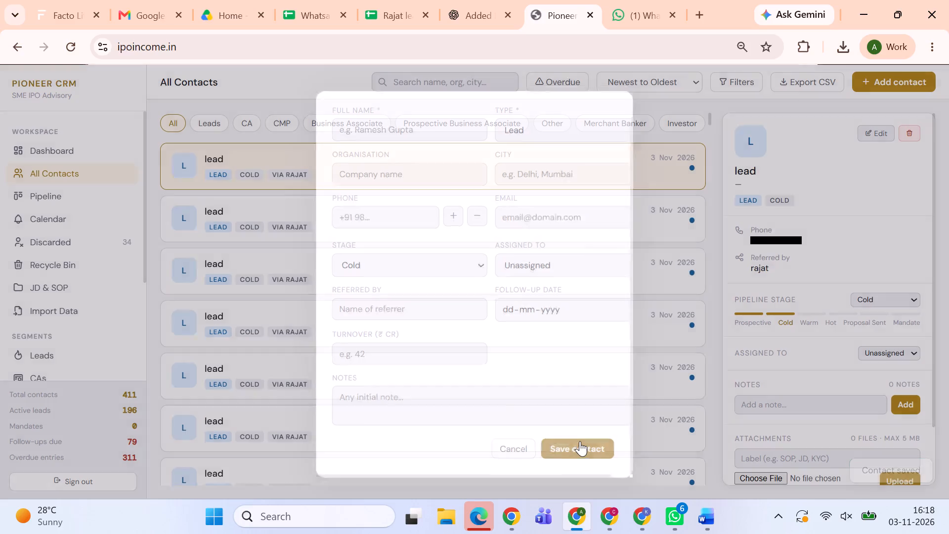
# Copy lead 29's phone number from the spreadsheet, search the Pioneer CRM contacts for it twice, and clear the search.
pyautogui.click(393, 0)
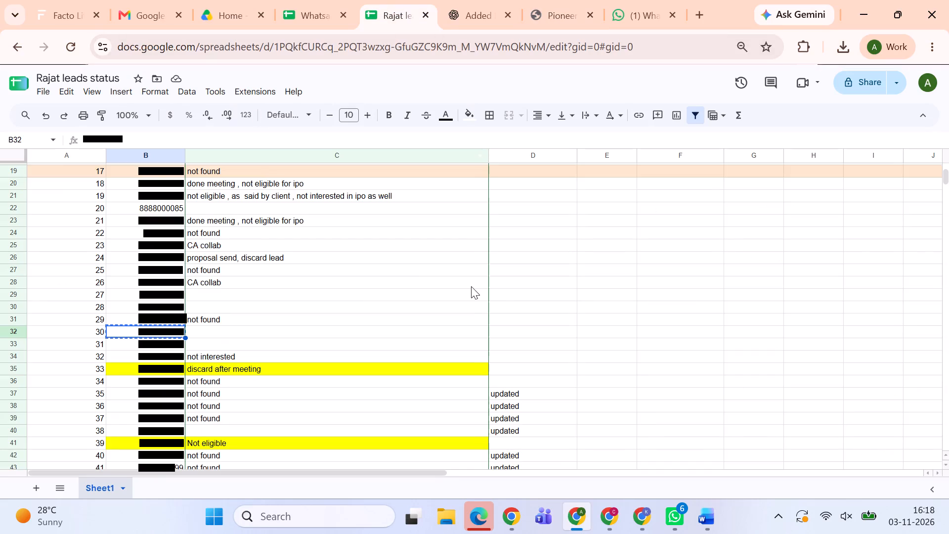
pyautogui.press('Up')
pyautogui.hotkey('ctrl', 'c')
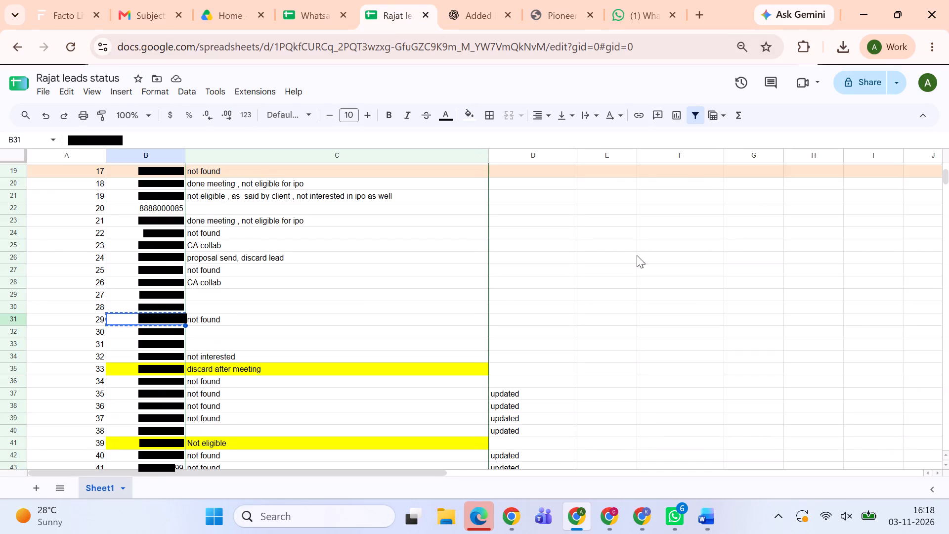
pyautogui.click(530, 0)
pyautogui.click(454, 77)
pyautogui.hotkey('ctrl', 'v')
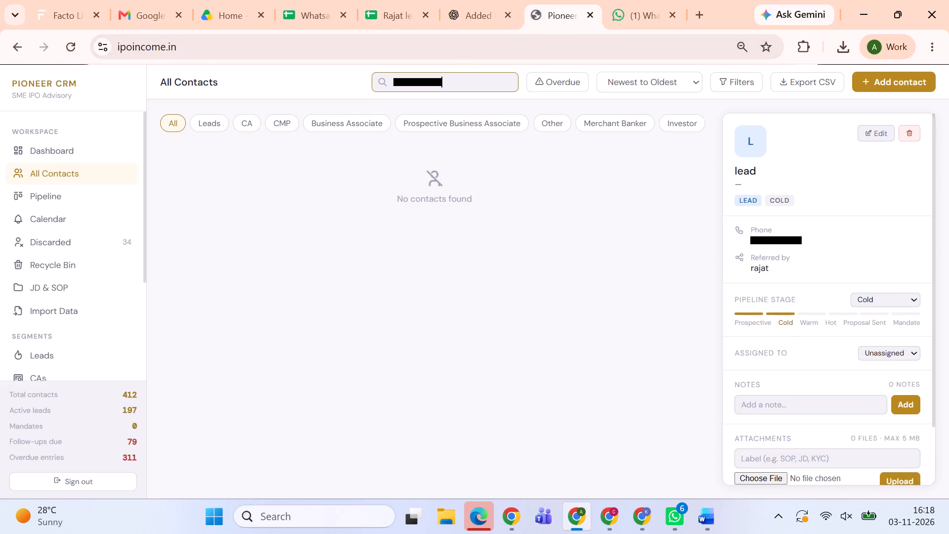
pyautogui.press('BackSpace')
pyautogui.press('BackSpace')
pyautogui.press('BackSpace')
pyautogui.press('BackSpace')
pyautogui.press('BackSpace')
pyautogui.press('BackSpace')
pyautogui.press('BackSpace')
pyautogui.press('BackSpace')
pyautogui.press('BackSpace')
pyautogui.press('BackSpace')
pyautogui.press('BackSpace')
pyautogui.press('BackSpace')
pyautogui.press('BackSpace')
pyautogui.press('BackSpace')
pyautogui.press('BackSpace')
pyautogui.press('BackSpace')
pyautogui.hotkey('ctrl', 'v')
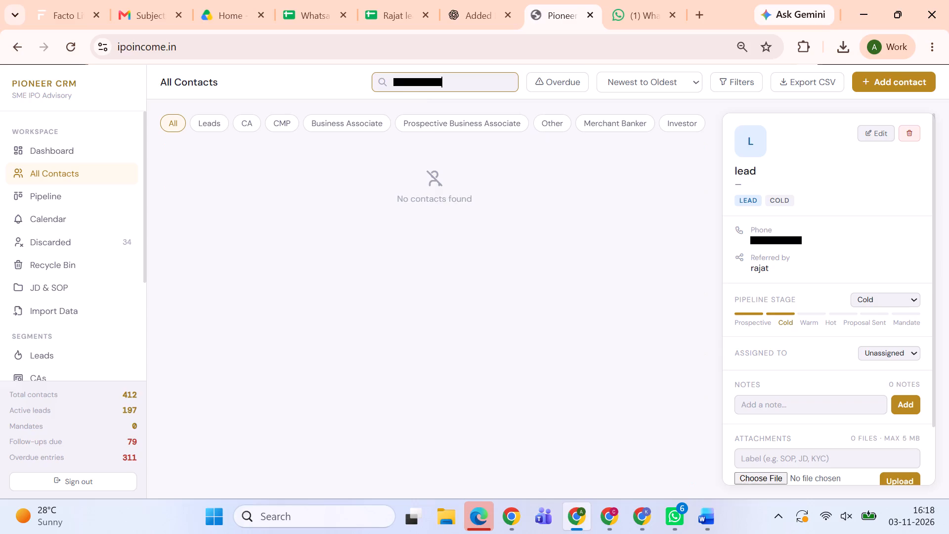
pyautogui.hotkey('ctrl', 'BackSpace')
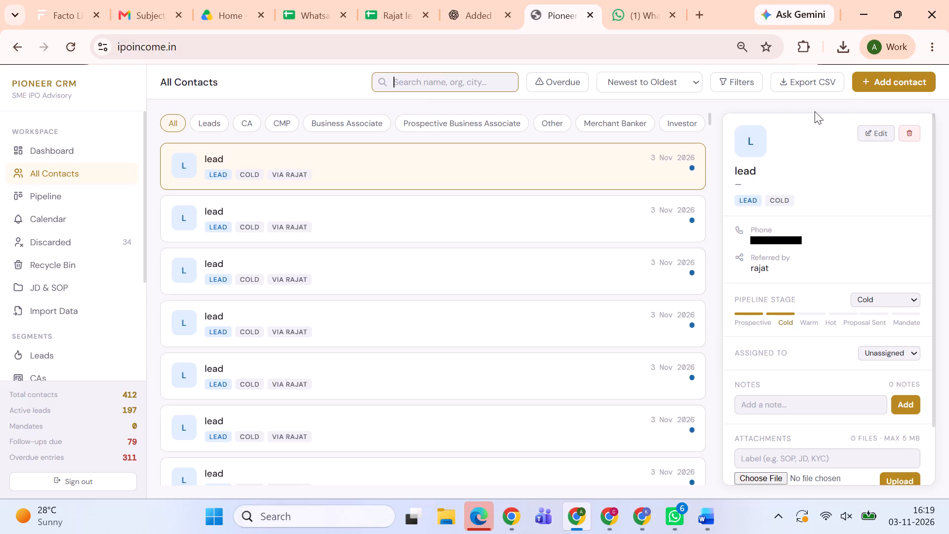
# Add a new contact named "lead" with lead 29's copied phone number and referrer "rajat", and save it.
pyautogui.click(872, 77)
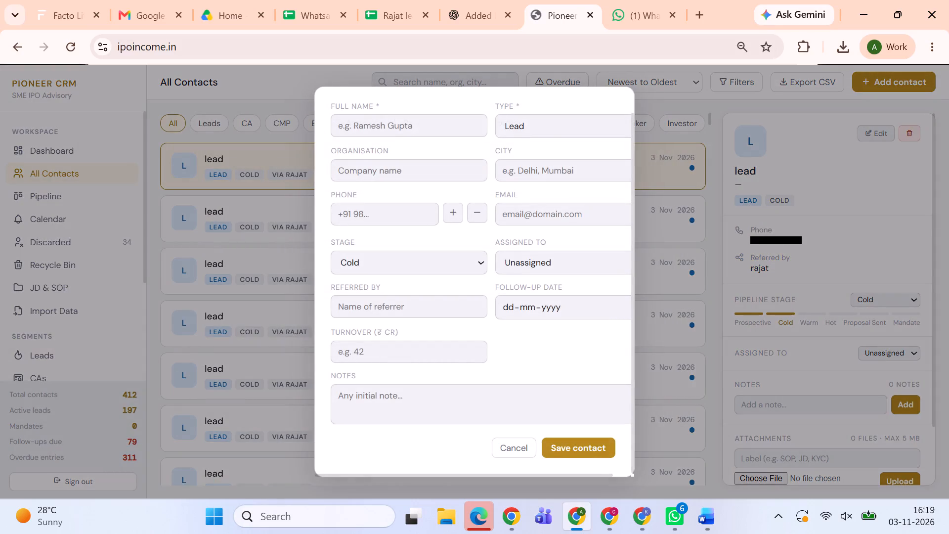
pyautogui.click(359, 213)
pyautogui.hotkey('ctrl', 'v')
pyautogui.click(426, 123)
pyautogui.write('lead')
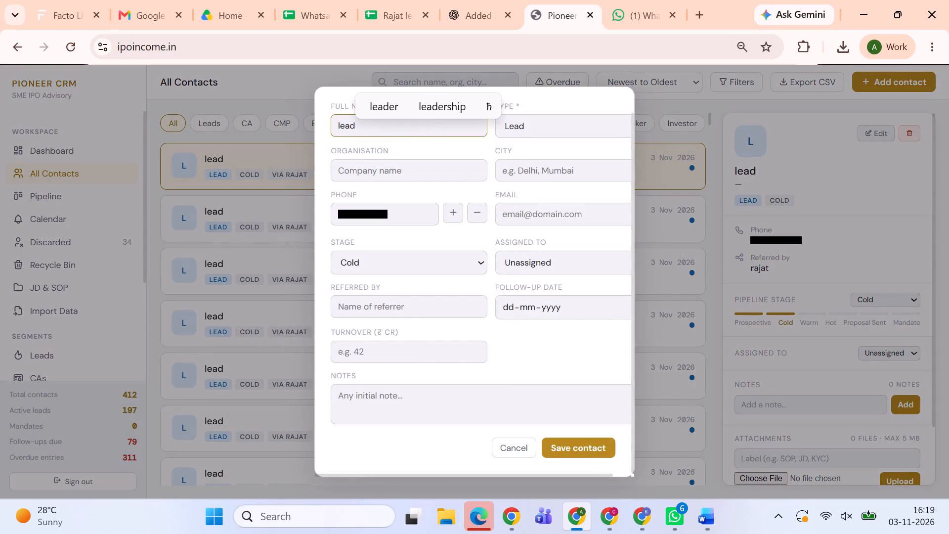
pyautogui.click(408, 310)
pyautogui.write('rajat')
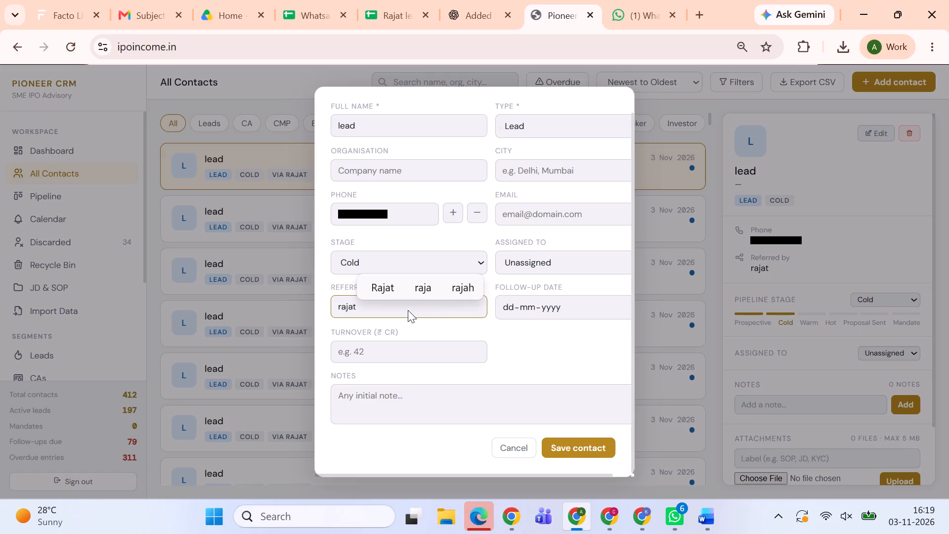
pyautogui.click(544, 346)
pyautogui.click(601, 448)
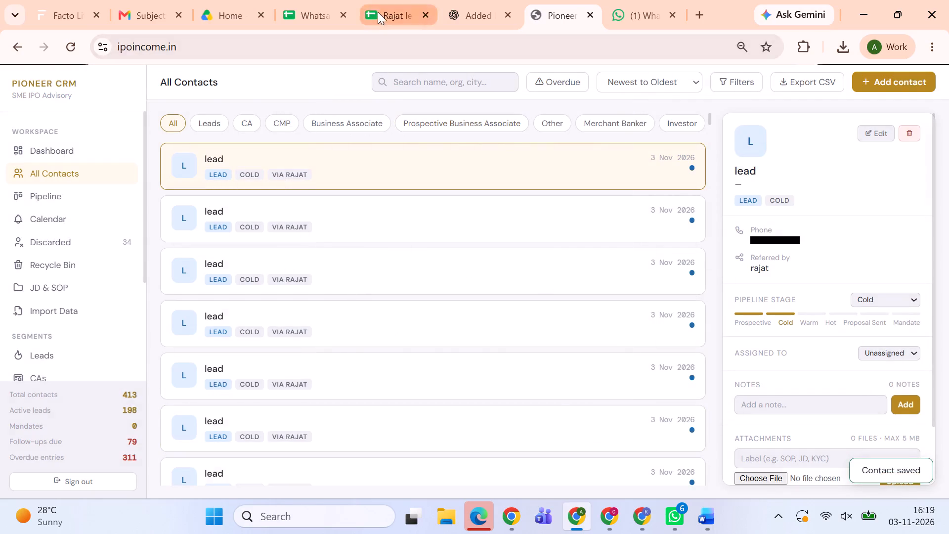
# Copy lead 28's phone number from the spreadsheet, search the Pioneer CRM contacts for it, and clear the search.
pyautogui.click(378, 12)
pyautogui.press('Up')
pyautogui.hotkey('ctrl', 'c')
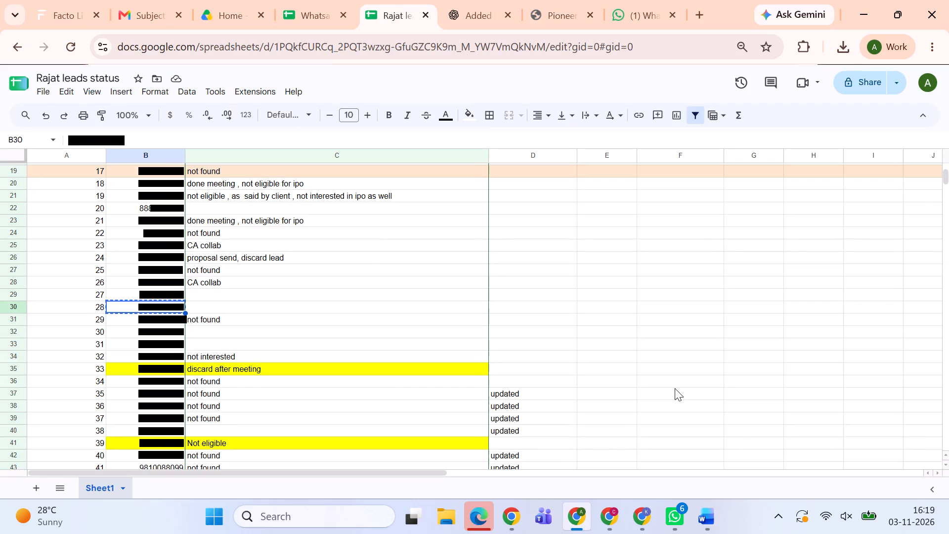
pyautogui.click(565, 6)
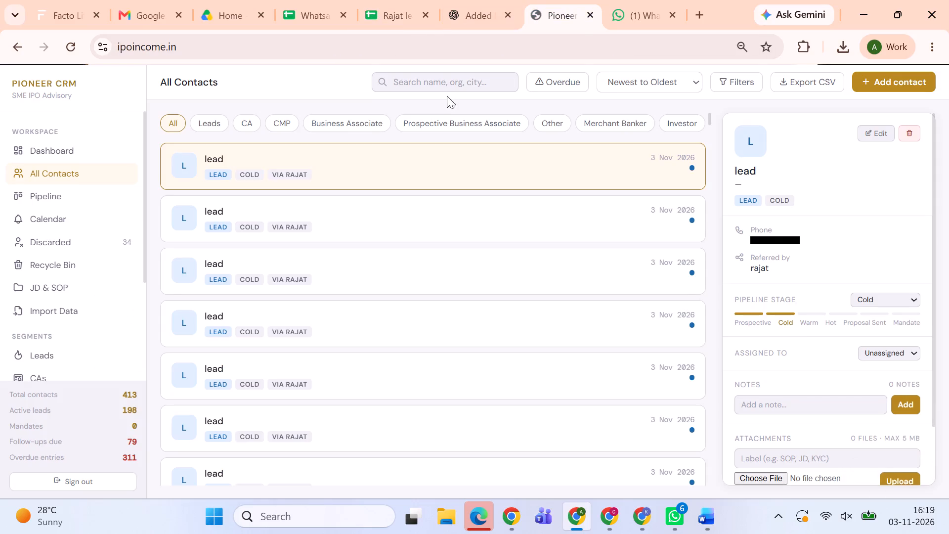
pyautogui.click(458, 85)
pyautogui.hotkey('ctrl', 'v')
pyautogui.moveTo(458, 81); pyautogui.dragTo(355, 89)
pyautogui.press('BackSpace')
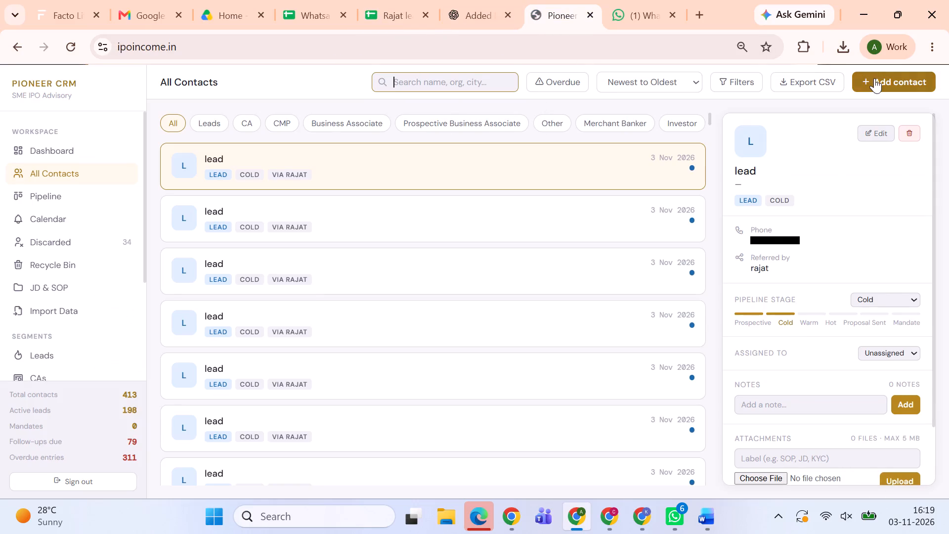
# Add a new contact named "lead" with lead 28's copied phone number and referrer "rajat", and save it.
pyautogui.click(874, 78)
pyautogui.click(400, 221)
pyautogui.hotkey('ctrl', 'v')
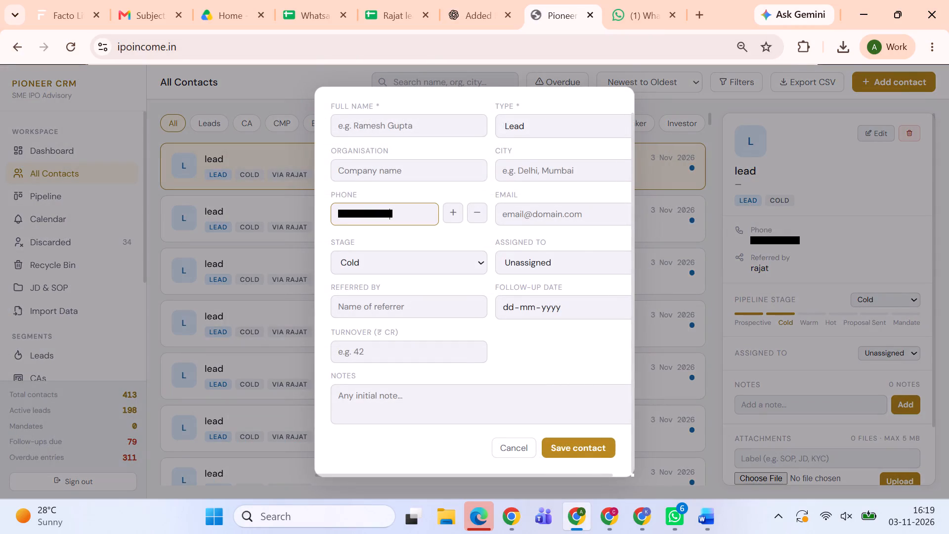
pyautogui.write('laed')
pyautogui.press('BackSpace')
pyautogui.press('BackSpace')
pyautogui.press('BackSpace')
pyautogui.press('BackSpace')
pyautogui.click(417, 130)
pyautogui.write('lead')
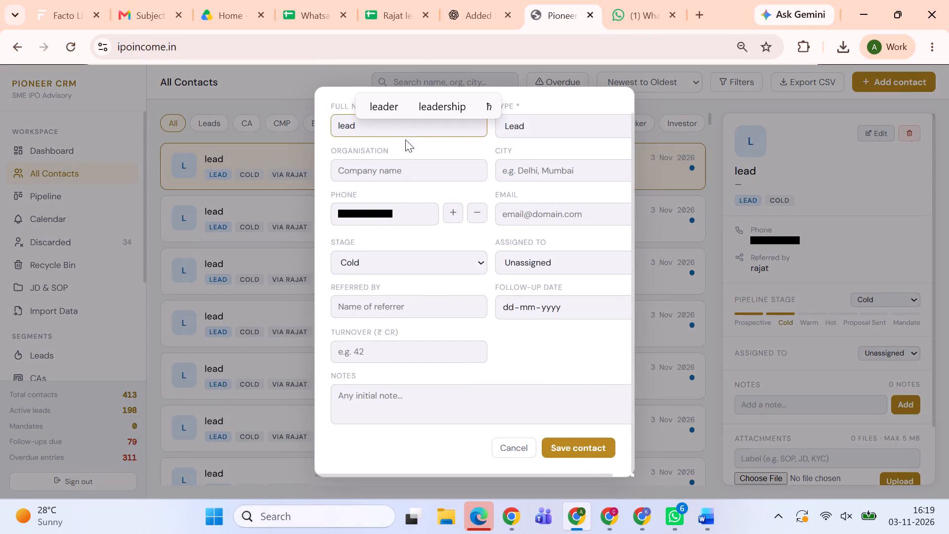
pyautogui.click(423, 296)
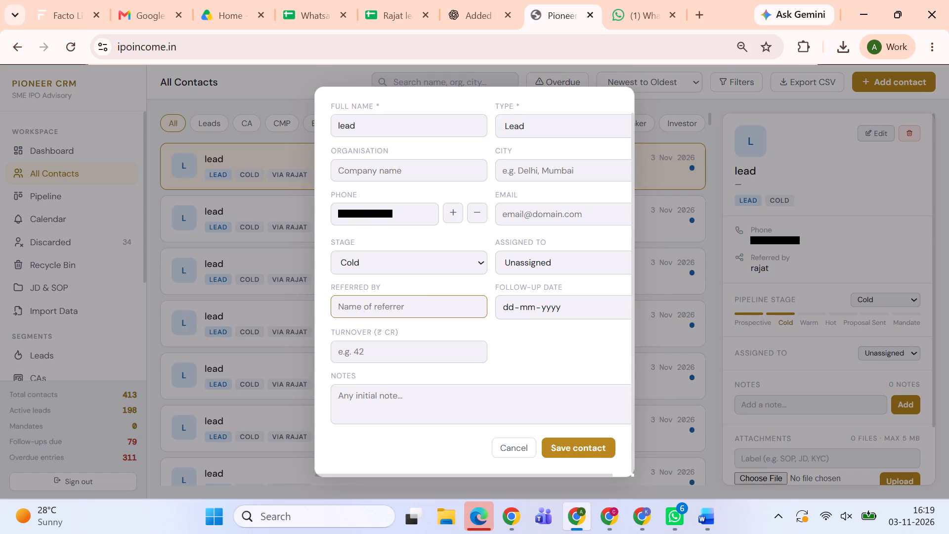
pyautogui.write('rajat')
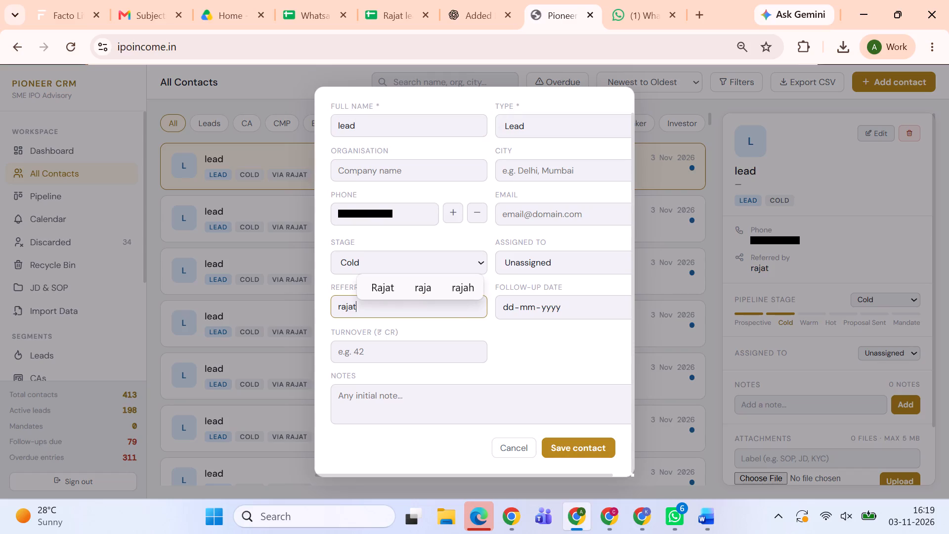
pyautogui.click(569, 441)
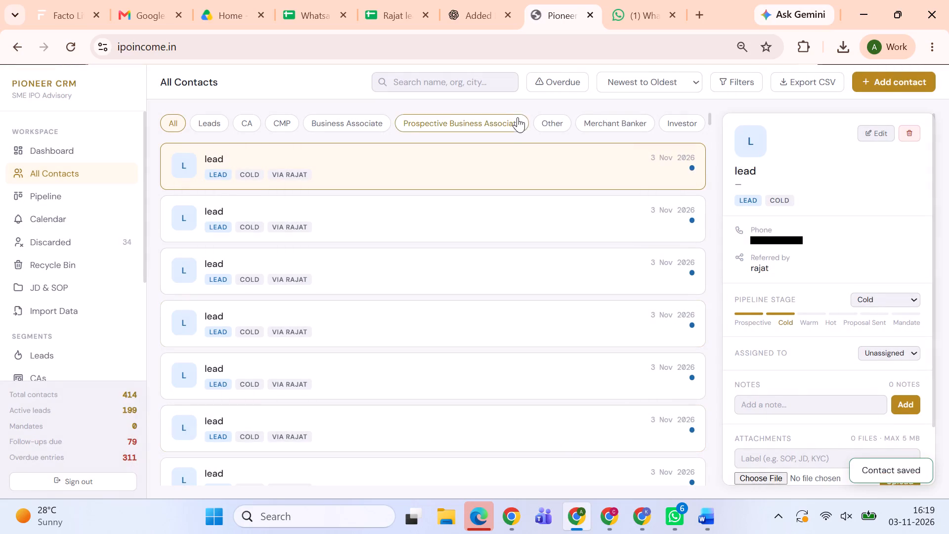
# Copy lead 27's phone number from the spreadsheet, search the Pioneer CRM contacts for it, and clear the search.
pyautogui.click(411, 0)
pyautogui.press('Up')
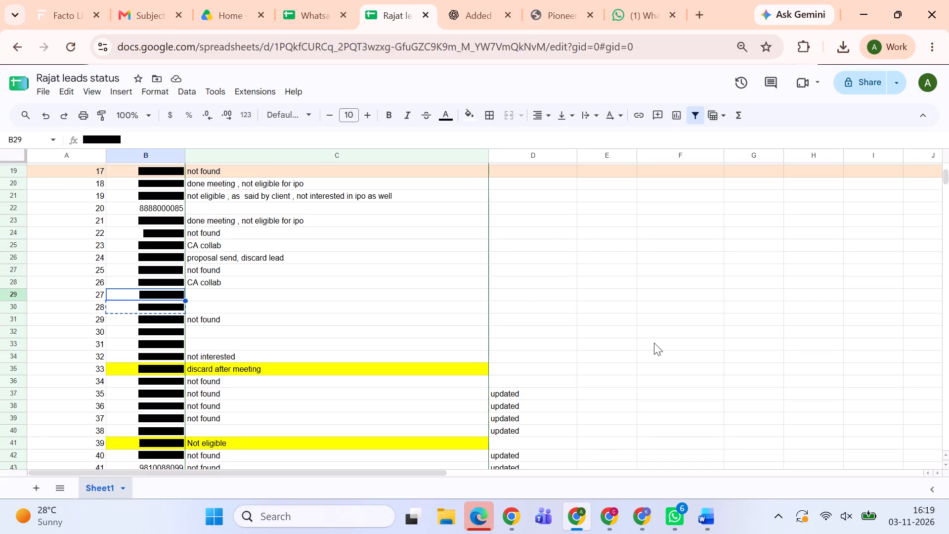
pyautogui.hotkey('ctrl', 'c')
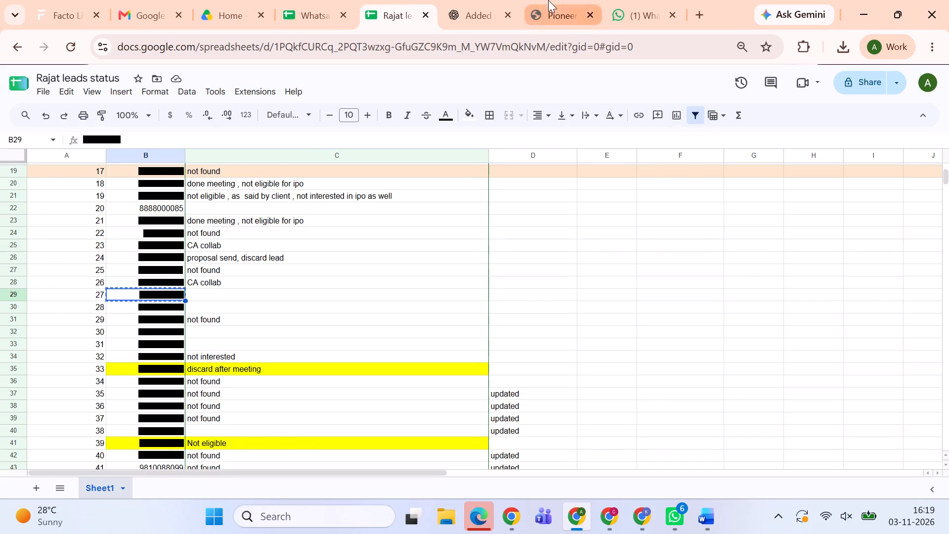
pyautogui.click(548, 0)
pyautogui.click(509, 72)
pyautogui.hotkey('ctrl', 'v')
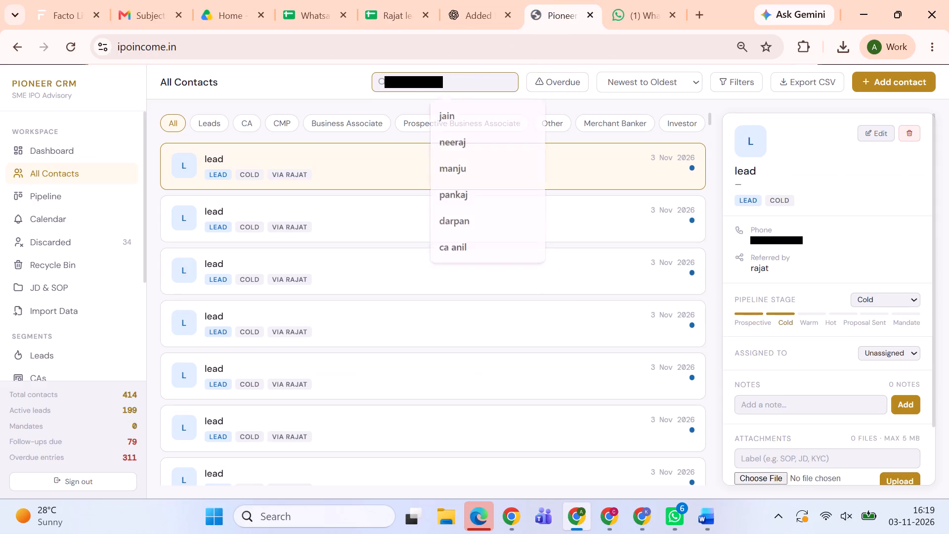
pyautogui.moveTo(479, 79); pyautogui.dragTo(285, 65)
pyautogui.press('BackSpace')
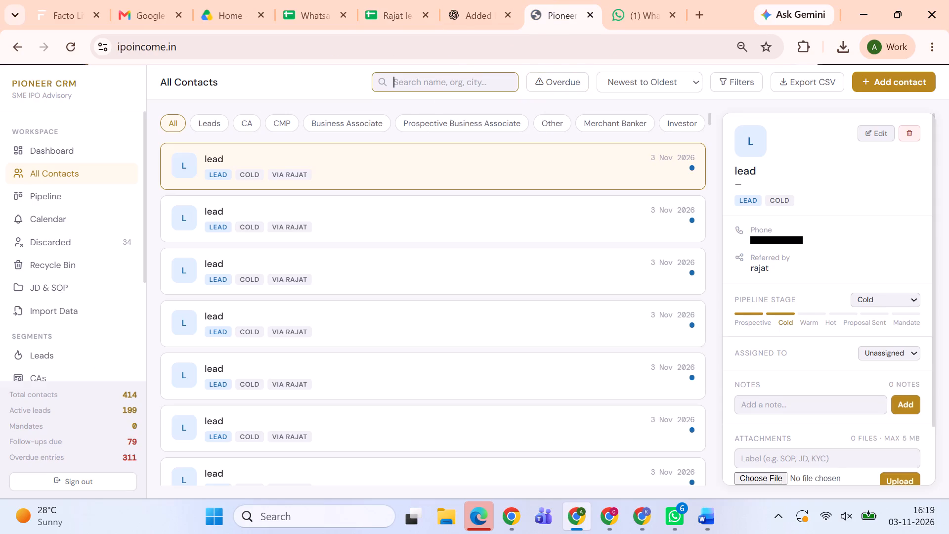
# Add a new contact named "lead" with lead 27's copied phone number and referrer "rajat", and save it.
pyautogui.click(902, 83)
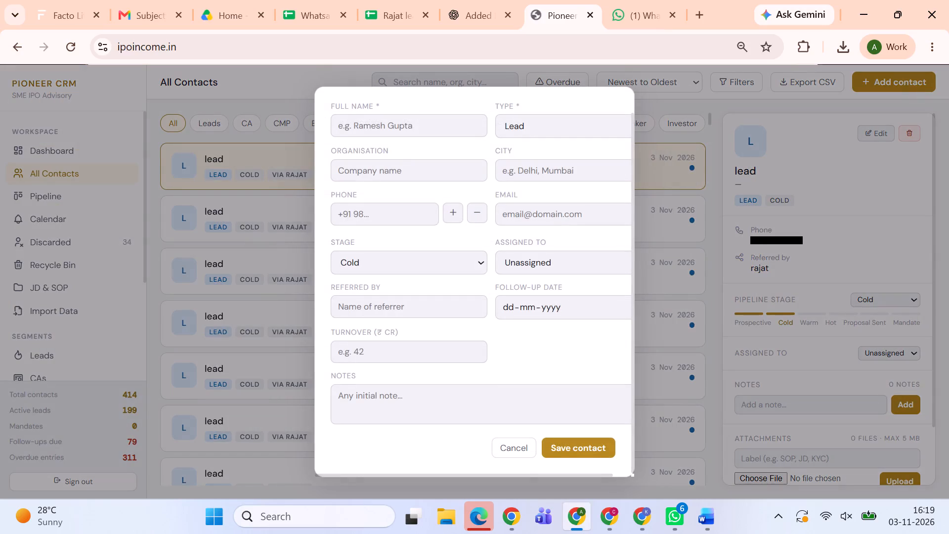
pyautogui.click(386, 207)
pyautogui.hotkey('ctrl', 'v')
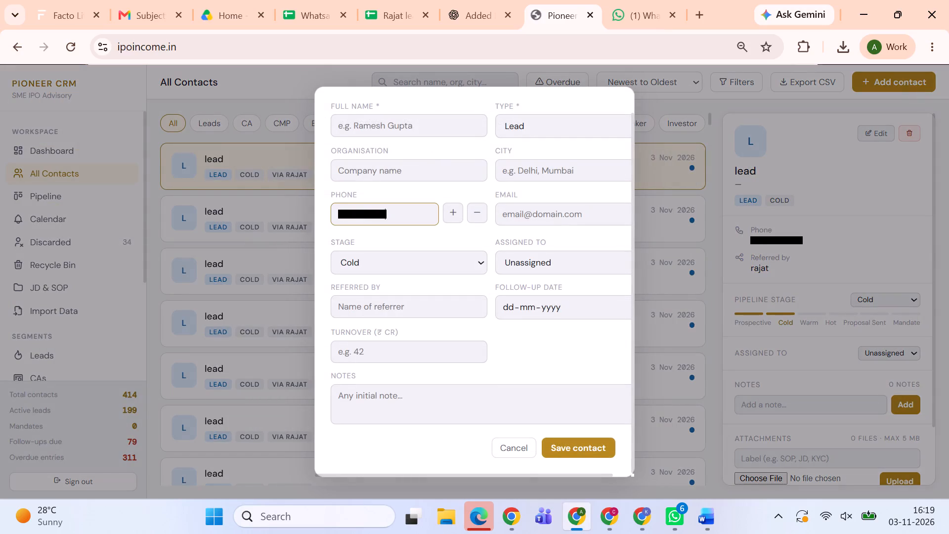
pyautogui.click(431, 132)
pyautogui.press('l')
pyautogui.write('ead')
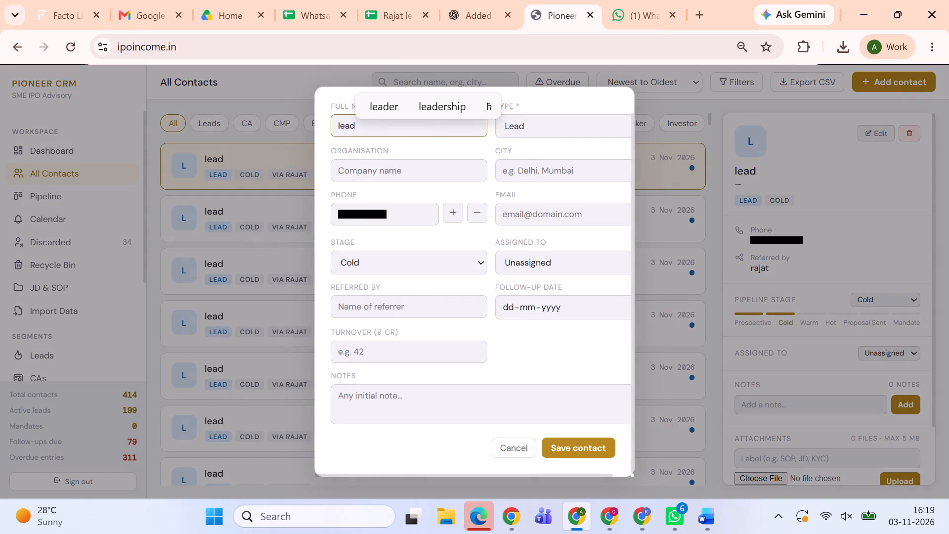
pyautogui.write('rajat')
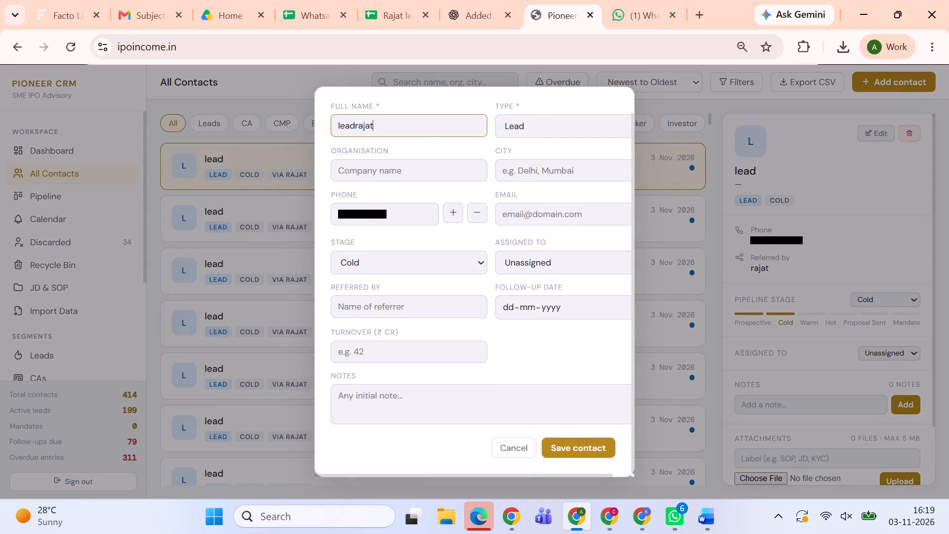
pyautogui.click(420, 308)
pyautogui.press('BackSpace')
pyautogui.press('BackSpace')
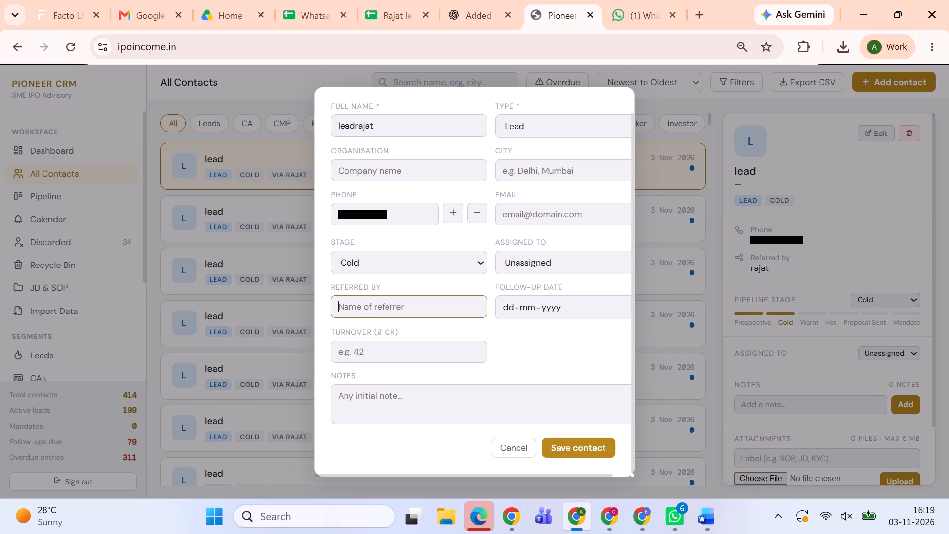
pyautogui.click(401, 124)
pyautogui.press('BackSpace')
pyautogui.press('BackSpace')
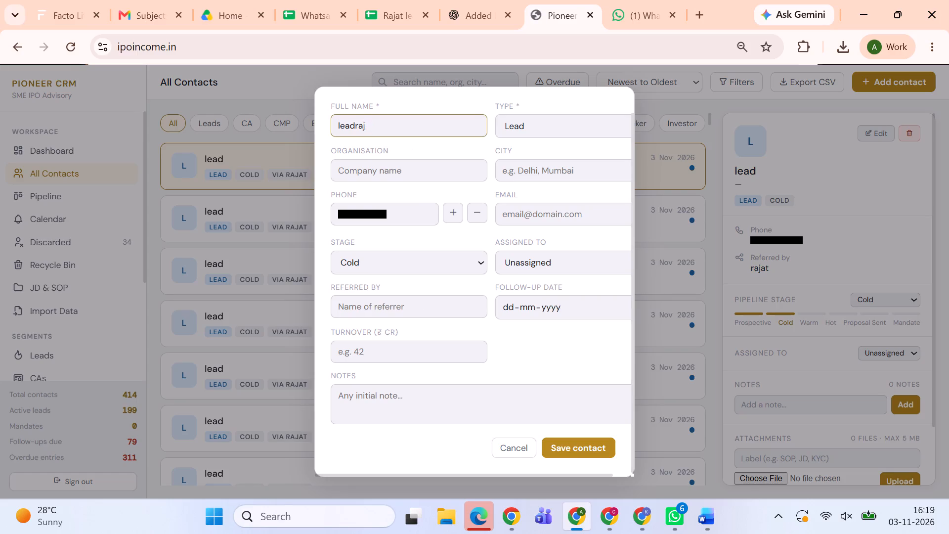
pyautogui.press('BackSpace')
pyautogui.press('BackSpace')
pyautogui.press('BackSpace')
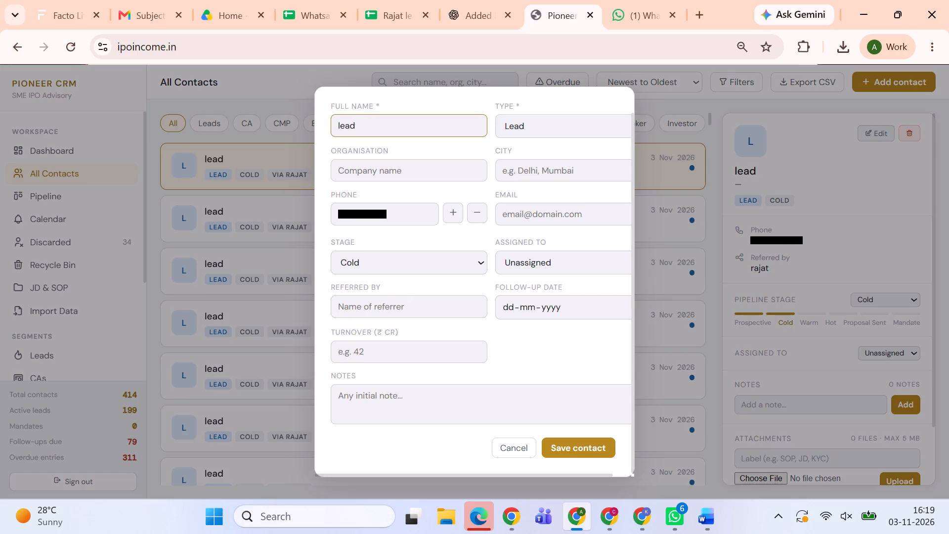
pyautogui.click(390, 306)
pyautogui.write('rajat')
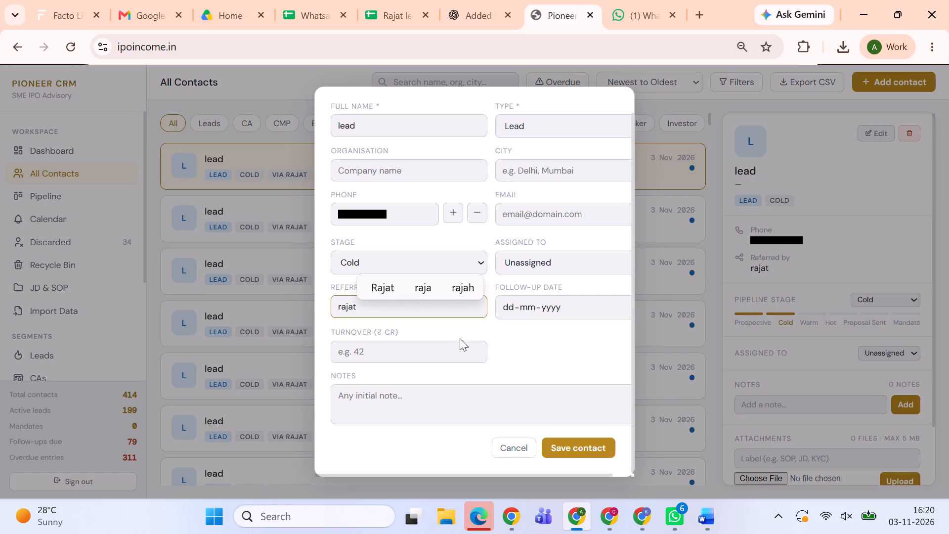
pyautogui.click(492, 400)
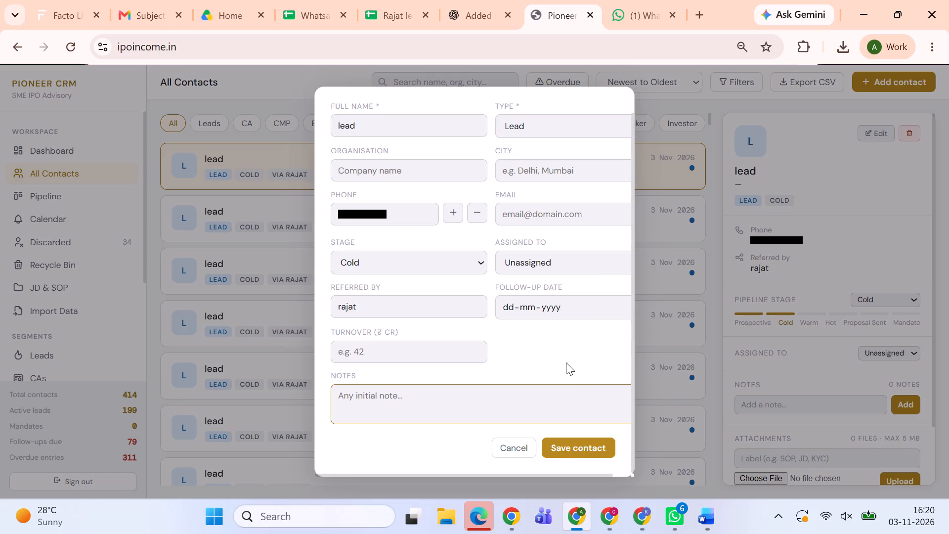
pyautogui.click(579, 445)
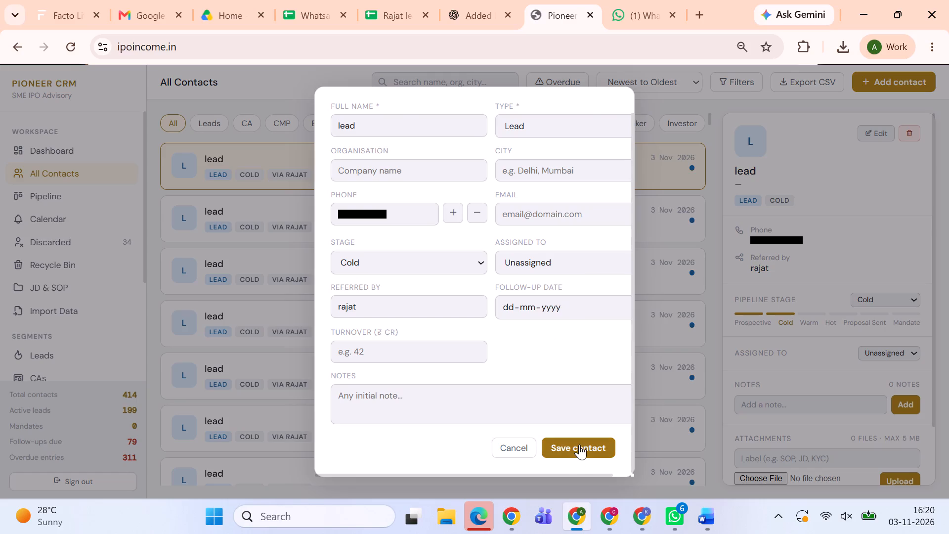
# Copy lead 26's phone number from the spreadsheet, search the Pioneer CRM contacts for it, and clear the search.
pyautogui.click(374, 0)
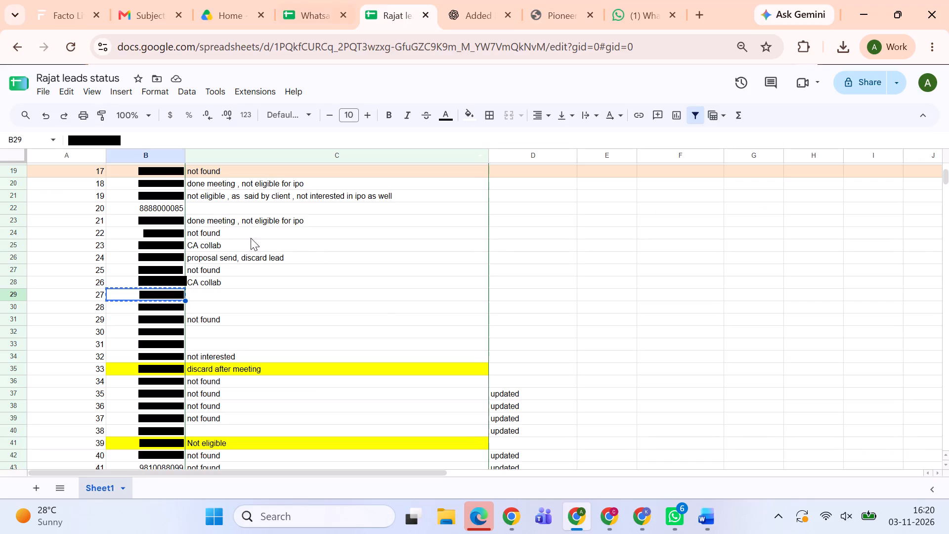
pyautogui.press('Up')
pyautogui.hotkey('ctrl', 'c')
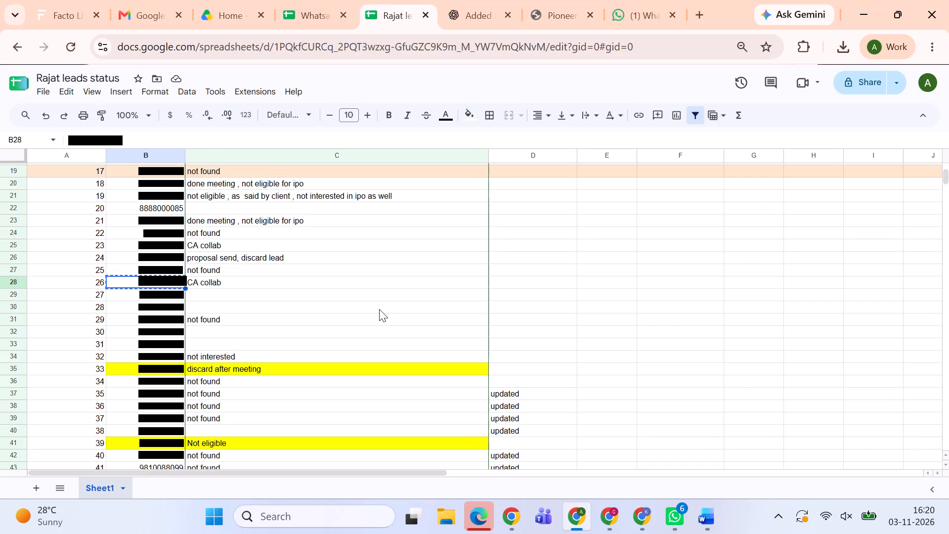
pyautogui.click(561, 0)
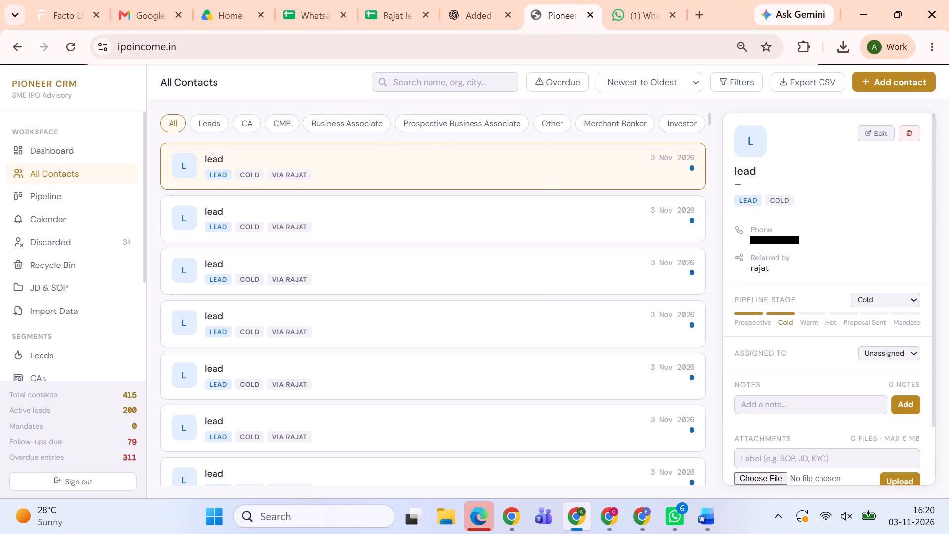
pyautogui.click(451, 82)
pyautogui.hotkey('ctrl', 'v')
pyautogui.moveTo(451, 82); pyautogui.dragTo(214, 89)
pyautogui.press('BackSpace')
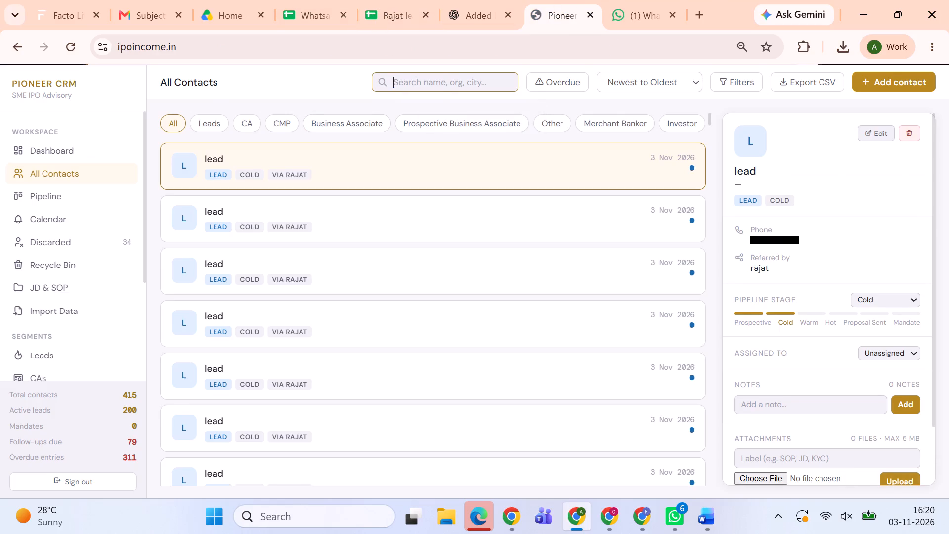
# Add a Prospective Business Associate contact named "ca collaborate" with lead 26's copied phone number and referrer "rajat", and save it.
pyautogui.click(885, 80)
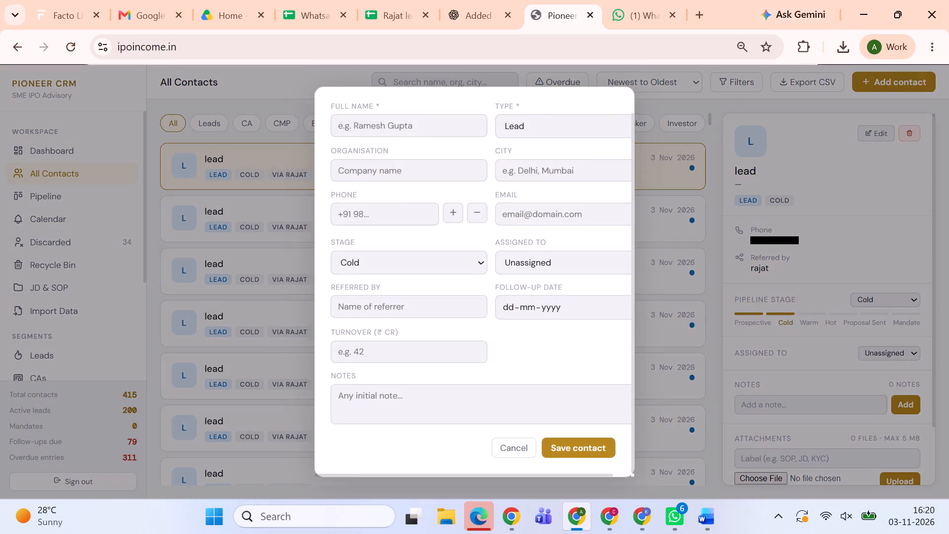
pyautogui.click(380, 211)
pyautogui.hotkey('ctrl', 'v')
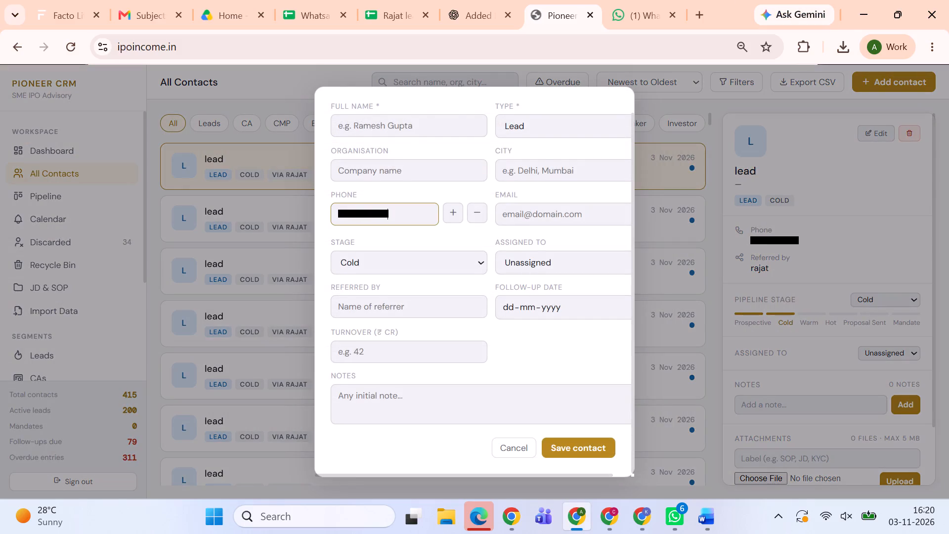
pyautogui.click(459, 127)
pyautogui.write('ca')
pyautogui.press('space')
pyautogui.write('collabo')
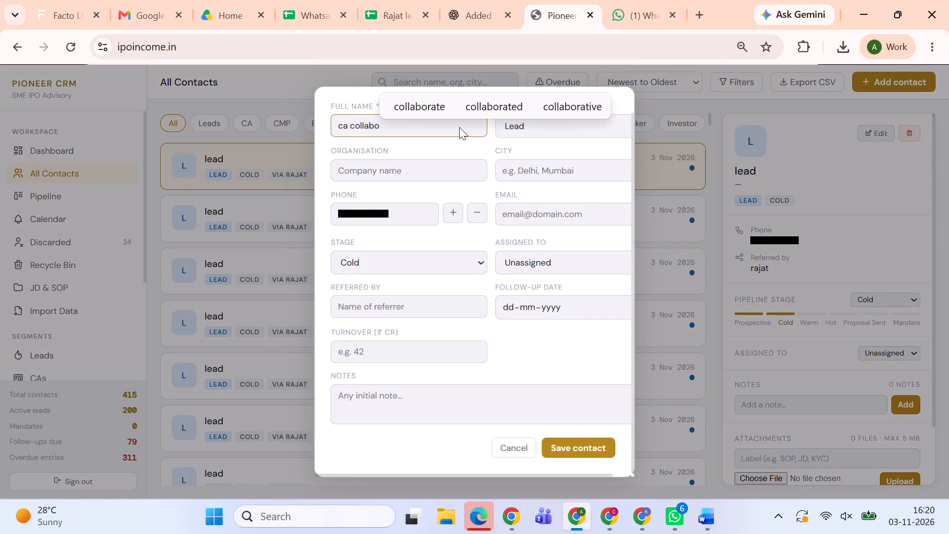
pyautogui.click(406, 107)
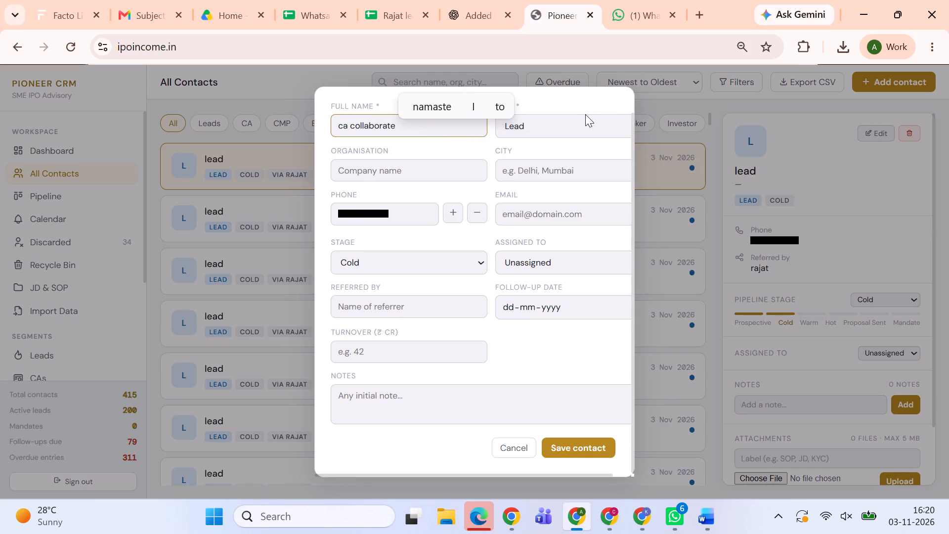
pyautogui.click(585, 122)
pyautogui.click(576, 199)
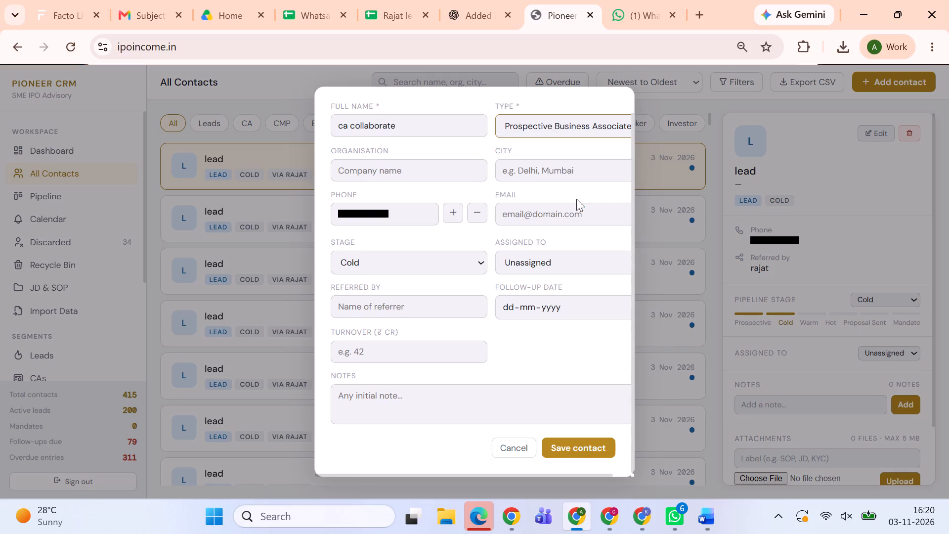
pyautogui.click(471, 300)
pyautogui.write('rajat')
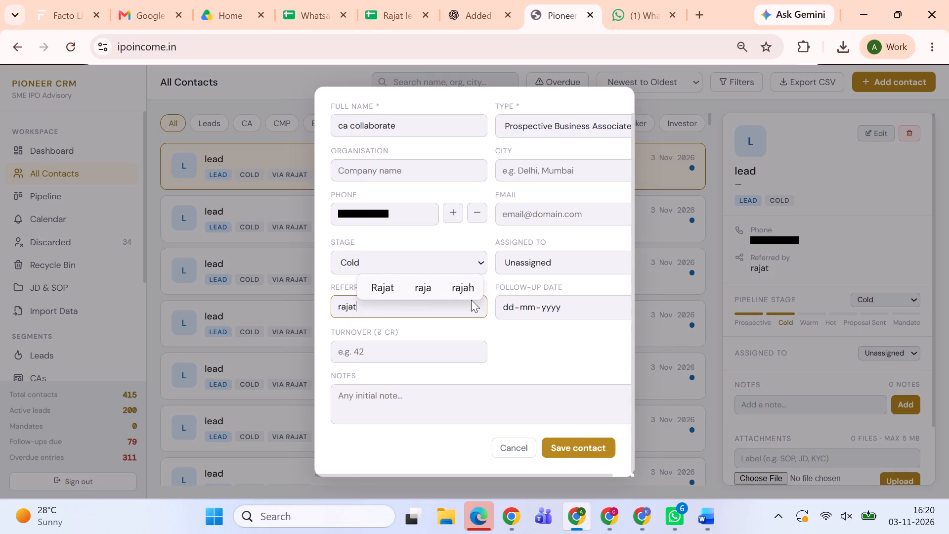
pyautogui.click(589, 445)
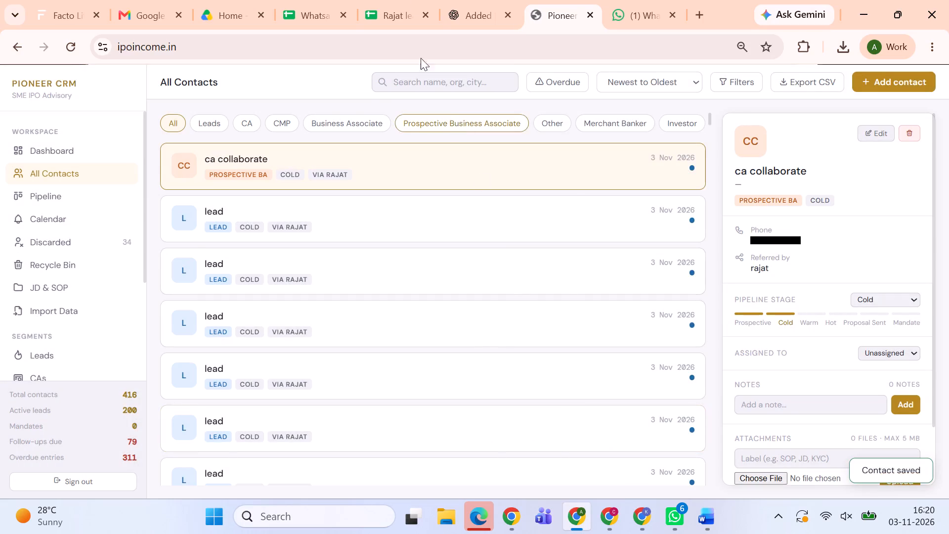
# Copy lead 25's phone number from the spreadsheet, search the Pioneer CRM contacts for it, and clear the search.
pyautogui.click(412, 0)
pyautogui.press('Up')
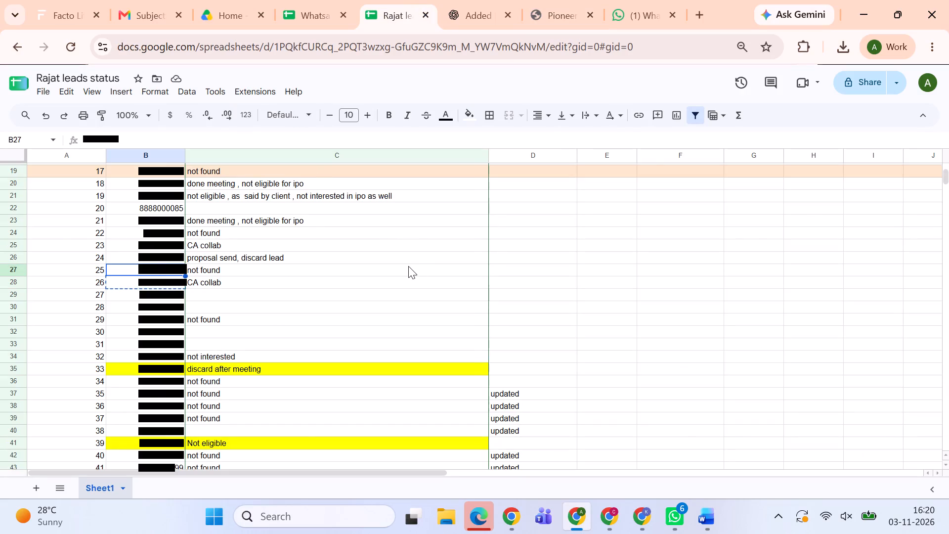
pyautogui.hotkey('ctrl', 'c')
pyautogui.click(544, 0)
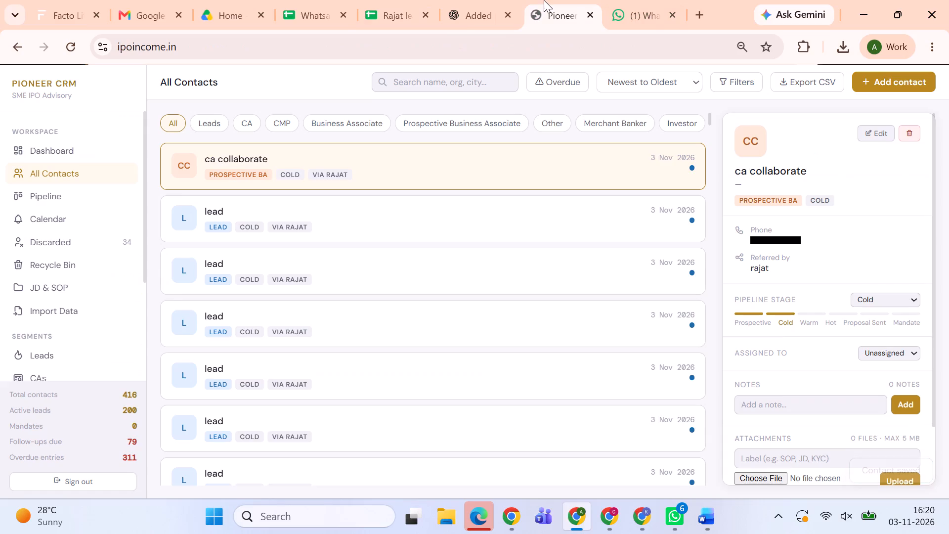
pyautogui.click(491, 89)
pyautogui.hotkey('ctrl', 'v')
pyautogui.moveTo(475, 85); pyautogui.dragTo(331, 61)
pyautogui.press('BackSpace')
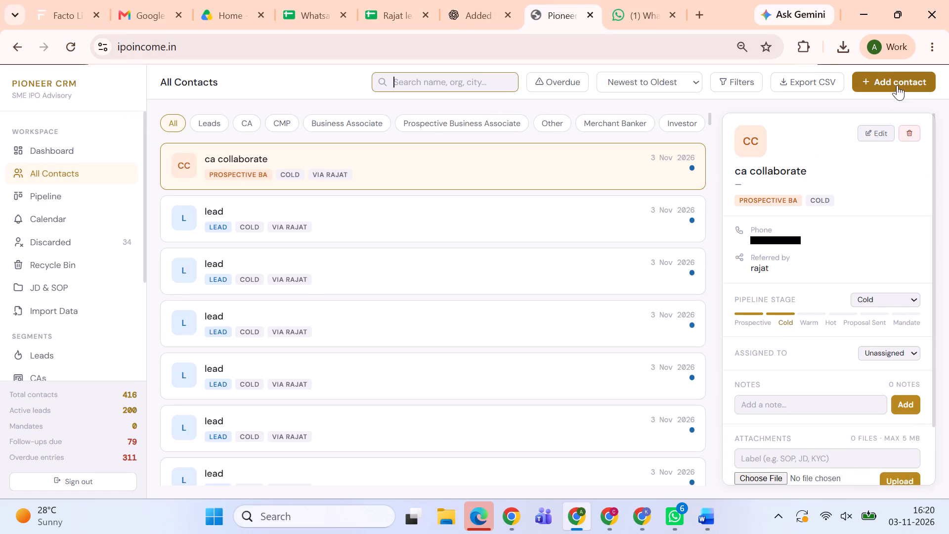
# Add a new contact named "lead" with lead 25's copied phone number and referrer "rajat", and save it.
pyautogui.click(898, 83)
pyautogui.click(408, 216)
pyautogui.hotkey('ctrl', 'v')
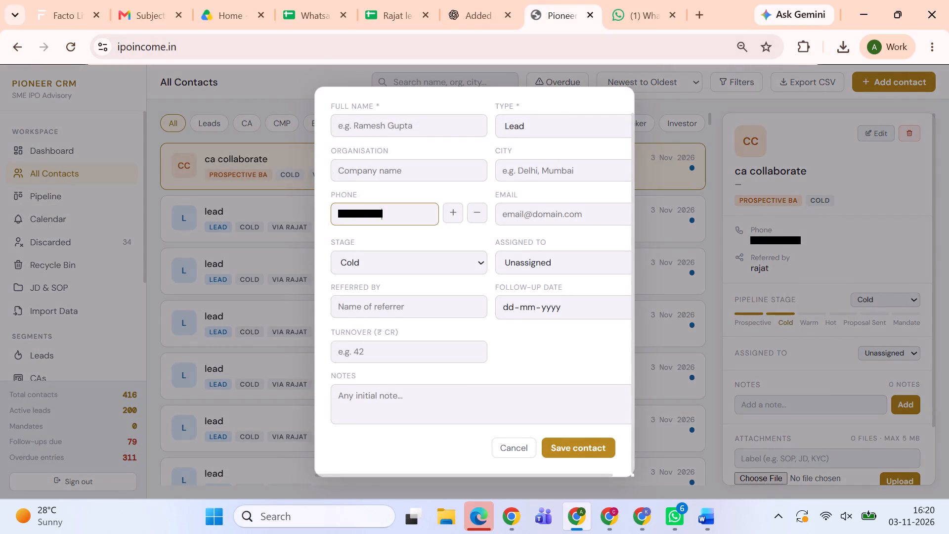
pyautogui.write('leda')
pyautogui.press('BackSpace')
pyautogui.press('BackSpace')
pyautogui.press('BackSpace')
pyautogui.press('BackSpace')
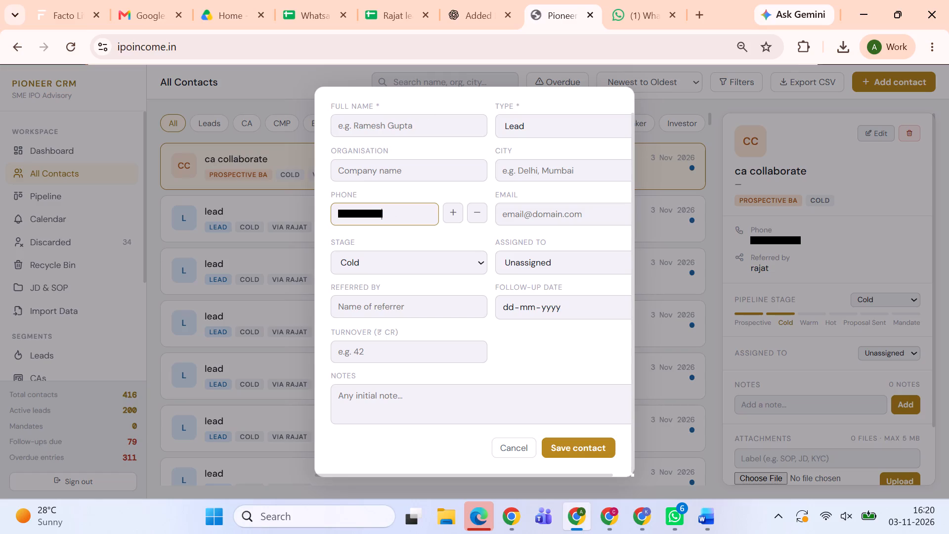
pyautogui.click(434, 122)
pyautogui.write('lead')
pyautogui.click(411, 312)
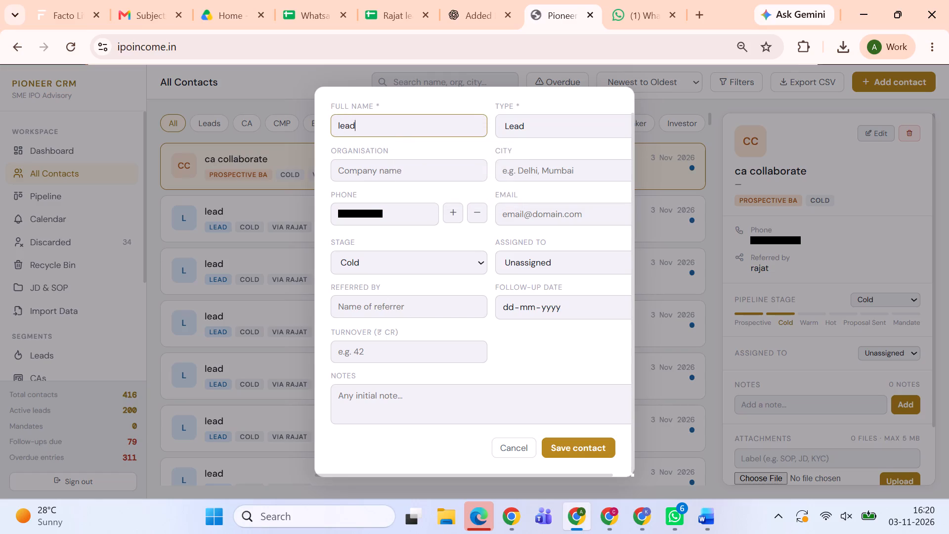
pyautogui.write('rajat')
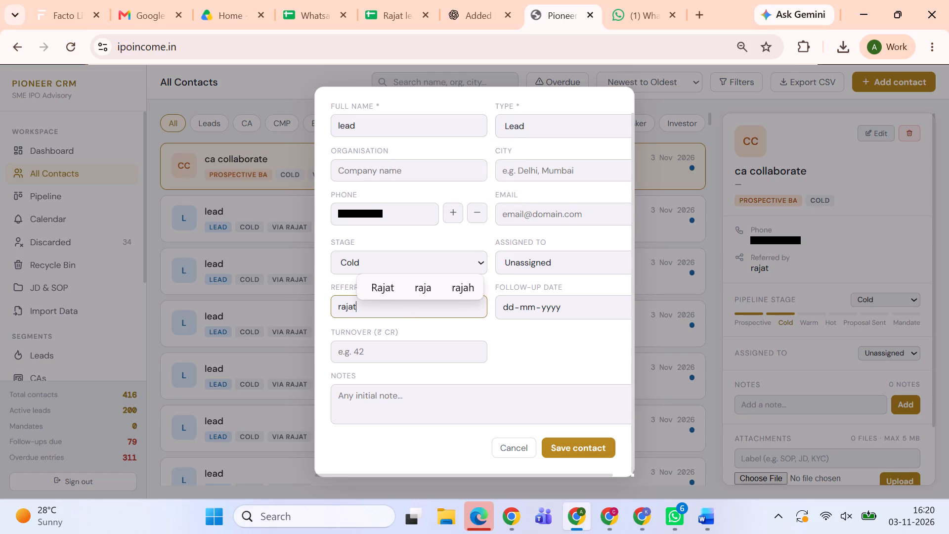
pyautogui.click(594, 448)
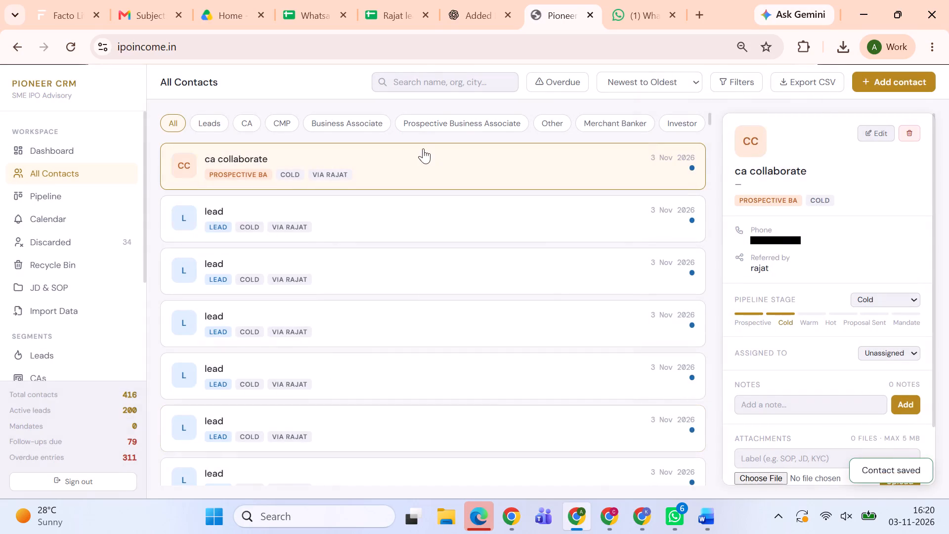
# Highlight lead 24's phone number and "proposal send, discard lead" status cells in yellow in the Rajat leads spreadsheet.
pyautogui.click(380, 0)
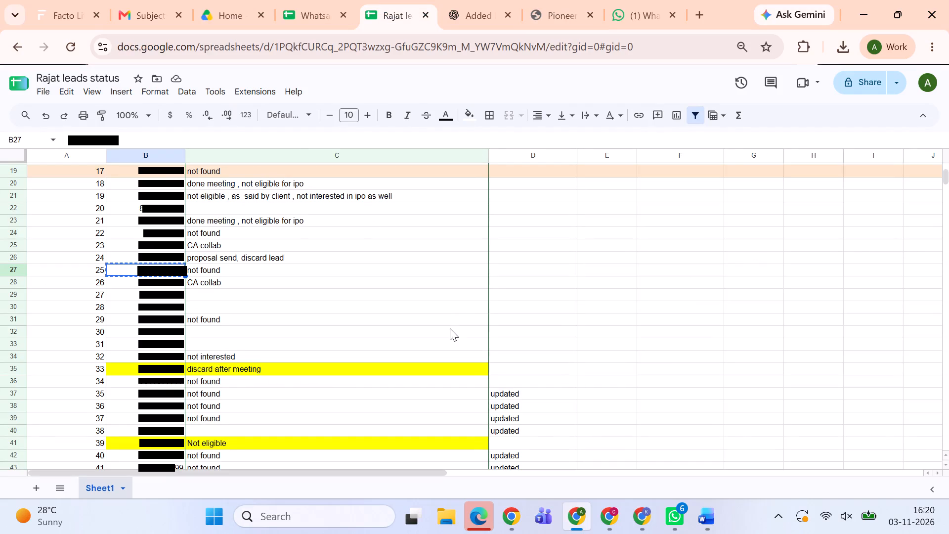
pyautogui.click(177, 257)
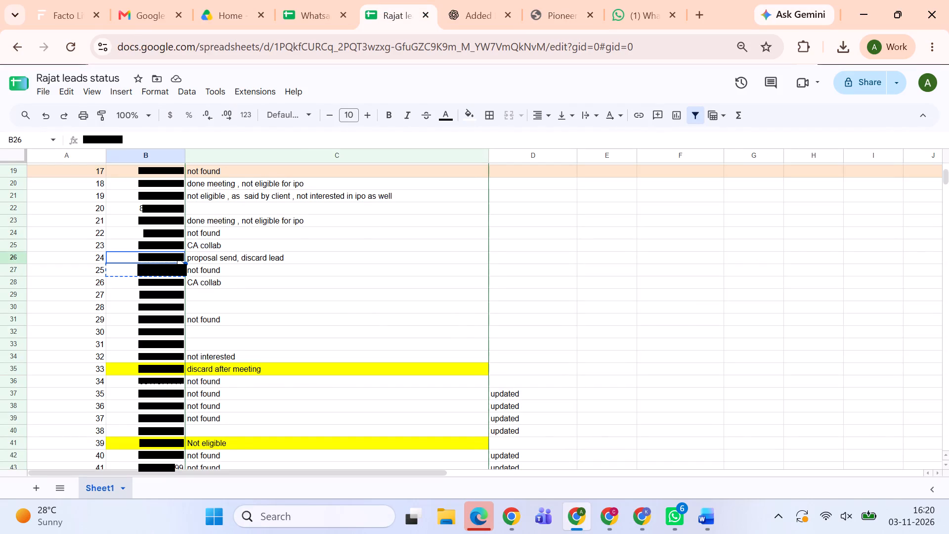
pyautogui.hotkey('shift', 'Right')
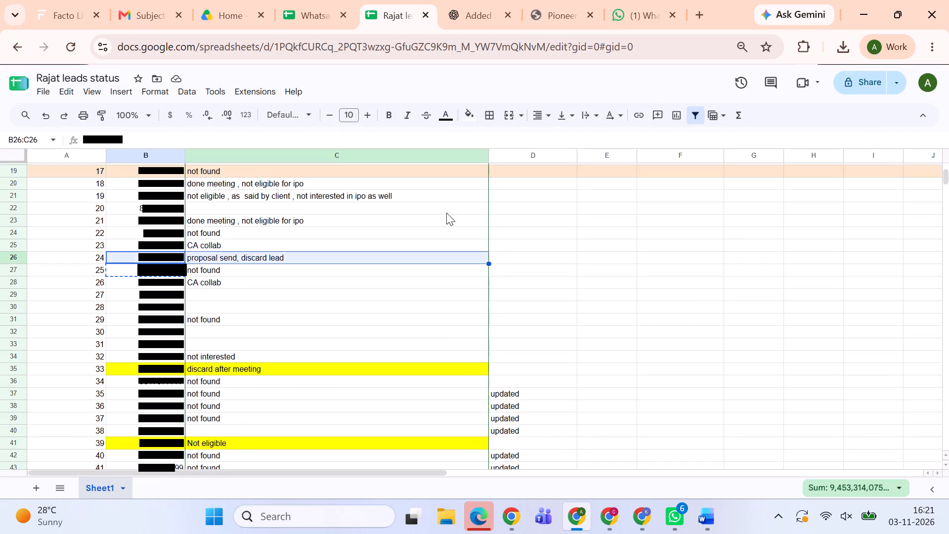
pyautogui.click(469, 119)
pyautogui.click(511, 165)
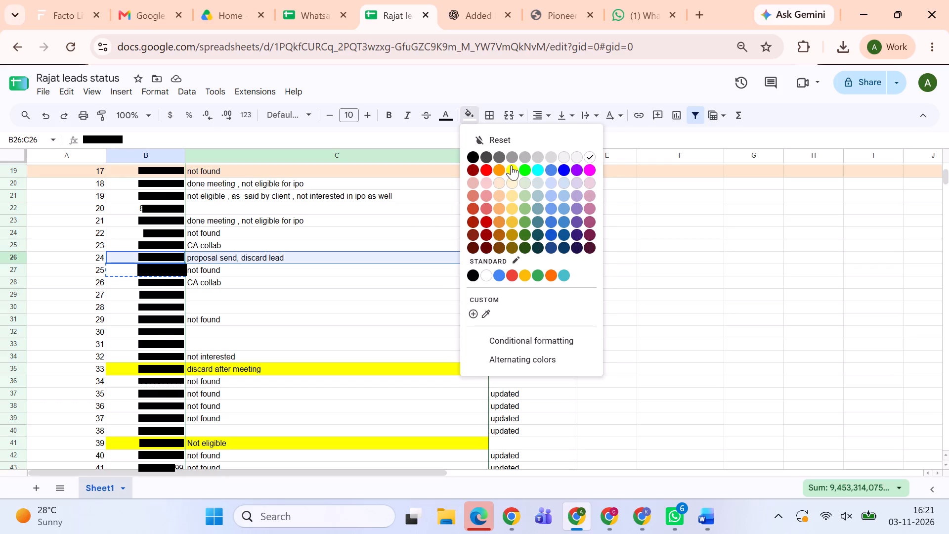
pyautogui.click(623, 283)
pyautogui.scroll(1, 314, 265)
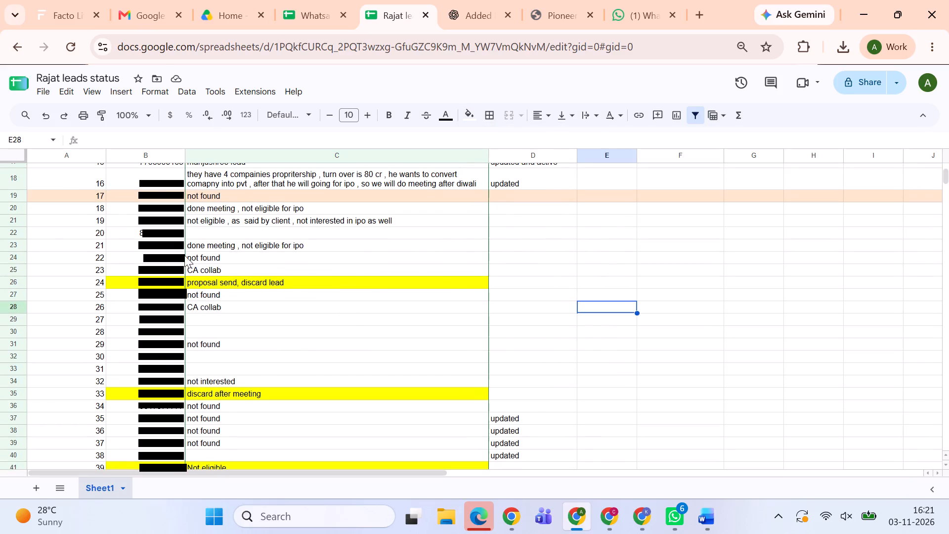
# Highlight the phone number and status cells of leads 21, 19 and 18 in yellow.
pyautogui.click(160, 241)
pyautogui.hotkey('shift', 'Right')
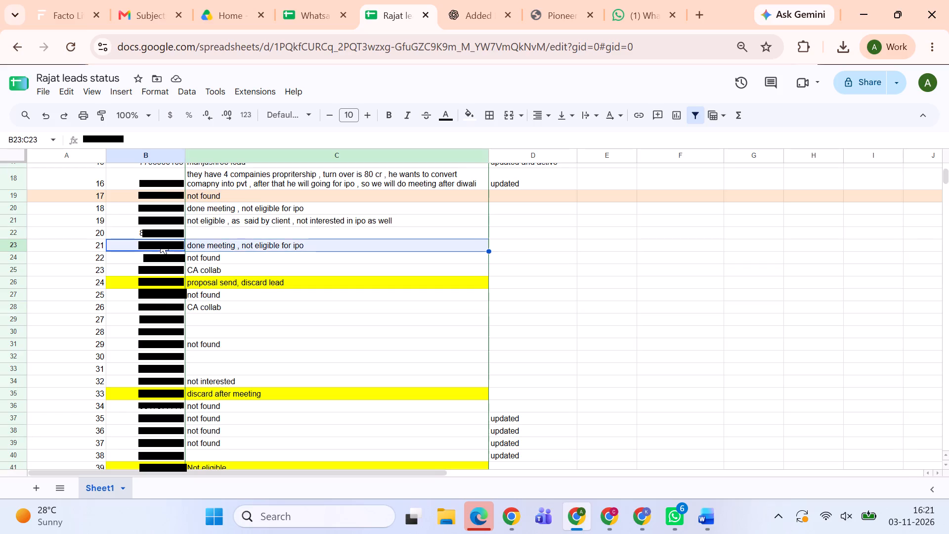
# Highlight the phone number and status cells of lead 21 and of leads 18 and 19 in yellow.
pyautogui.click(471, 107)
pyautogui.click(516, 165)
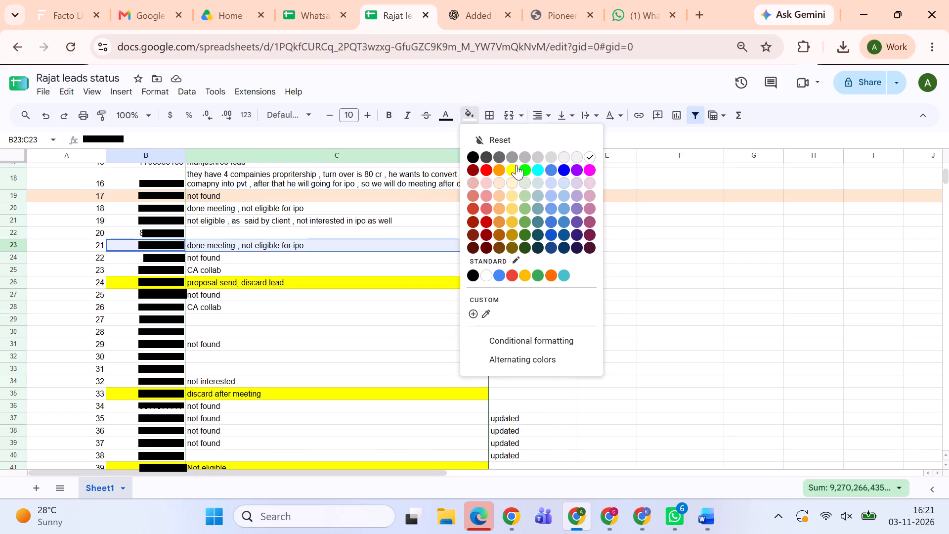
pyautogui.click(594, 226)
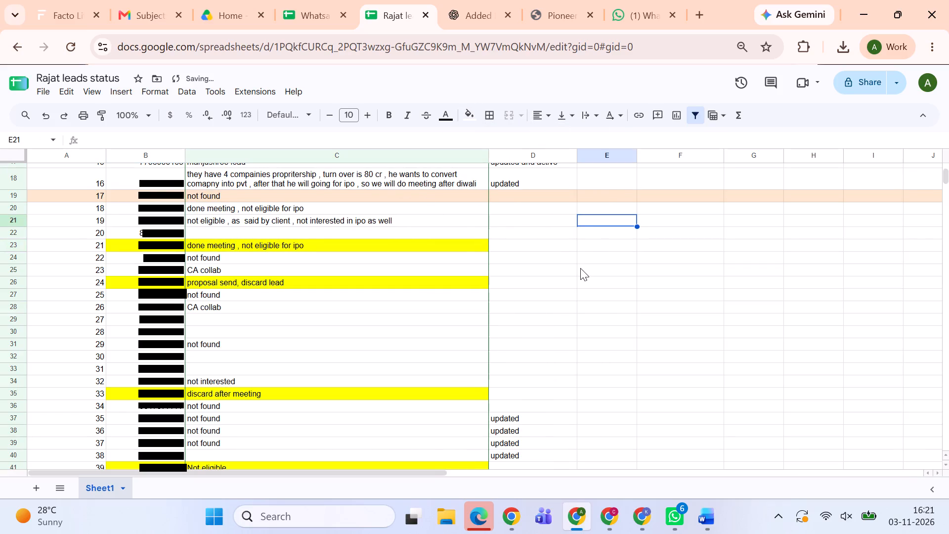
pyautogui.scroll(1, 580, 268)
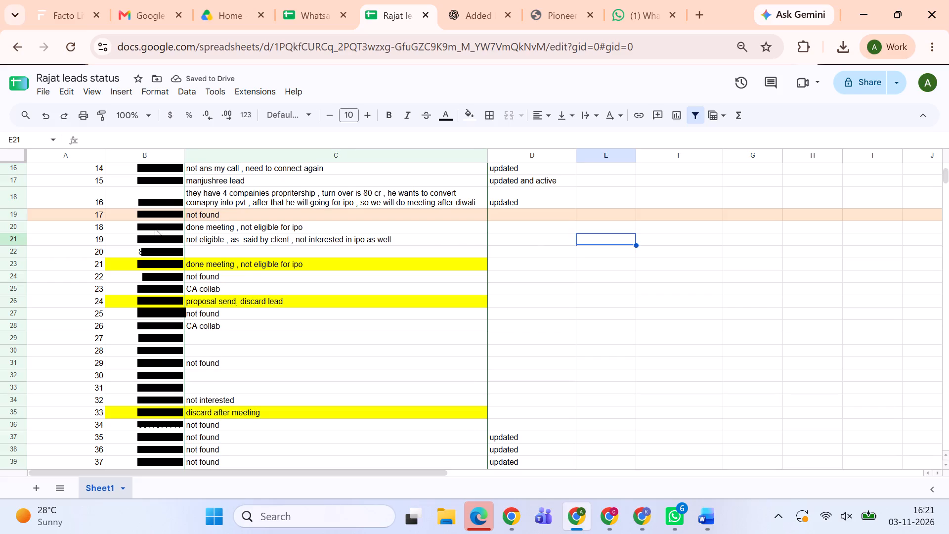
pyautogui.click(155, 228)
pyautogui.hotkey('shift', 'Right')
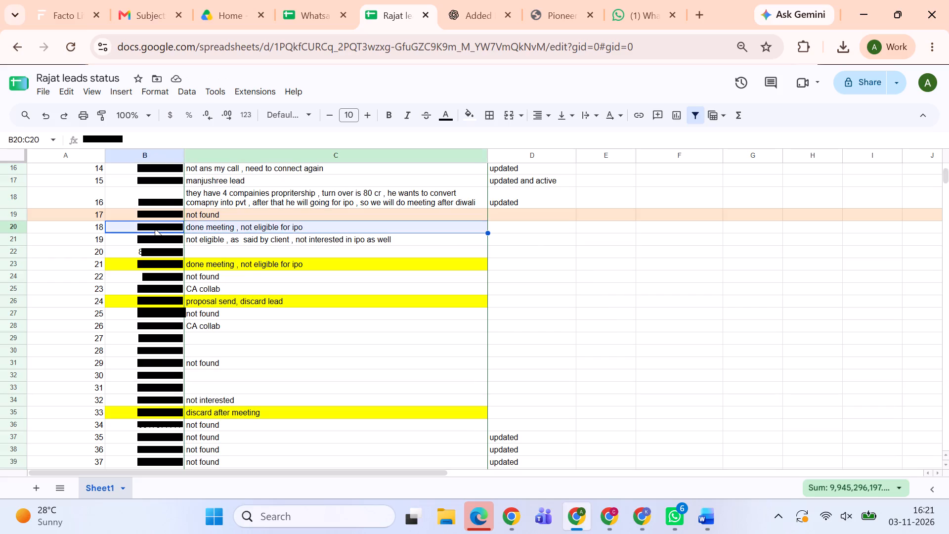
pyautogui.hotkey('shift', 'Down')
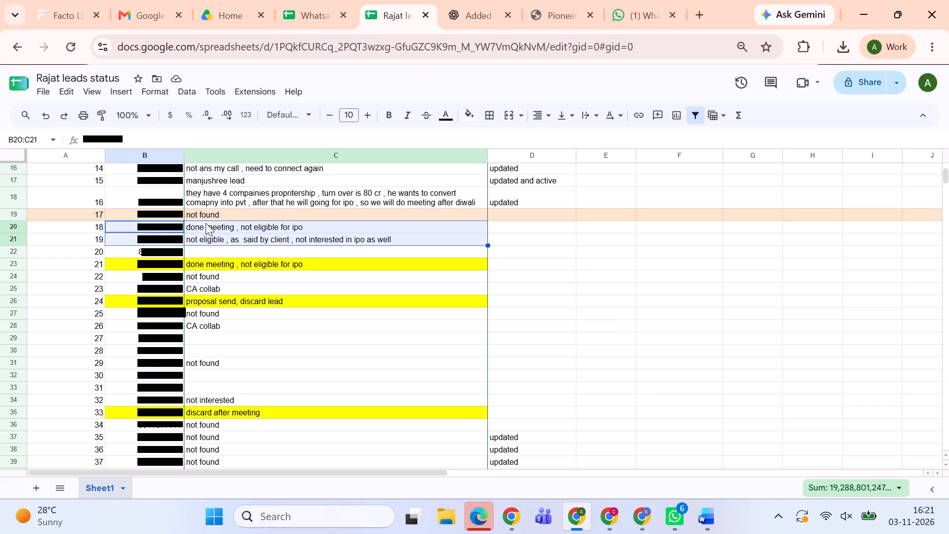
pyautogui.click(464, 120)
pyautogui.click(512, 170)
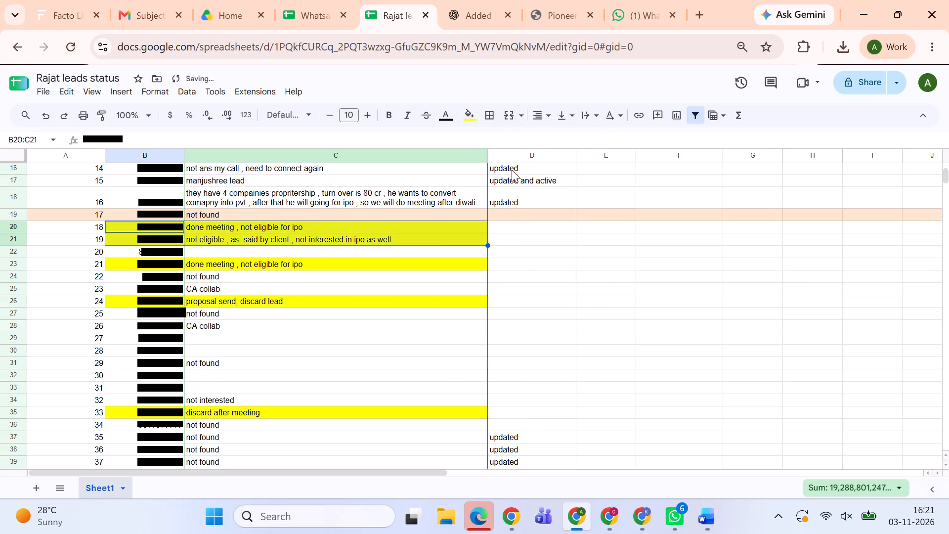
pyautogui.click(662, 296)
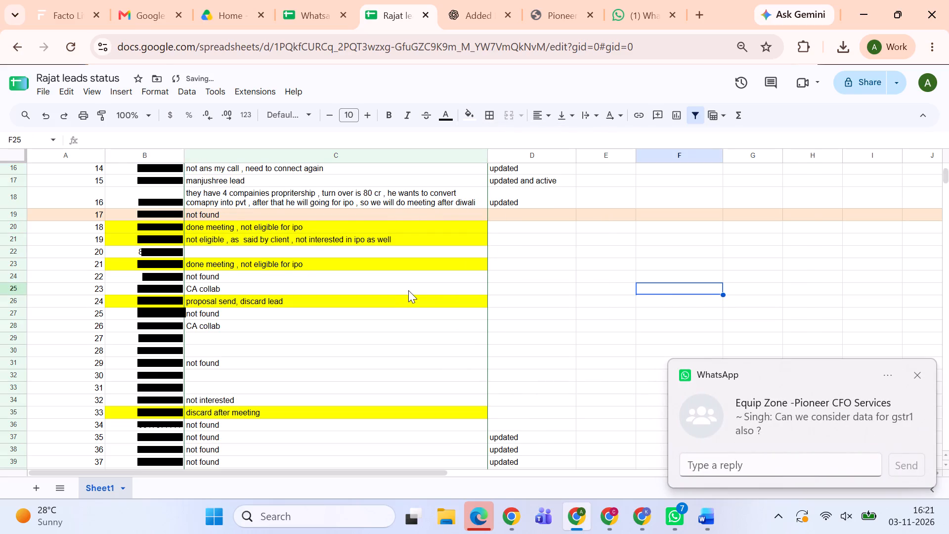
# Change the fill of lead 17's entire row to white.
pyautogui.scroll(1, 408, 290)
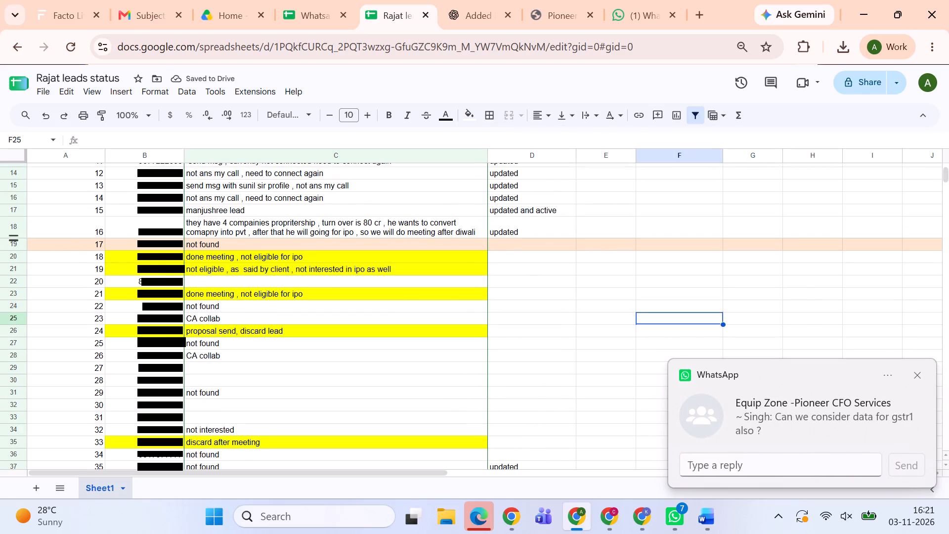
pyautogui.click(0, 240)
pyautogui.click(467, 113)
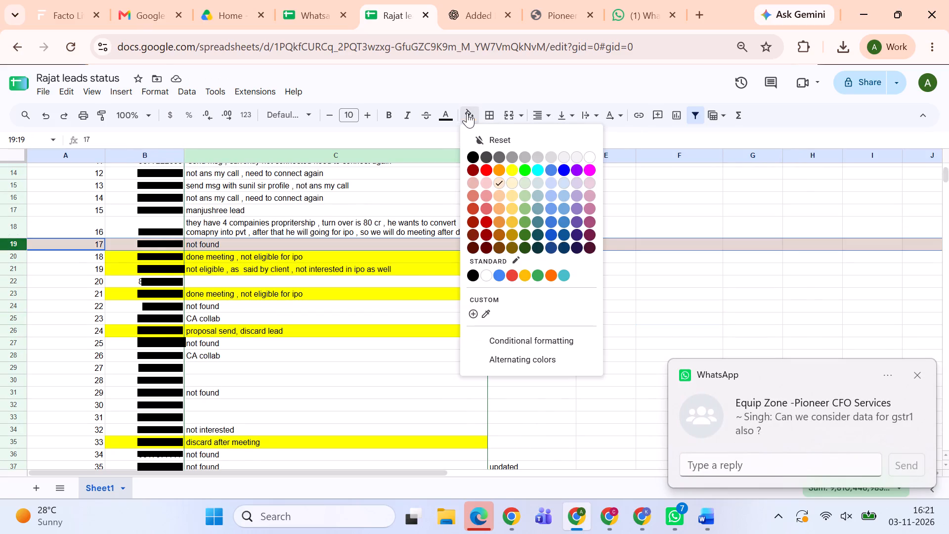
pyautogui.click(591, 156)
pyautogui.click(723, 312)
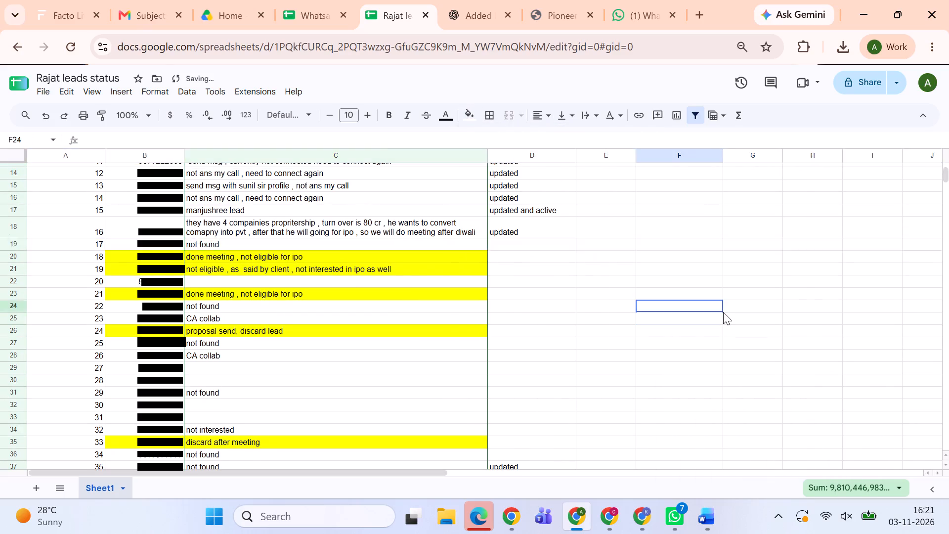
# Copy lead 25's phone number from the Rajat leads spreadsheet.
pyautogui.scroll(-2, 613, 320)
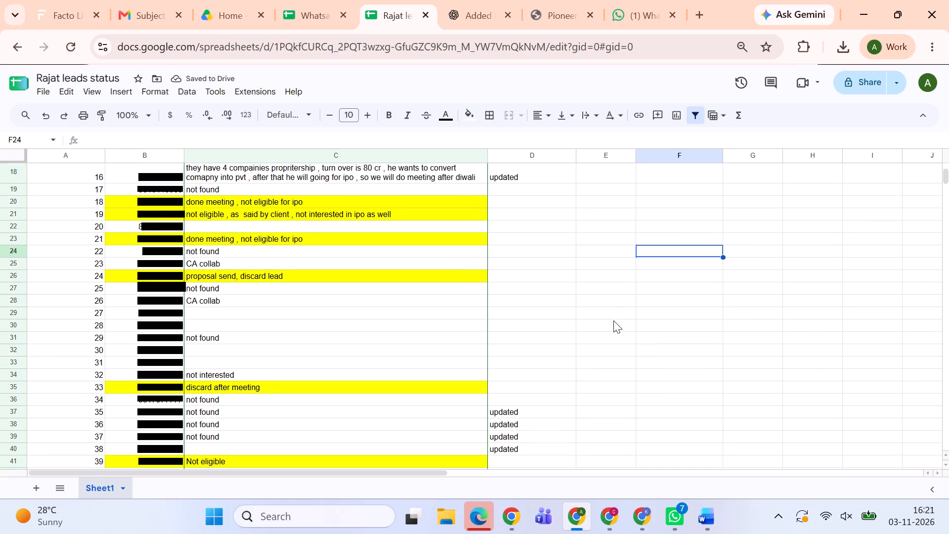
pyautogui.scroll(1, 613, 321)
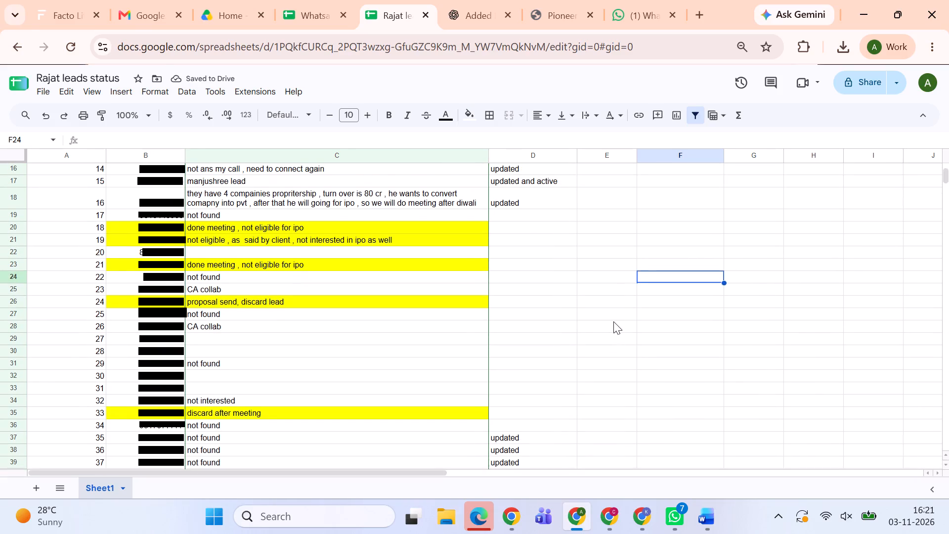
pyautogui.scroll(2, 613, 321)
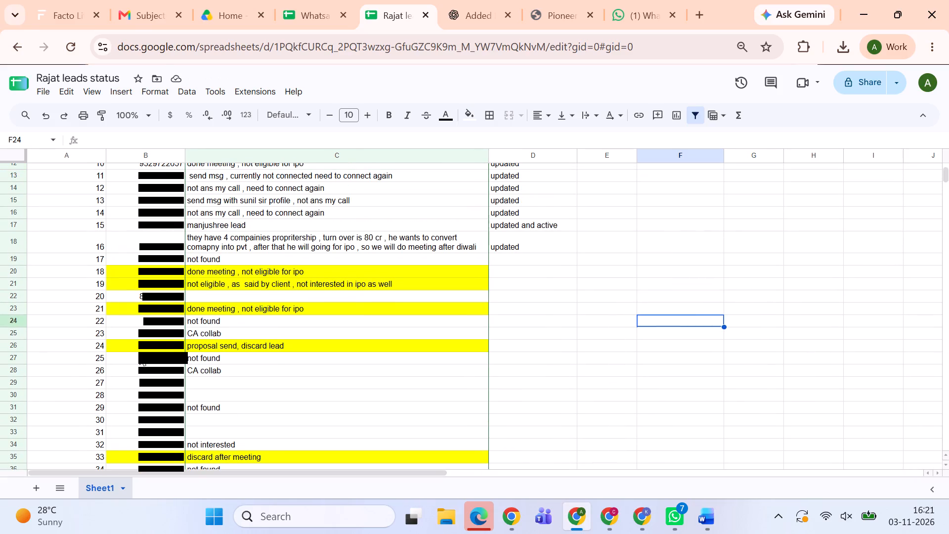
pyautogui.click(144, 357)
pyautogui.hotkey('ctrl', 'c')
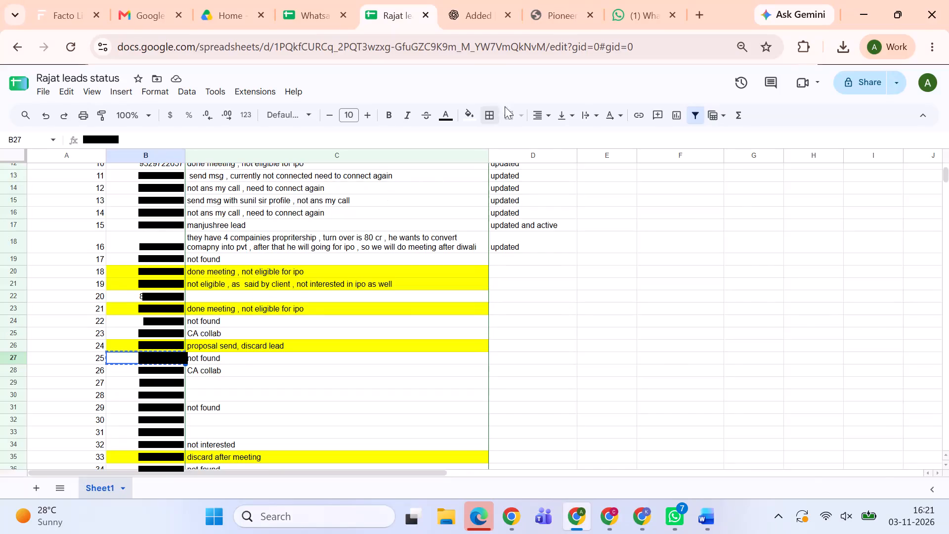
# Search the Pioneer CRM contacts for lead 25's copied phone number, and clear the search.
pyautogui.click(532, 1)
pyautogui.click(467, 88)
pyautogui.hotkey('ctrl', 'v')
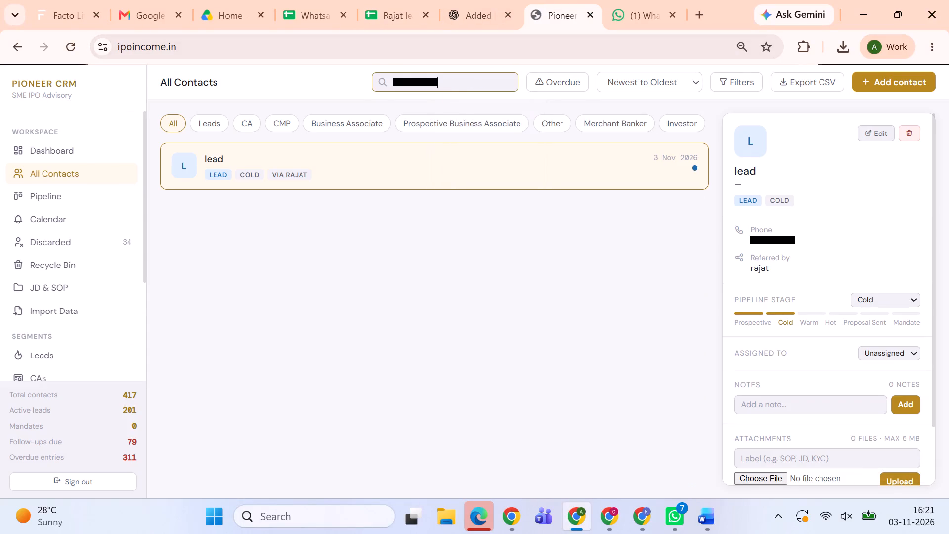
pyautogui.moveTo(456, 86); pyautogui.dragTo(332, 65)
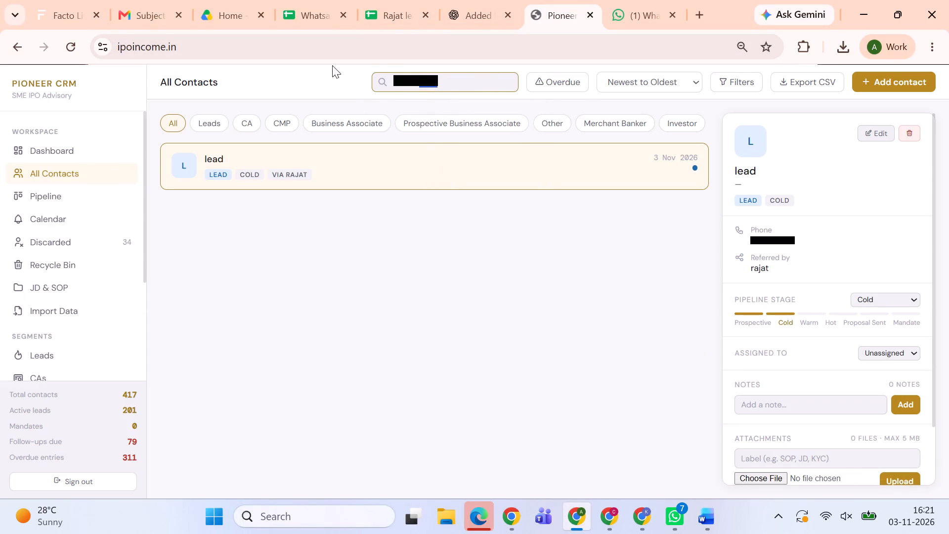
pyautogui.moveTo(332, 65); pyautogui.dragTo(317, 63)
pyautogui.press('BackSpace')
# Copy lead 23's phone number from the Rajat leads spreadsheet, search the Pioneer CRM contacts for it, and clear the search.
pyautogui.click(408, 0)
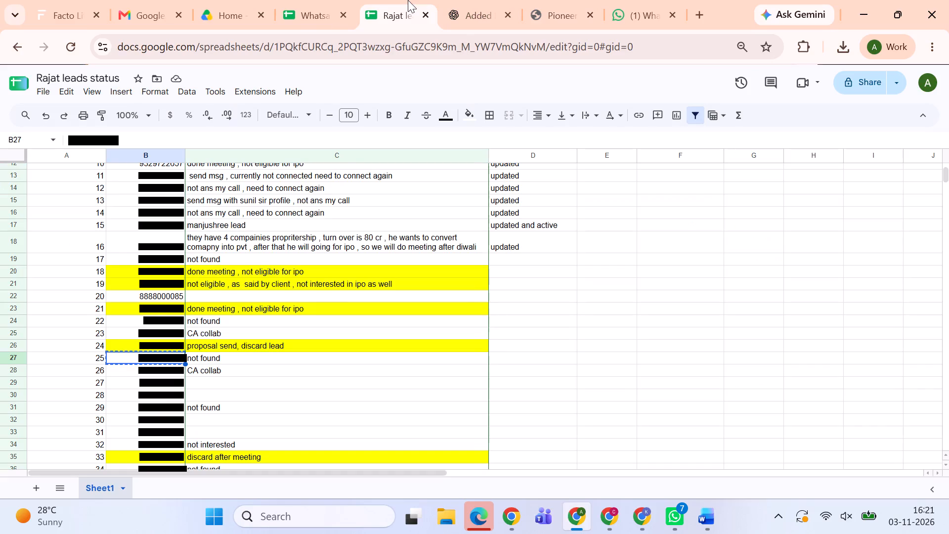
pyautogui.press('Up')
pyautogui.press('Up')
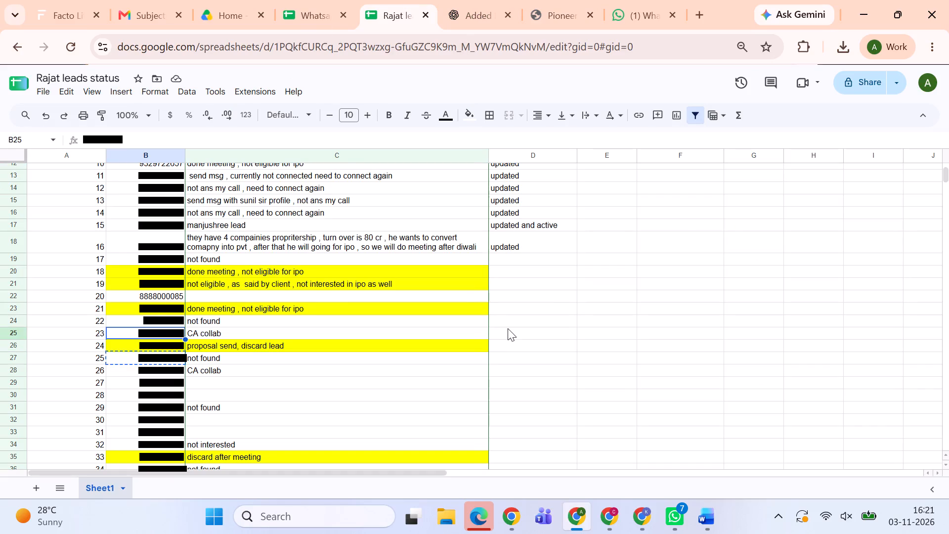
pyautogui.hotkey('ctrl', 'c')
pyautogui.click(558, 9)
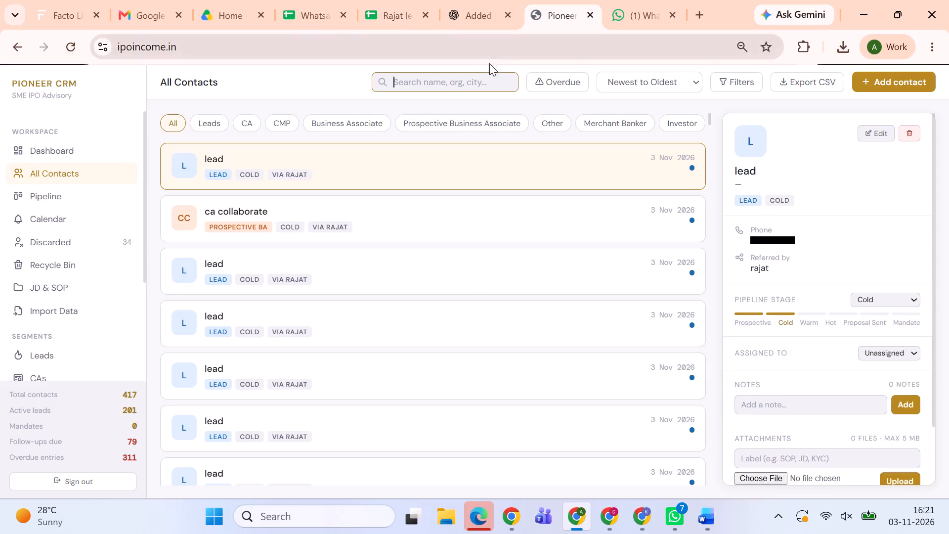
pyautogui.click(465, 74)
pyautogui.hotkey('ctrl', 'v')
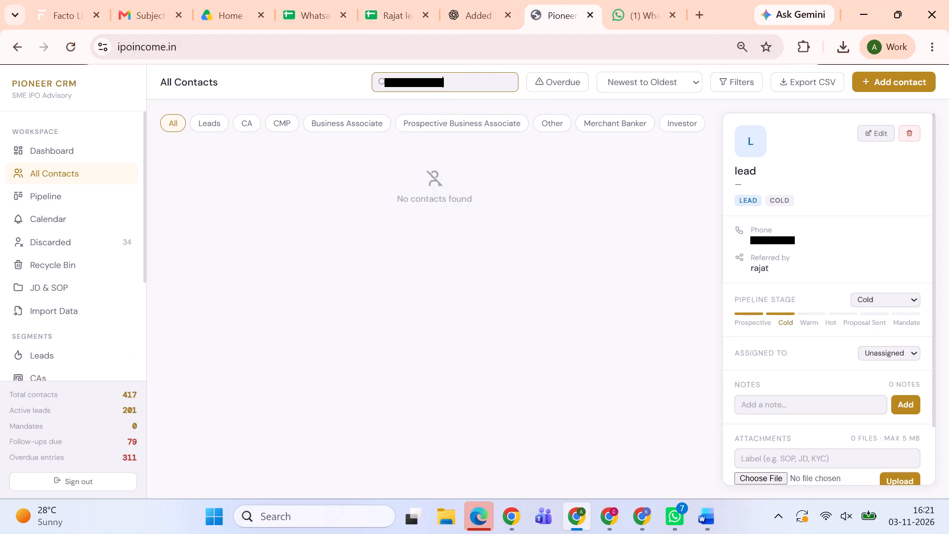
pyautogui.moveTo(465, 81); pyautogui.dragTo(315, 71)
pyautogui.press('BackSpace')
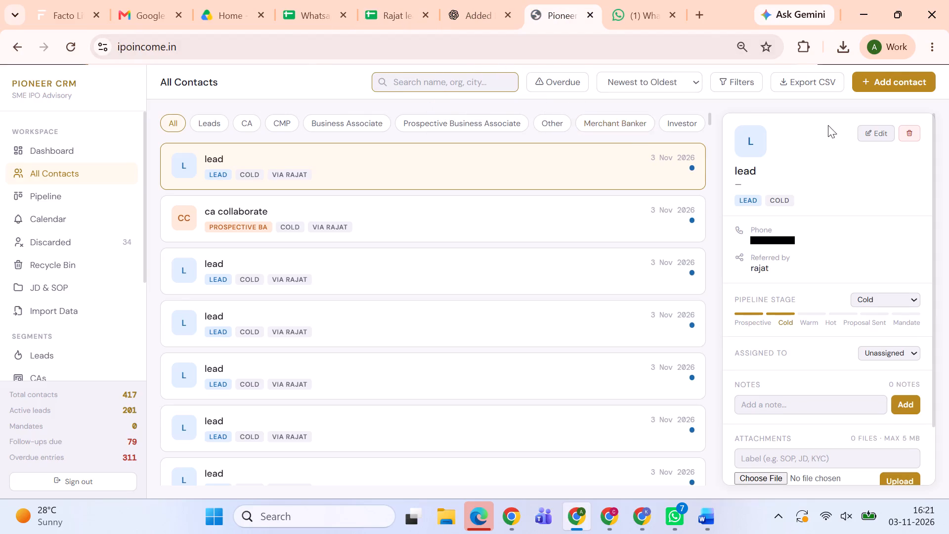
# Start a new Pioneer CRM contact and fill its phone with lead 23's number, copied again from the spreadsheet.
pyautogui.click(879, 77)
pyautogui.hotkey('ctrl', 'v')
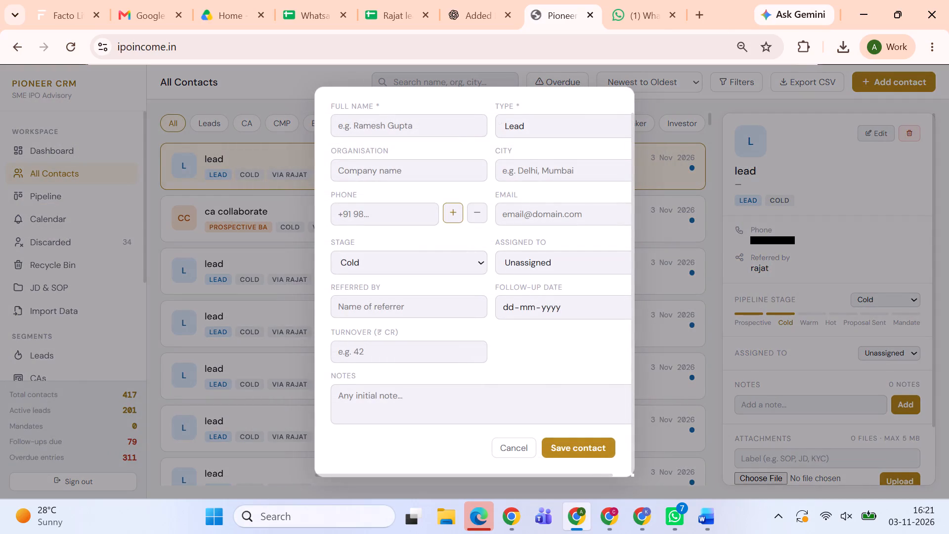
pyautogui.hotkey('ctrl', 'v')
pyautogui.click(402, 0)
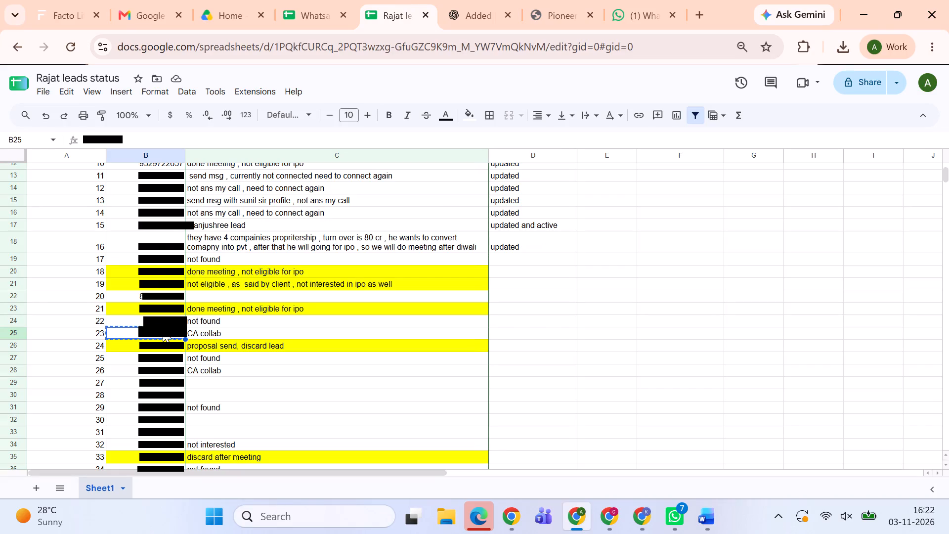
pyautogui.click(162, 330)
pyautogui.hotkey('ctrl', 'c')
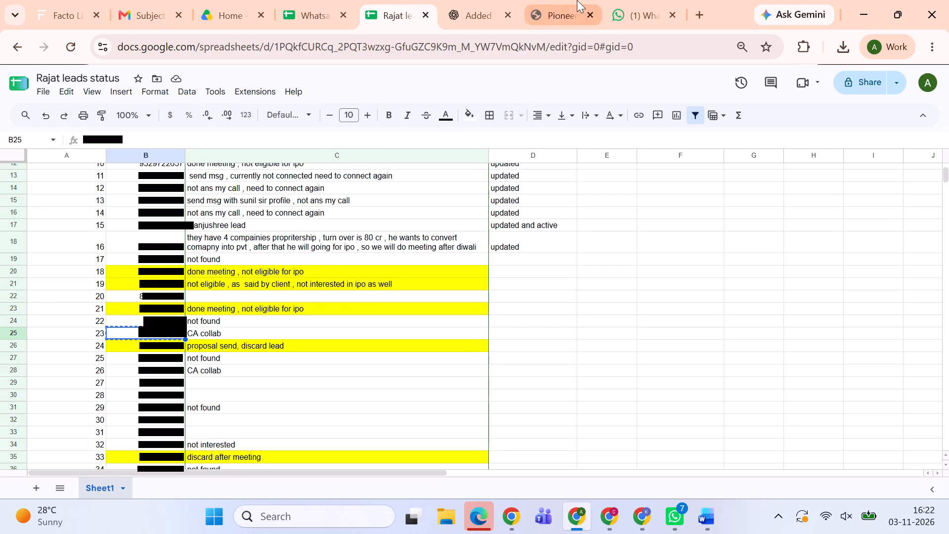
pyautogui.click(577, 0)
pyautogui.click(370, 216)
pyautogui.hotkey('ctrl', 'v')
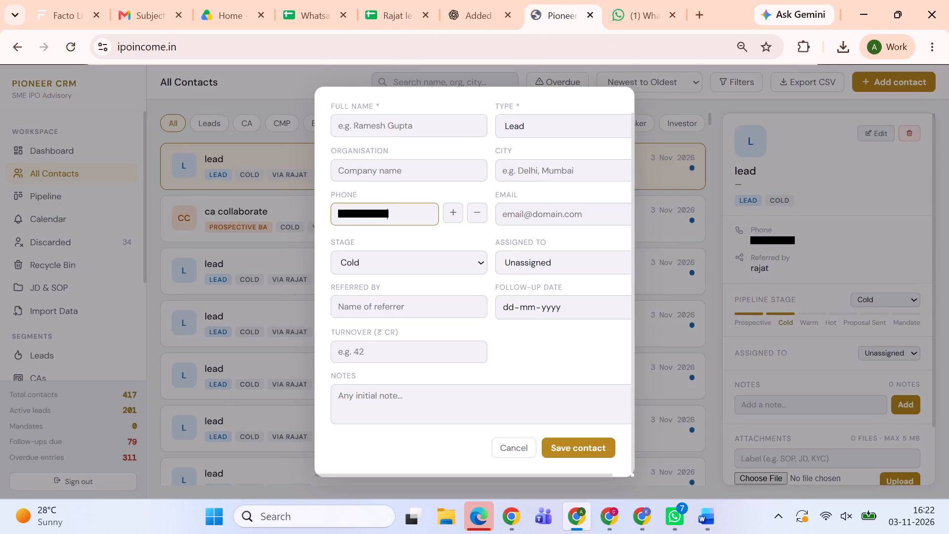
# Name the new contact "ca collab", set referrer "rajat" and type Prospective Business Associate, and save it.
pyautogui.click(419, 128)
pyautogui.press('a')
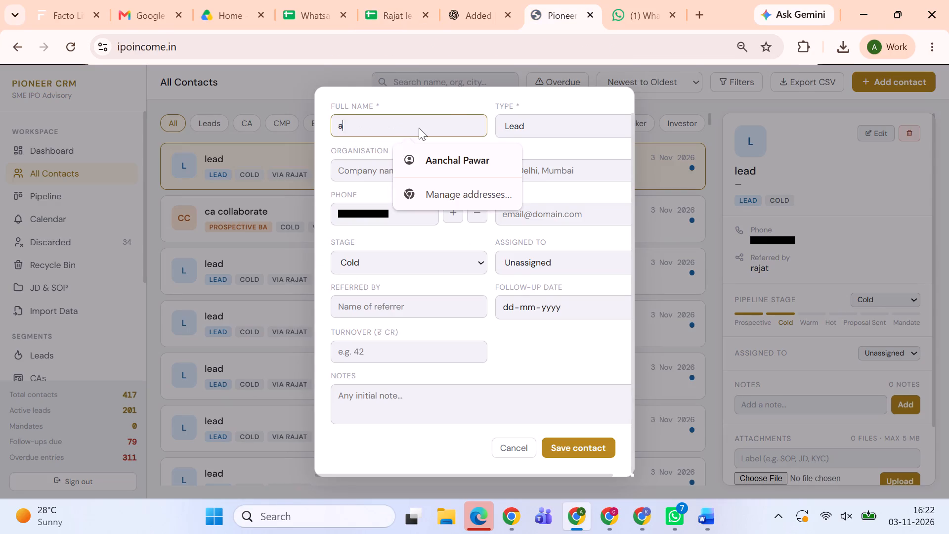
pyautogui.press('BackSpace')
pyautogui.press('BackSpace')
pyautogui.press('BackSpace')
pyautogui.write('ca v')
pyautogui.press('BackSpace')
pyautogui.write('collab')
pyautogui.press('space')
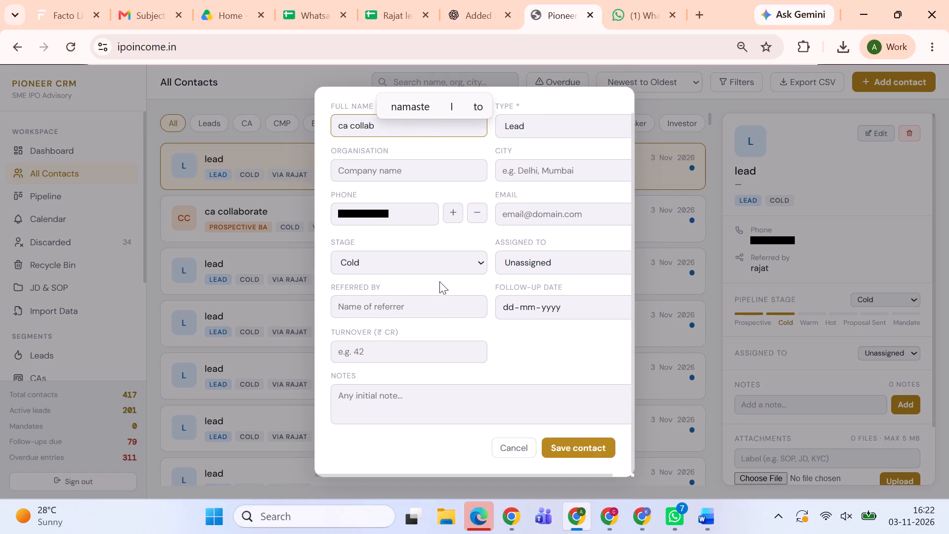
pyautogui.click(415, 307)
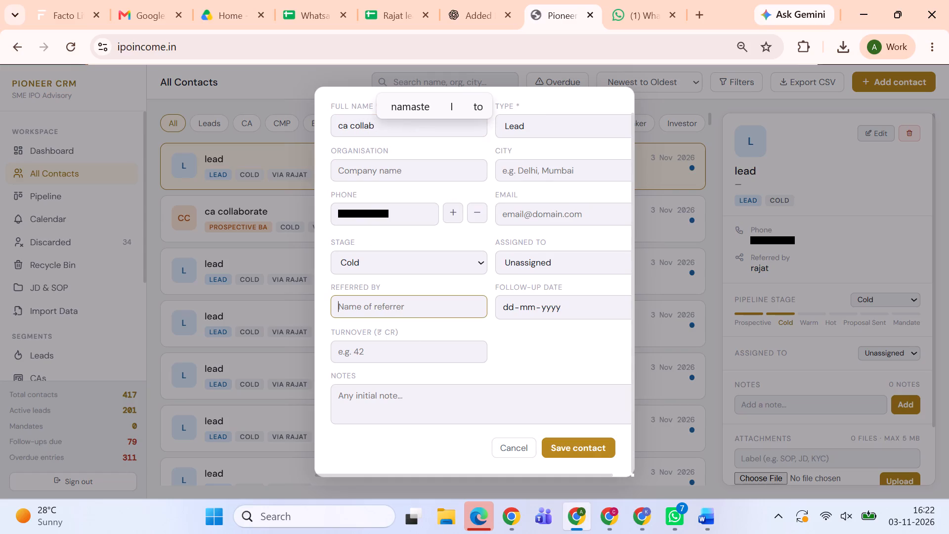
pyautogui.write('rajat')
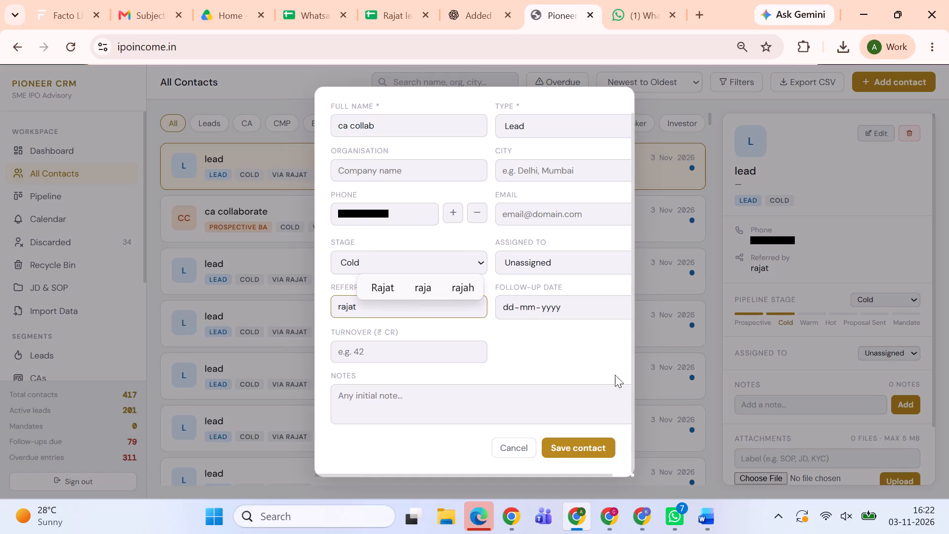
pyautogui.click(585, 121)
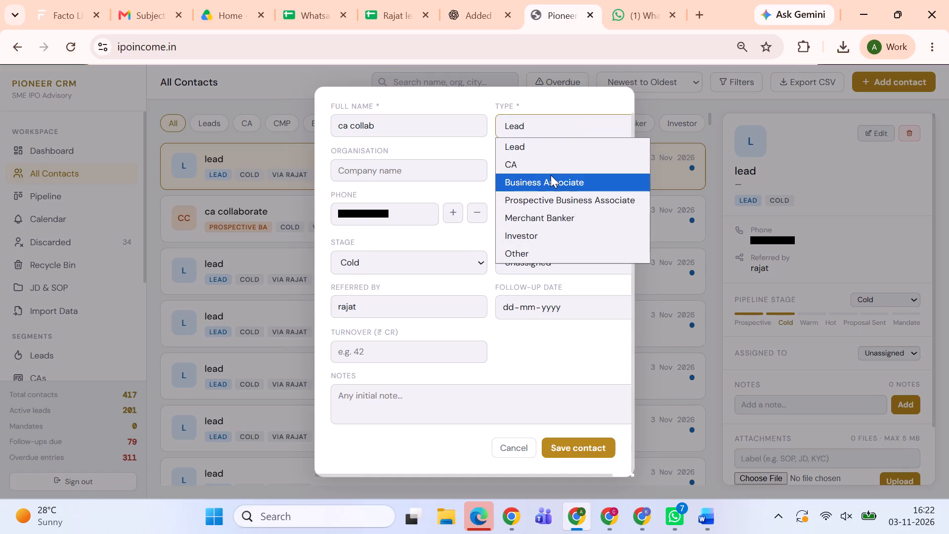
pyautogui.click(546, 201)
pyautogui.moveTo(553, 329); pyautogui.dragTo(597, 413)
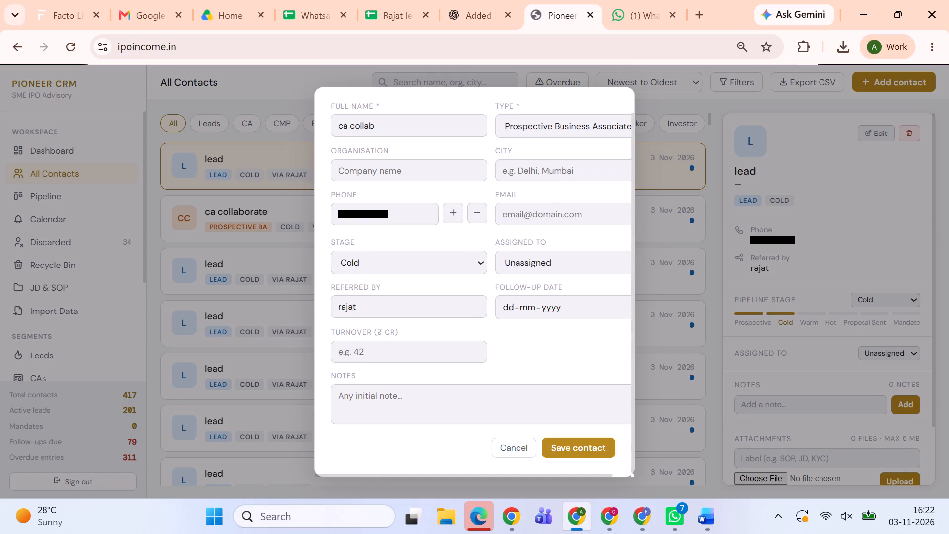
pyautogui.moveTo(597, 413); pyautogui.dragTo(585, 444)
pyautogui.click(585, 444)
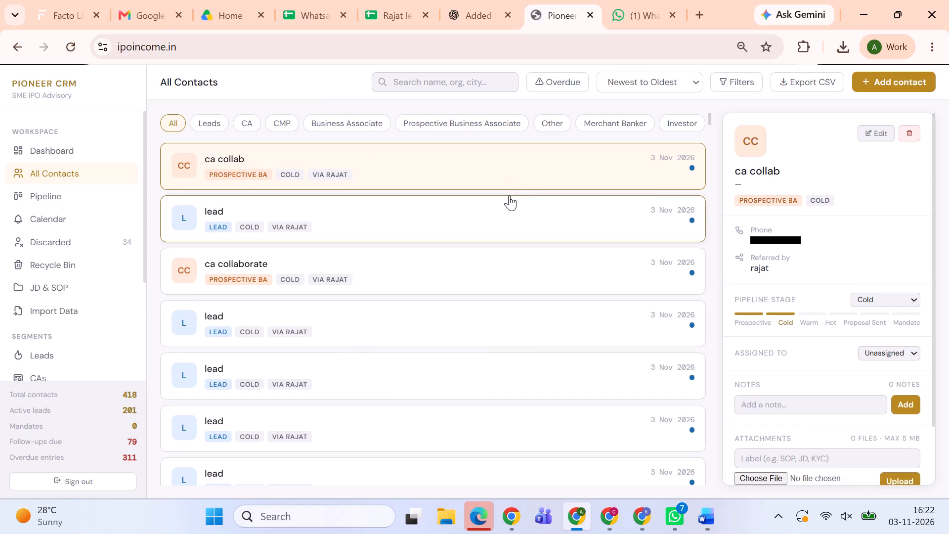
# View the details of the "ca collab" and "ca collaborate" contacts to compare them.
pyautogui.click(574, 157)
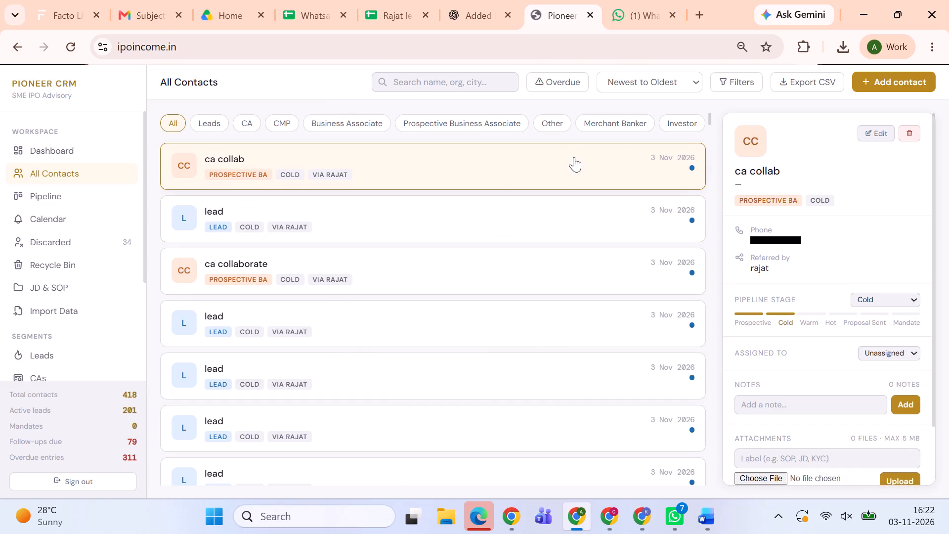
pyautogui.click(608, 271)
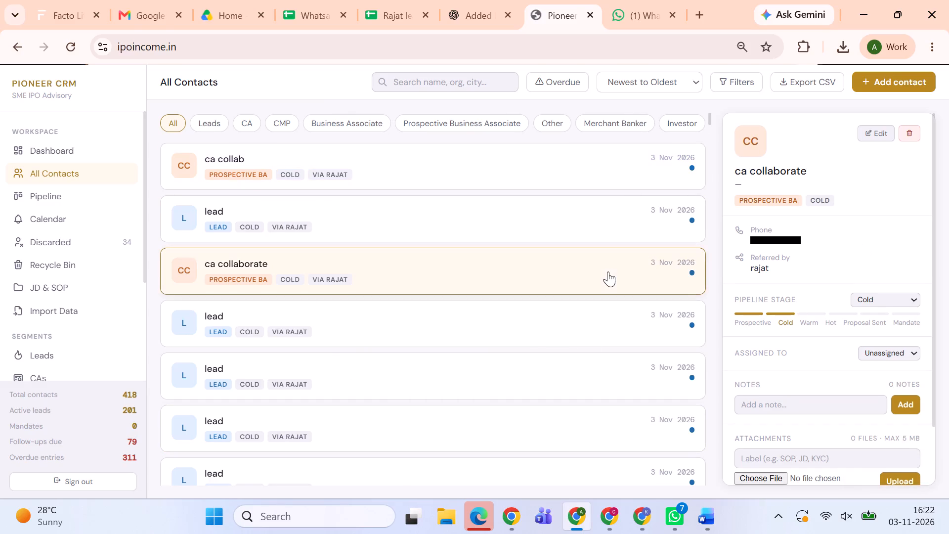
pyautogui.click(534, 151)
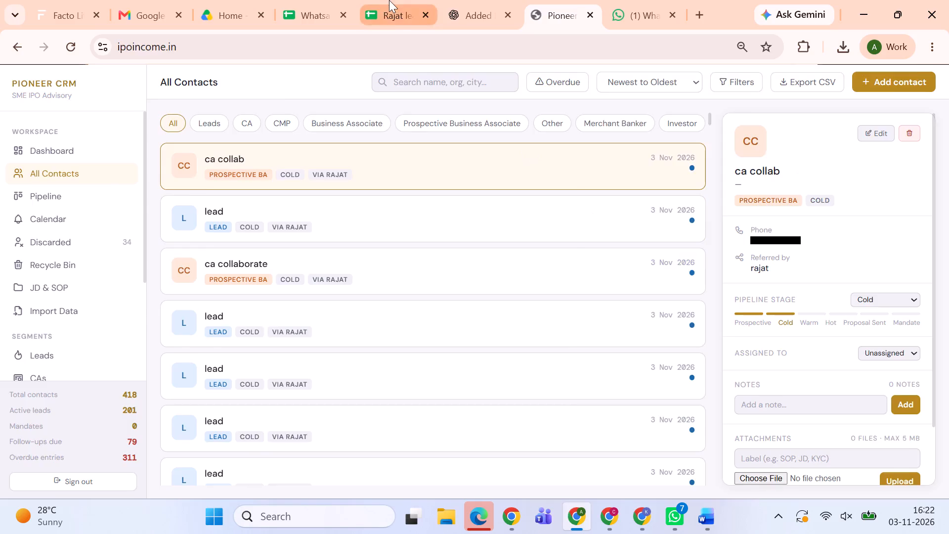
# Copy lead 22's phone number from the spreadsheet, search the Pioneer CRM contacts for it, and clear the search.
pyautogui.click(389, 0)
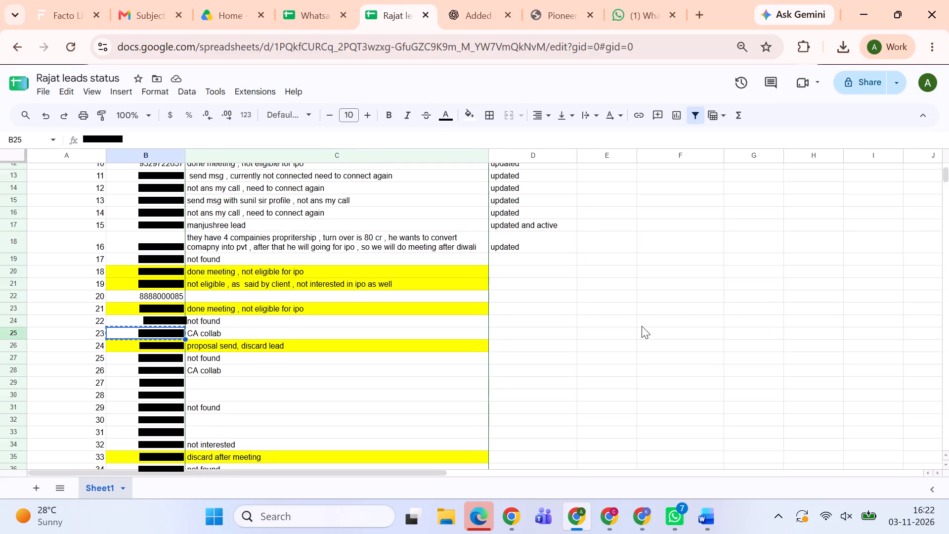
pyautogui.press('Up')
pyautogui.hotkey('ctrl', 'c')
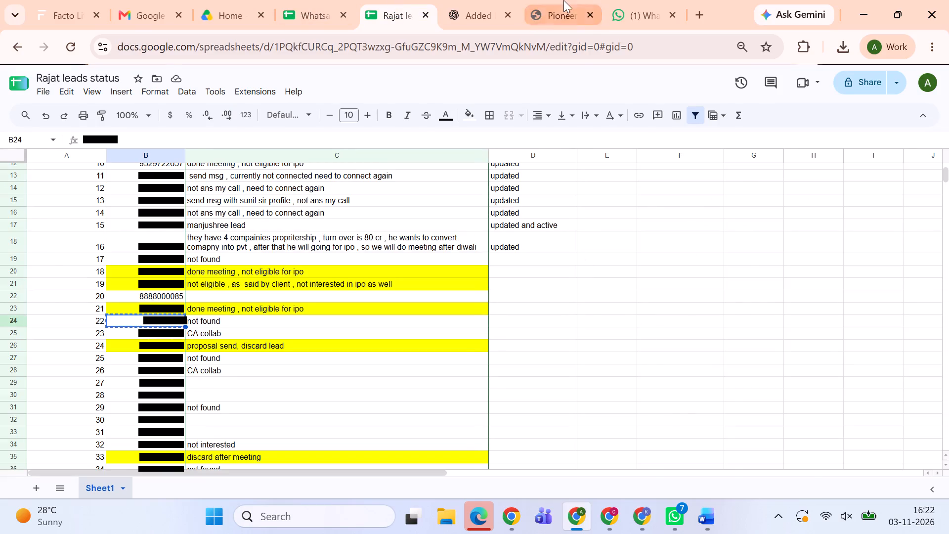
pyautogui.click(563, 0)
pyautogui.click(499, 83)
pyautogui.hotkey('ctrl', 'v')
pyautogui.press('BackSpace')
pyautogui.press('BackSpace')
pyautogui.press('BackSpace')
pyautogui.press('BackSpace')
pyautogui.press('BackSpace')
pyautogui.press('BackSpace')
pyautogui.press('BackSpace')
pyautogui.press('BackSpace')
pyautogui.press('BackSpace')
pyautogui.press('BackSpace')
pyautogui.press('BackSpace')
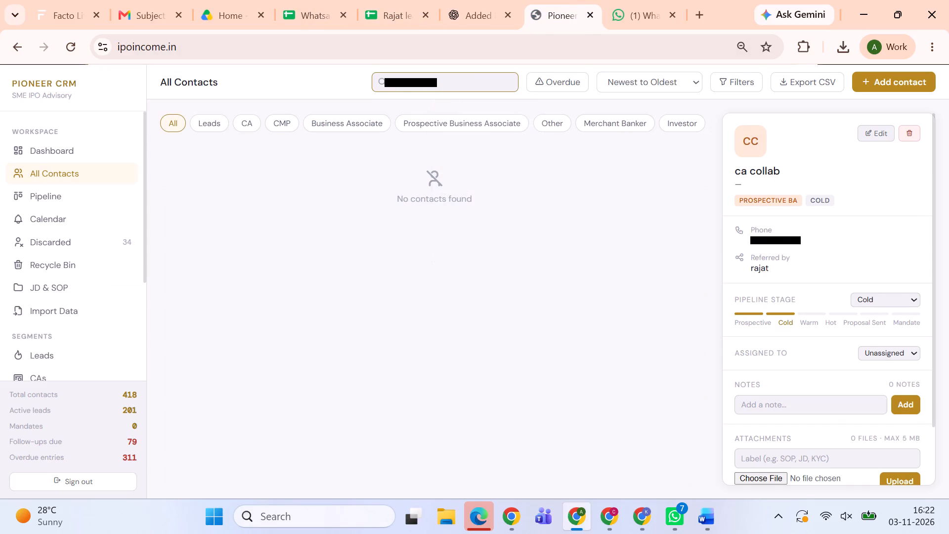
# Add a new contact named "lead" with lead 22's copied phone number and referrer "rajat", and save it.
pyautogui.click(884, 86)
pyautogui.click(365, 209)
pyautogui.hotkey('ctrl', 'v')
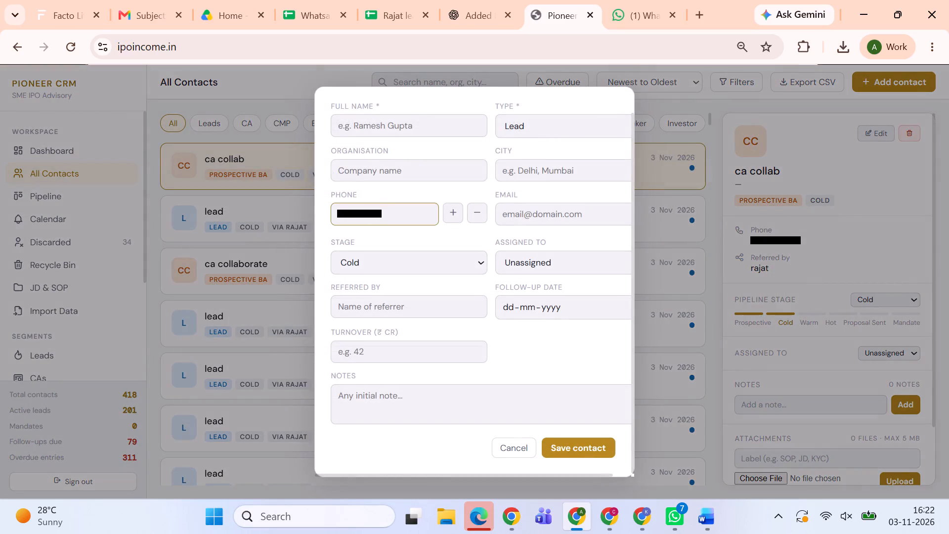
pyautogui.click(406, 119)
pyautogui.write('lead')
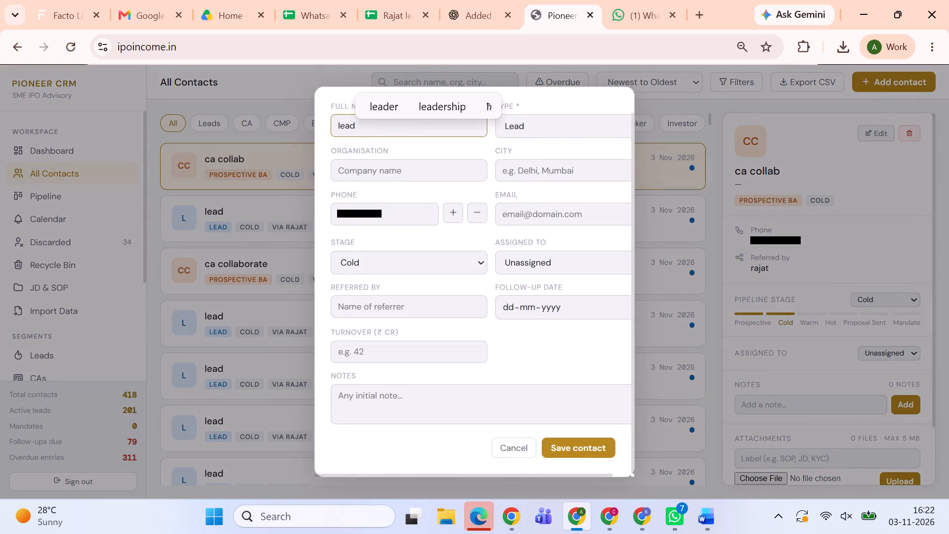
pyautogui.write('rajat')
pyautogui.press('BackSpace')
pyautogui.press('BackSpace')
pyautogui.press('BackSpace')
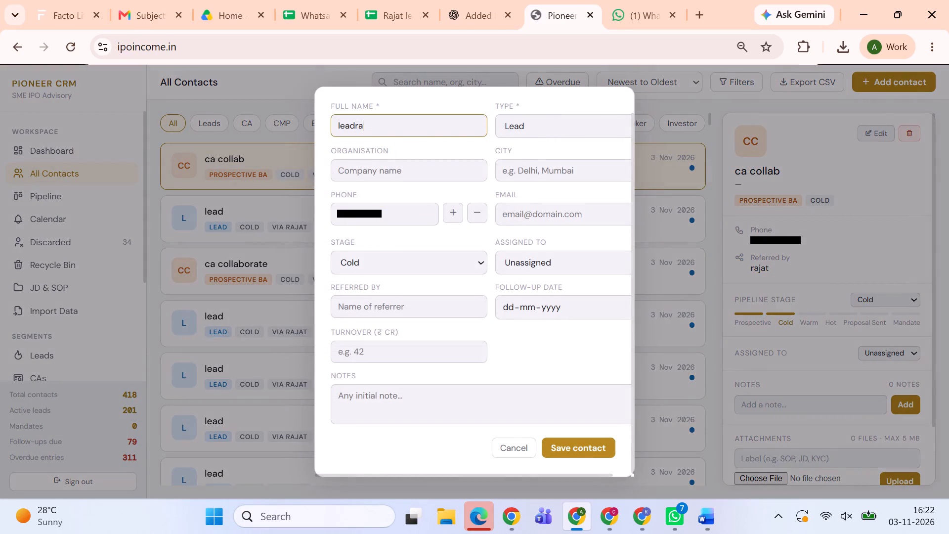
pyautogui.press('BackSpace')
pyautogui.press('BackSpace')
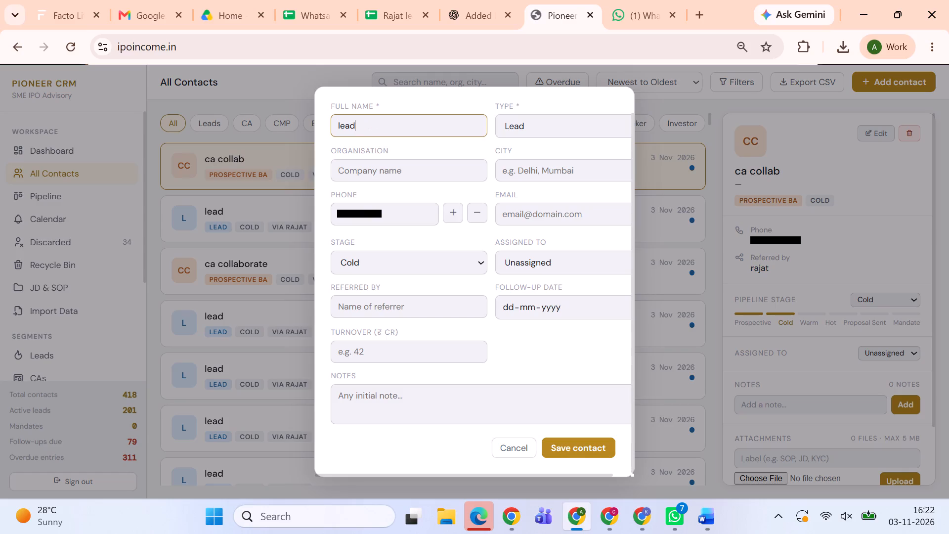
pyautogui.click(404, 310)
pyautogui.write('rajat')
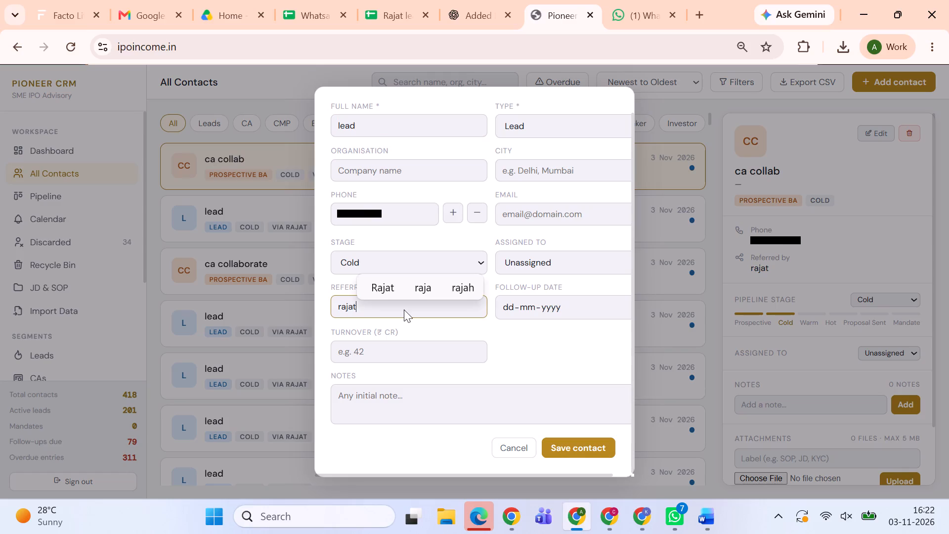
pyautogui.click(556, 365)
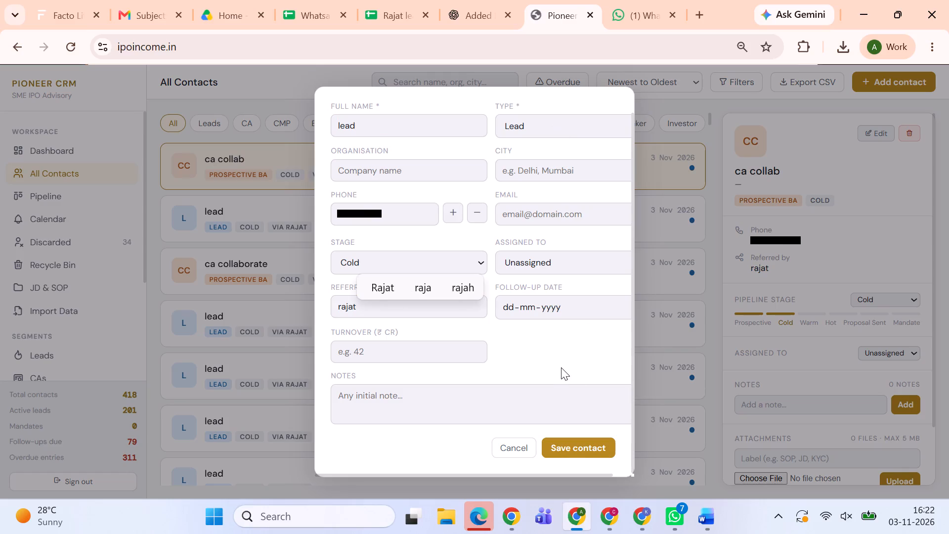
pyautogui.click(565, 429)
pyautogui.click(569, 438)
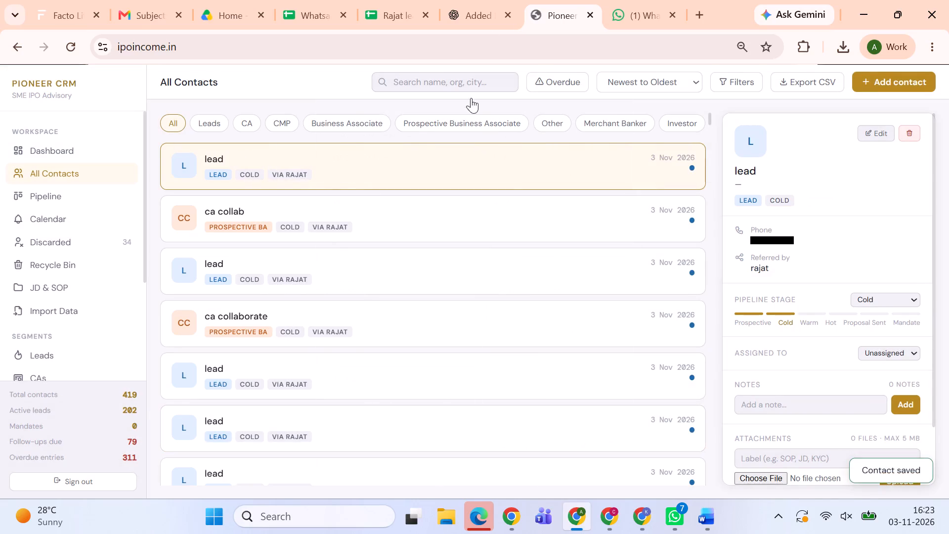
# Copy lead 20's phone number from the Rajat leads spreadsheet and switch to Pioneer CRM.
pyautogui.click(367, 0)
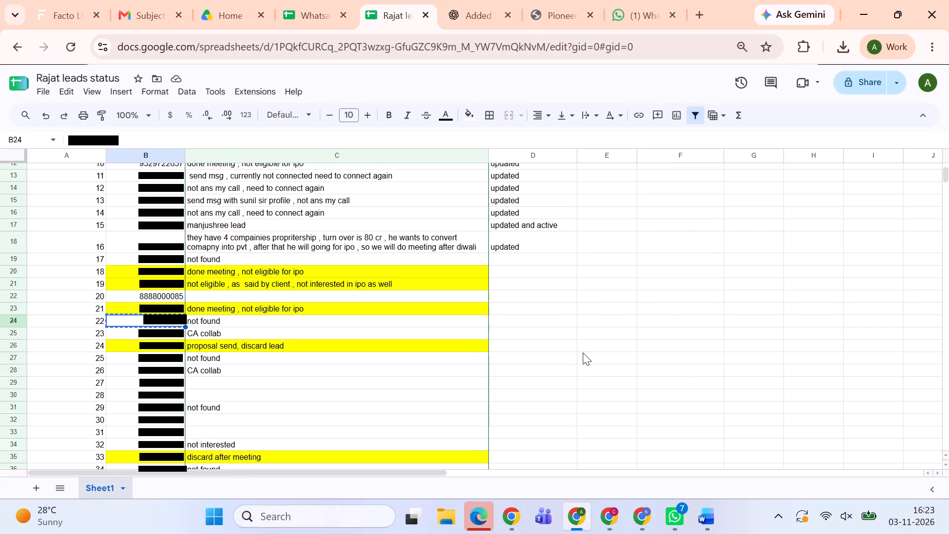
pyautogui.press('Up')
pyautogui.press('Up')
pyautogui.hotkey('ctrl', 'c')
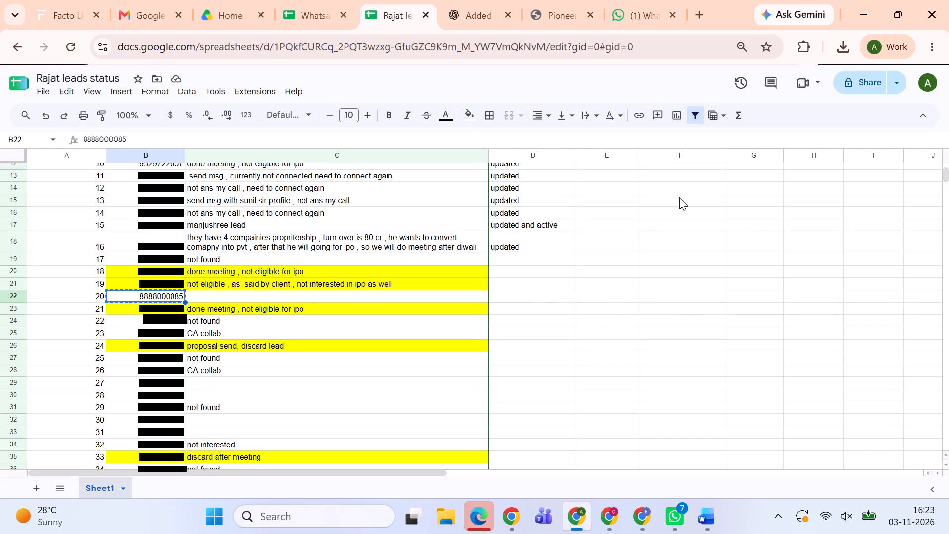
pyautogui.click(563, 1)
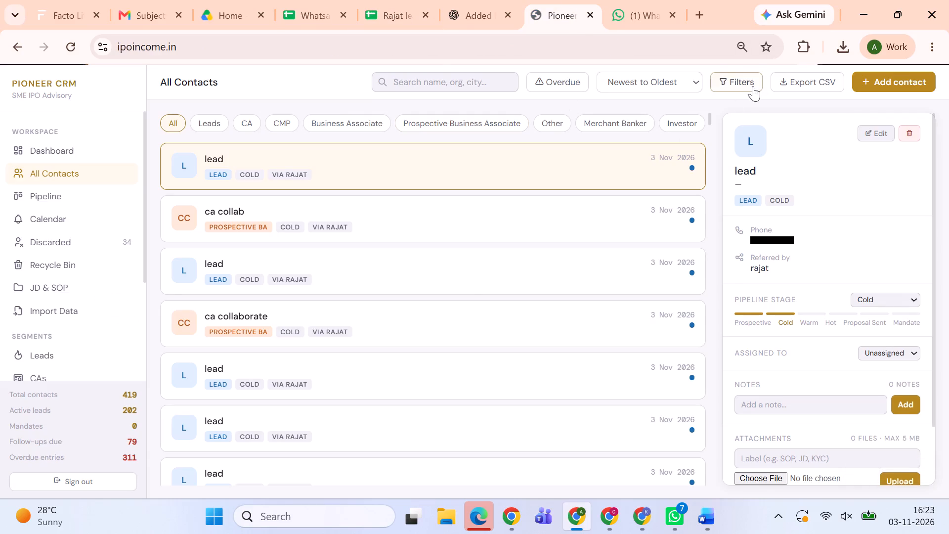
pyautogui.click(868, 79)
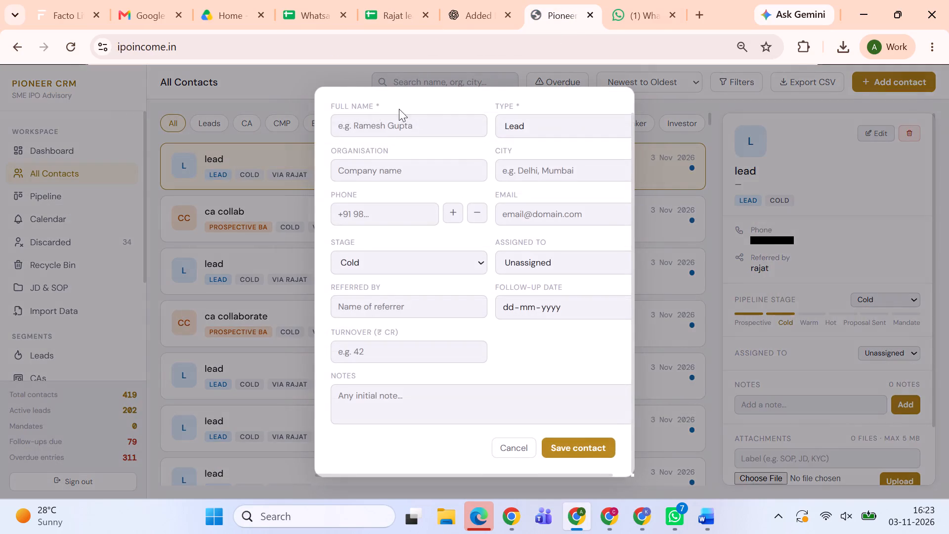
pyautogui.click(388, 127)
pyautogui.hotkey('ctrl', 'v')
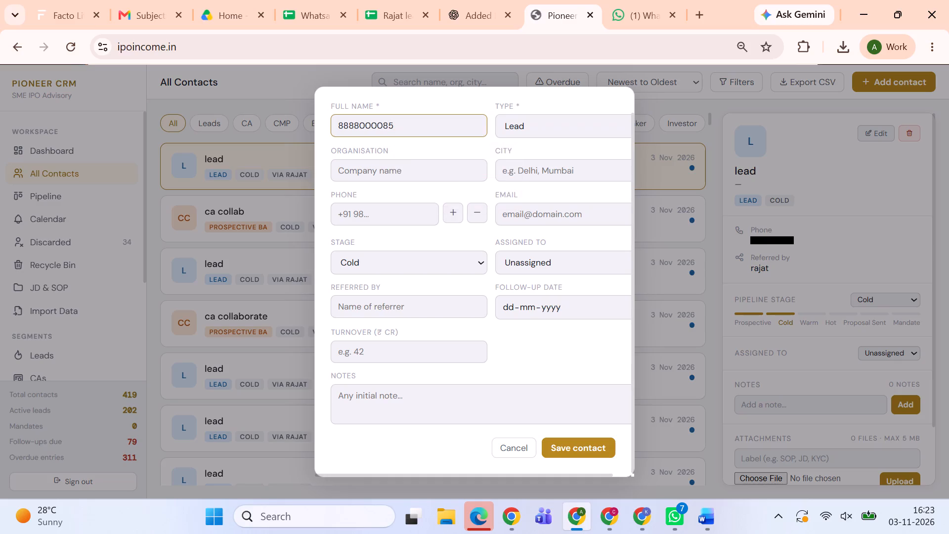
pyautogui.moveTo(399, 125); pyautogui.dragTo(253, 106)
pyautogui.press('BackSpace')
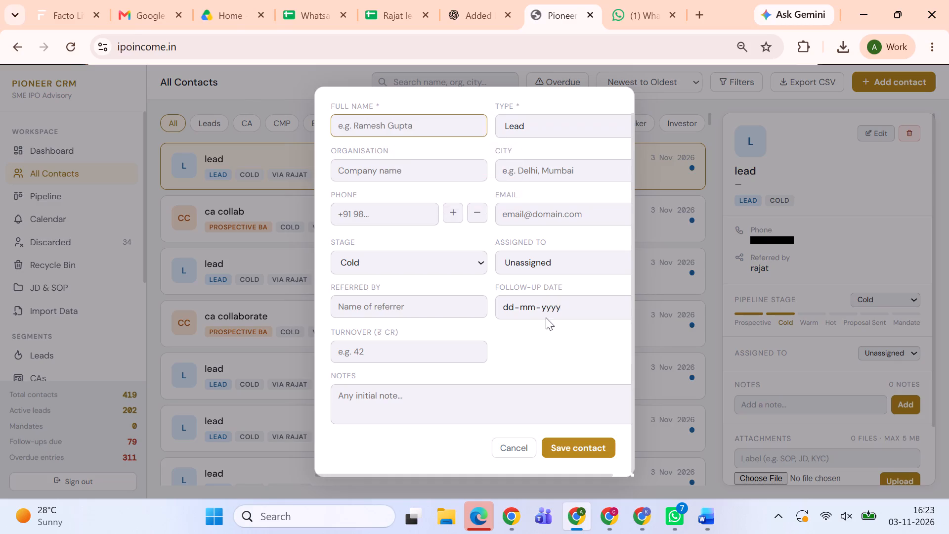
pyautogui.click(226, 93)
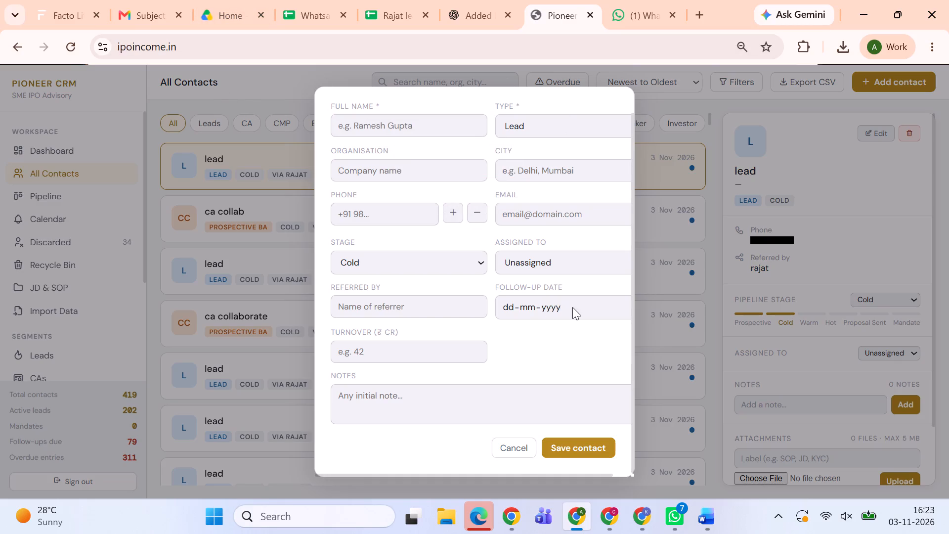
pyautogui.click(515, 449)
# Search the CRM contacts for lead 20's copied phone number, and clear the search.
pyautogui.click(443, 83)
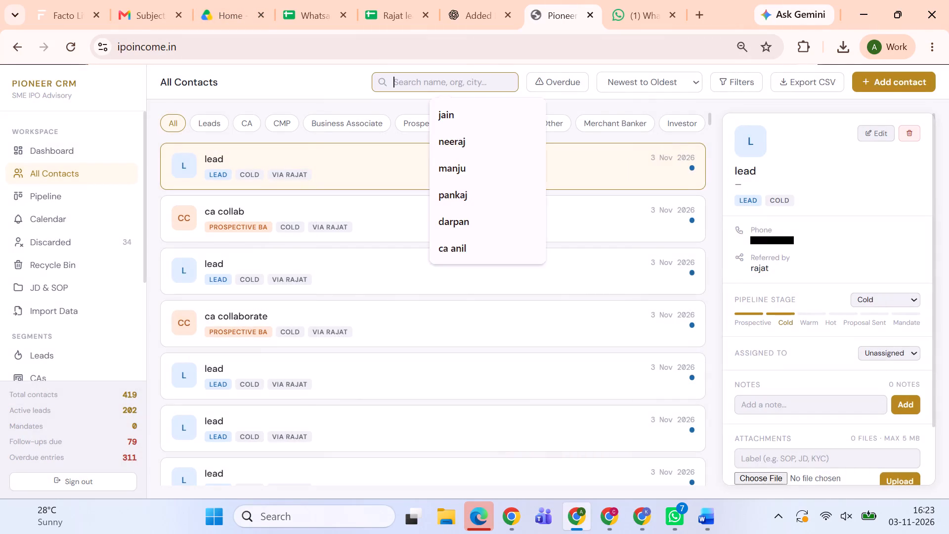
pyautogui.hotkey('ctrl', 'v')
pyautogui.press('BackSpace')
pyautogui.press('BackSpace')
pyautogui.press('BackSpace')
pyautogui.press('BackSpace')
pyautogui.press('BackSpace')
pyautogui.press('BackSpace')
pyautogui.press('BackSpace')
pyautogui.press('BackSpace')
pyautogui.press('BackSpace')
pyautogui.press('BackSpace')
pyautogui.press('BackSpace')
pyautogui.press('BackSpace')
pyautogui.press('BackSpace')
pyautogui.press('BackSpace')
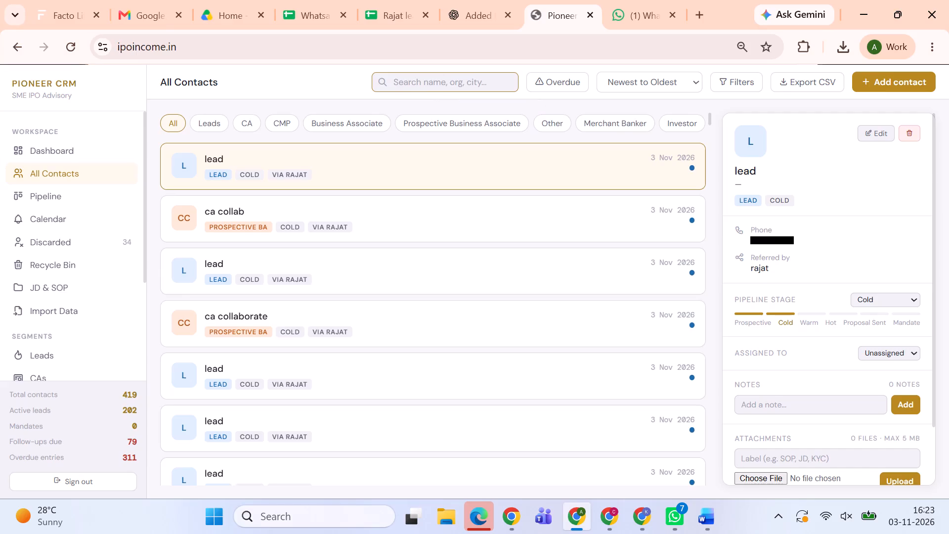
# Add a new contact named "lead" with lead 20's copied phone number and referrer "rajat", and save it.
pyautogui.click(906, 84)
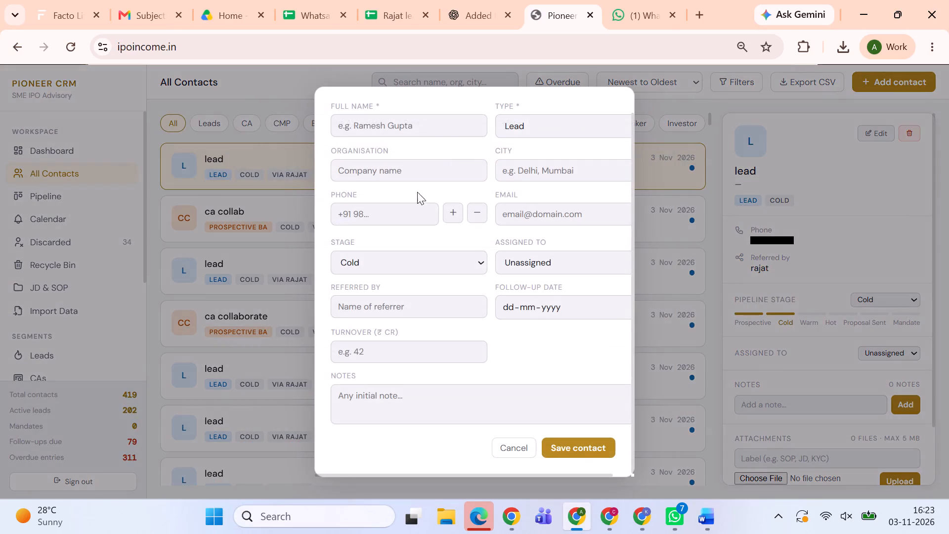
pyautogui.keyDown('ctrl'); pyautogui.click(389, 220); pyautogui.keyUp('ctrl')
pyautogui.hotkey('ctrl', 'v')
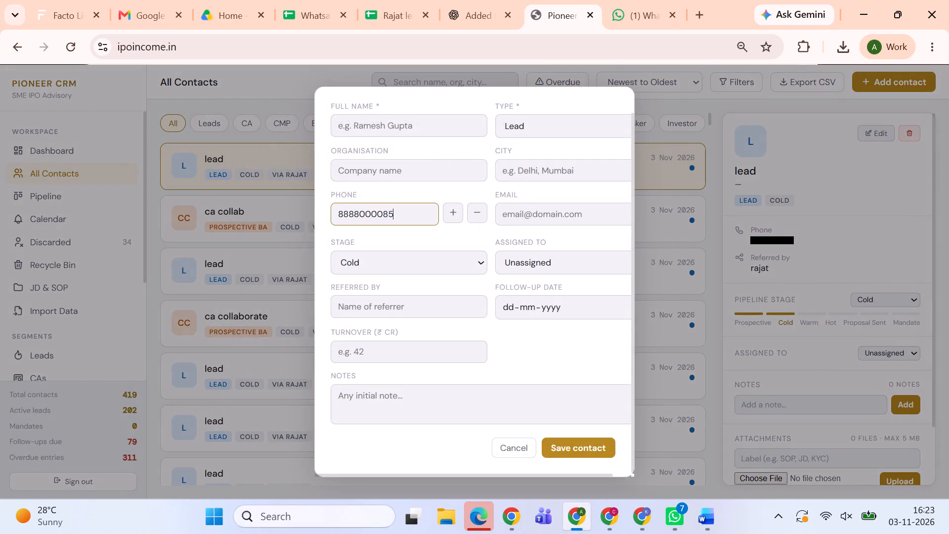
pyautogui.click(437, 120)
pyautogui.write('lead')
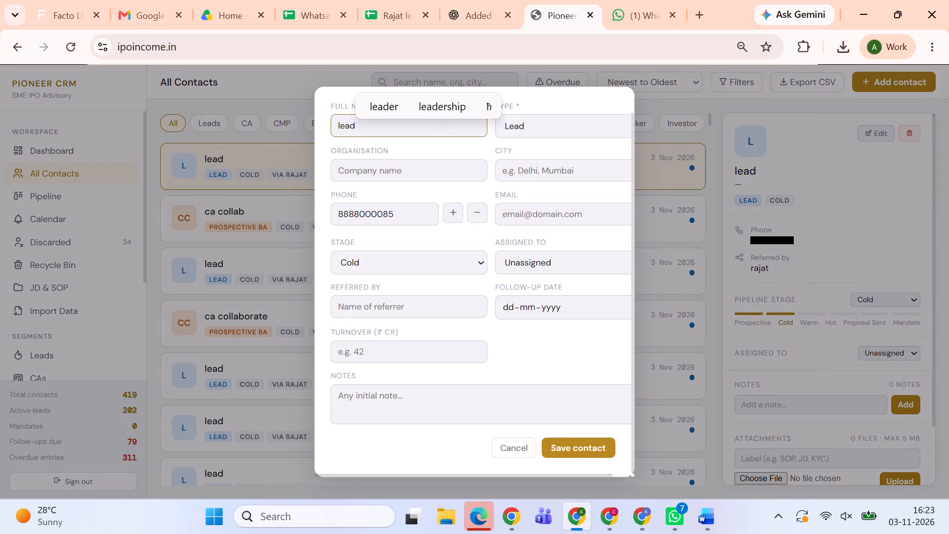
pyautogui.click(439, 312)
pyautogui.write('rajat')
pyautogui.click(554, 397)
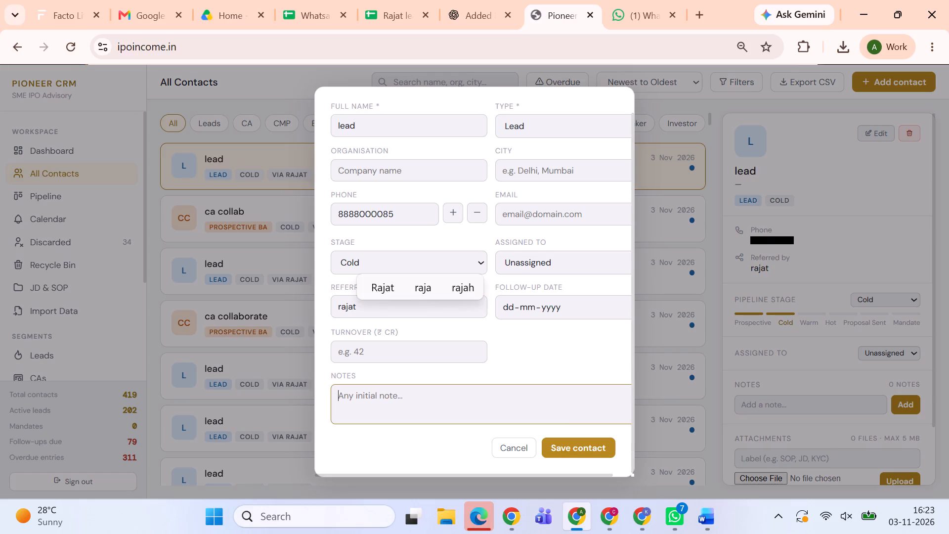
pyautogui.click(574, 443)
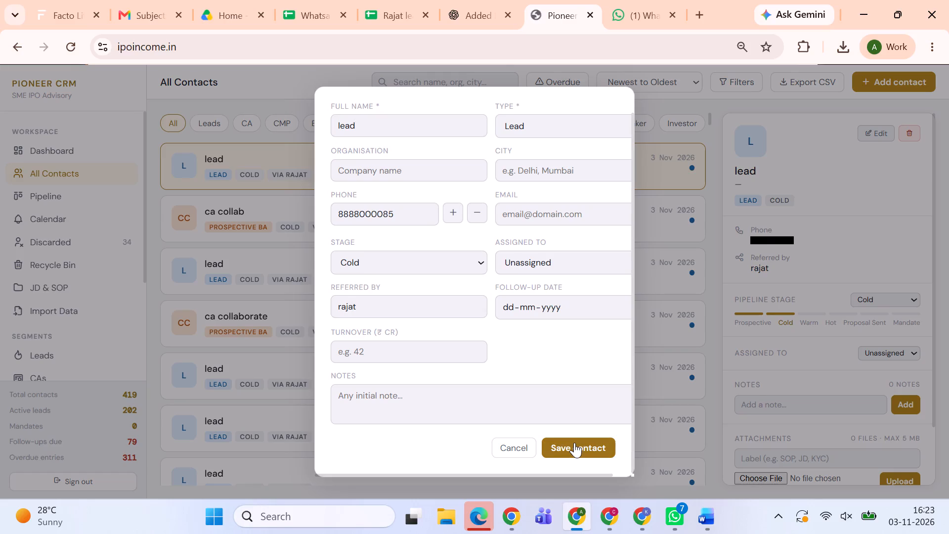
pyautogui.click(574, 443)
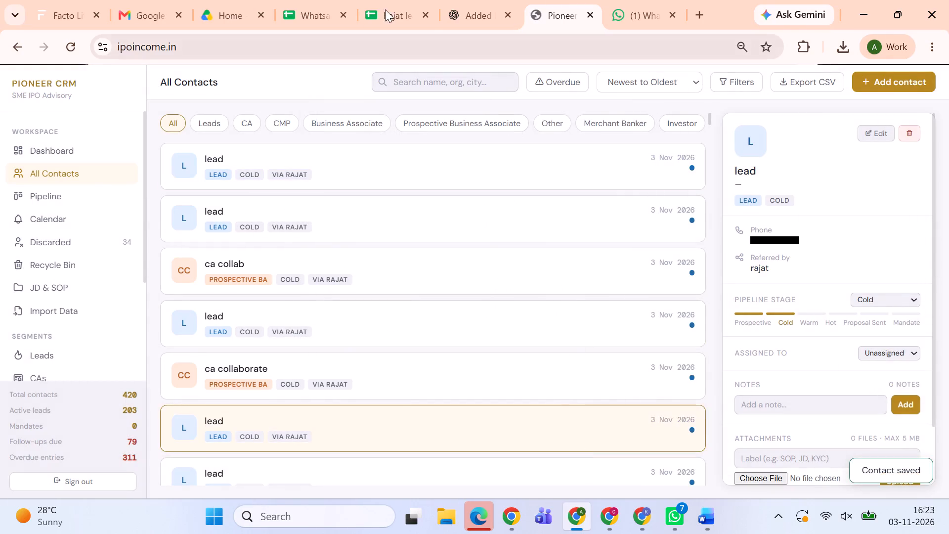
# Copy lead 17's phone number from the spreadsheet, search the Pioneer CRM contacts for it, and clear the search.
pyautogui.click(372, 0)
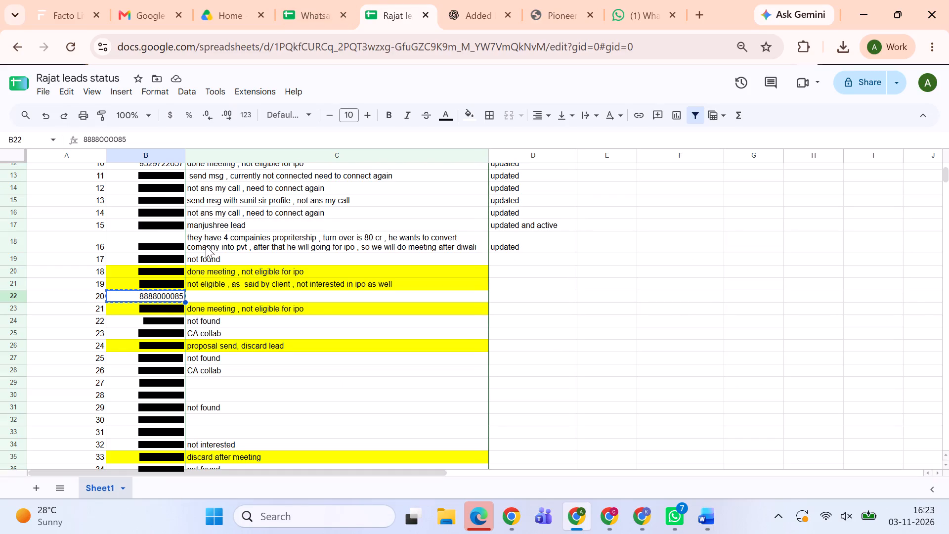
pyautogui.click(159, 254)
pyautogui.hotkey('ctrl', 'c')
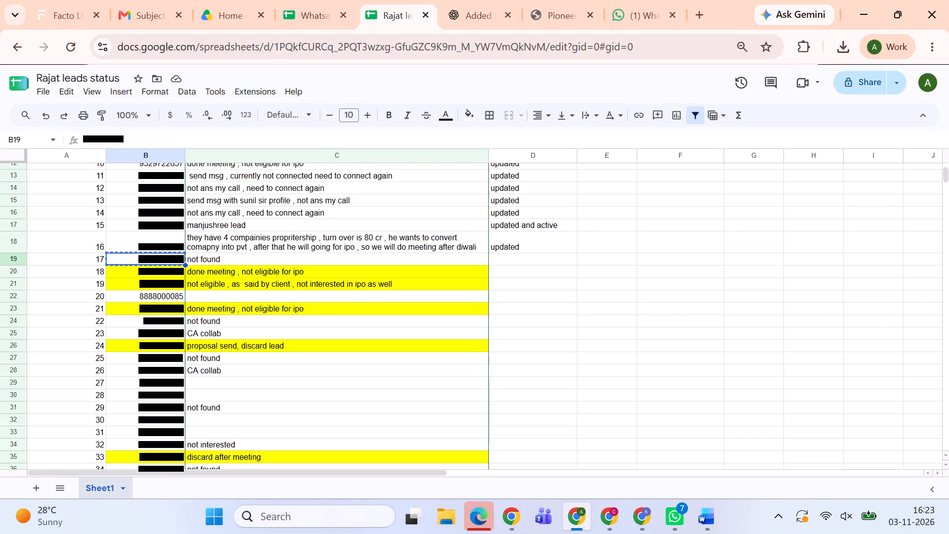
pyautogui.click(549, 0)
pyautogui.click(479, 82)
pyautogui.hotkey('ctrl', 'v')
pyautogui.press('BackSpace')
pyautogui.press('BackSpace')
pyautogui.press('BackSpace')
pyautogui.press('BackSpace')
pyautogui.press('BackSpace')
pyautogui.press('BackSpace')
pyautogui.press('BackSpace')
pyautogui.press('BackSpace')
pyautogui.press('BackSpace')
pyautogui.press('BackSpace')
pyautogui.press('BackSpace')
pyautogui.press('BackSpace')
pyautogui.press('BackSpace')
pyautogui.press('BackSpace')
pyautogui.press('BackSpace')
pyautogui.press('BackSpace')
pyautogui.press('BackSpace')
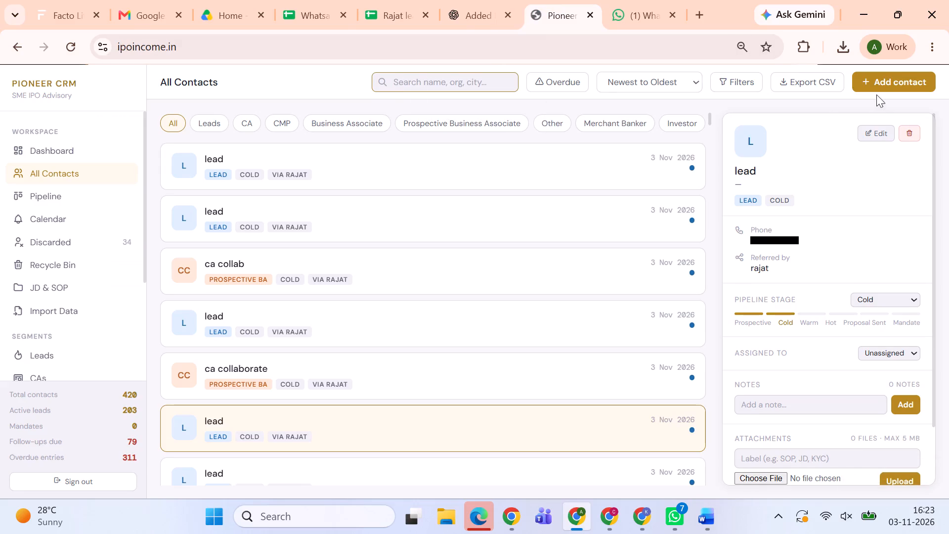
# Add a new contact named "lead" with lead 17's copied phone number and referrer "rajat", and save it.
pyautogui.click(884, 81)
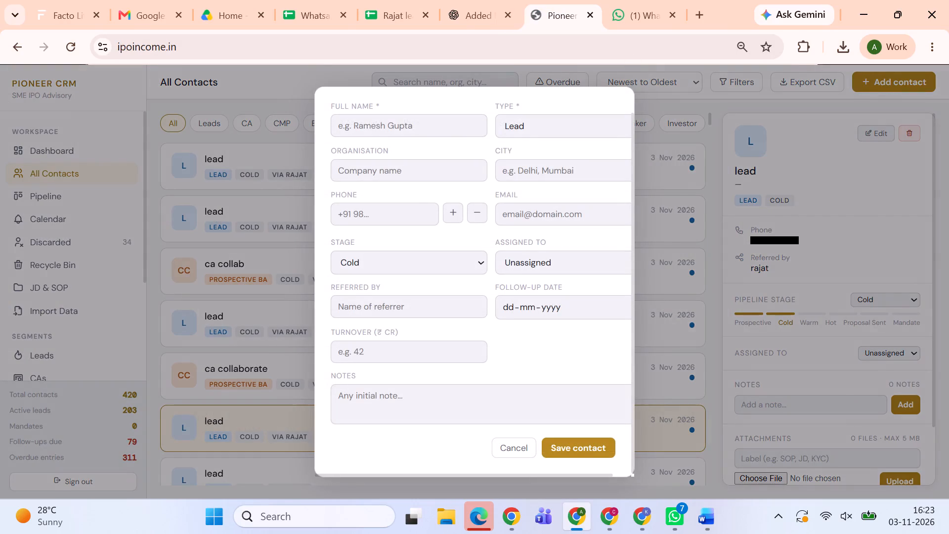
pyautogui.click(404, 216)
pyautogui.hotkey('ctrl', 'v')
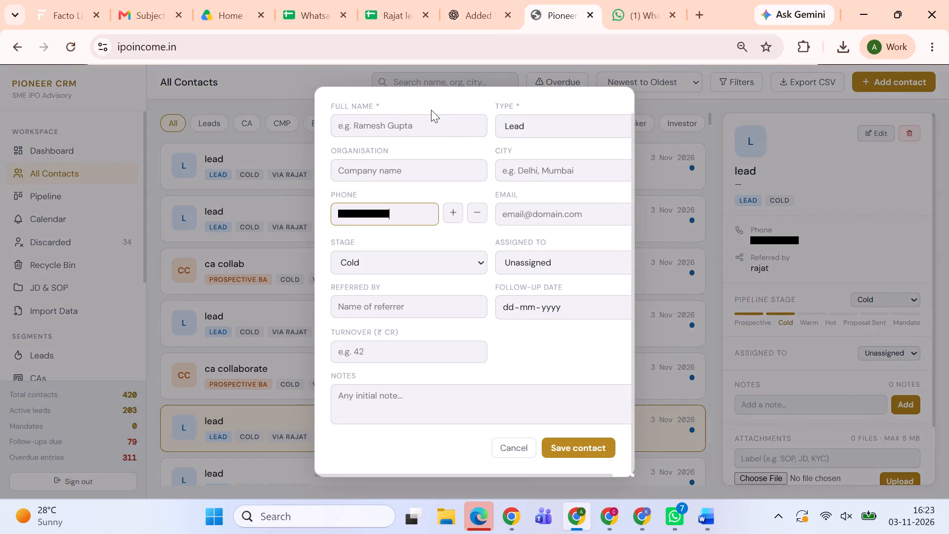
pyautogui.click(424, 127)
pyautogui.write('lead')
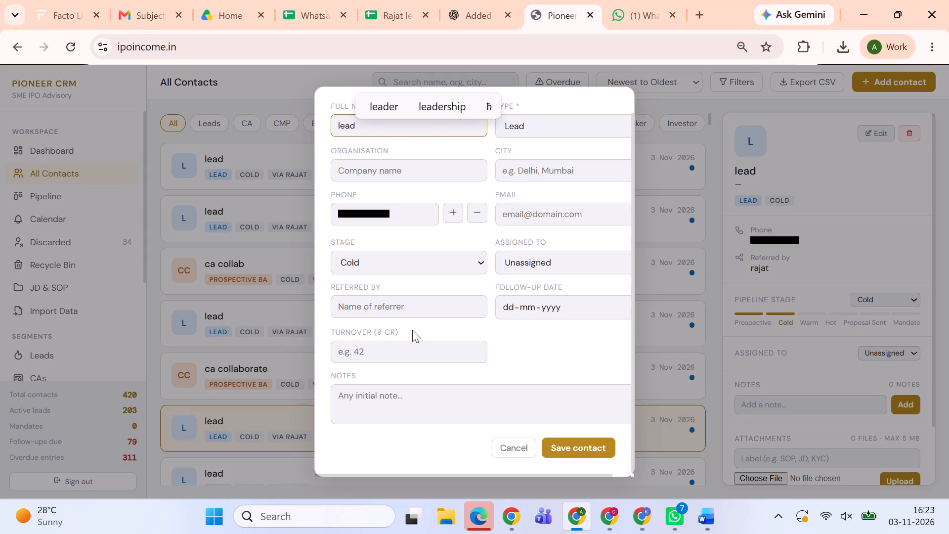
pyautogui.write('rajat')
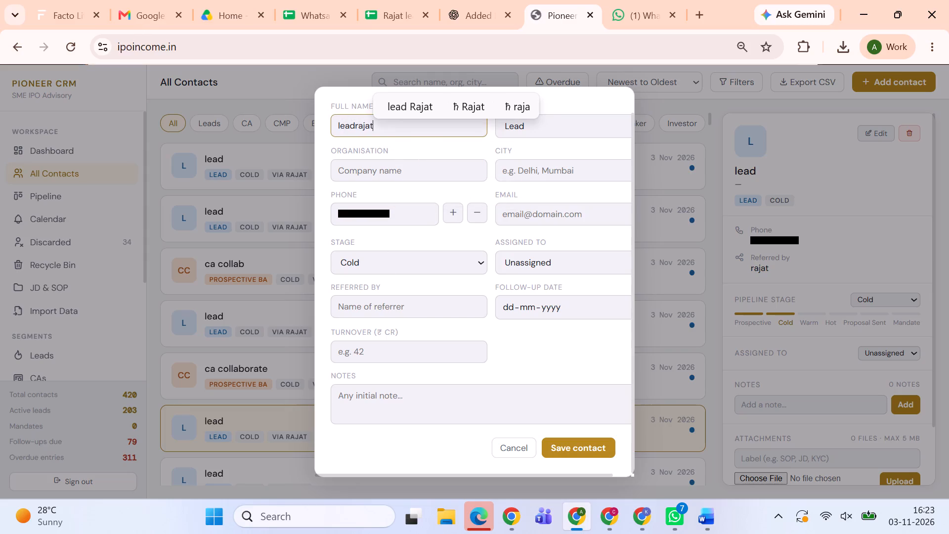
pyautogui.press('BackSpace')
pyautogui.press('BackSpace')
pyautogui.press('BackSpace')
pyautogui.press('BackSpace')
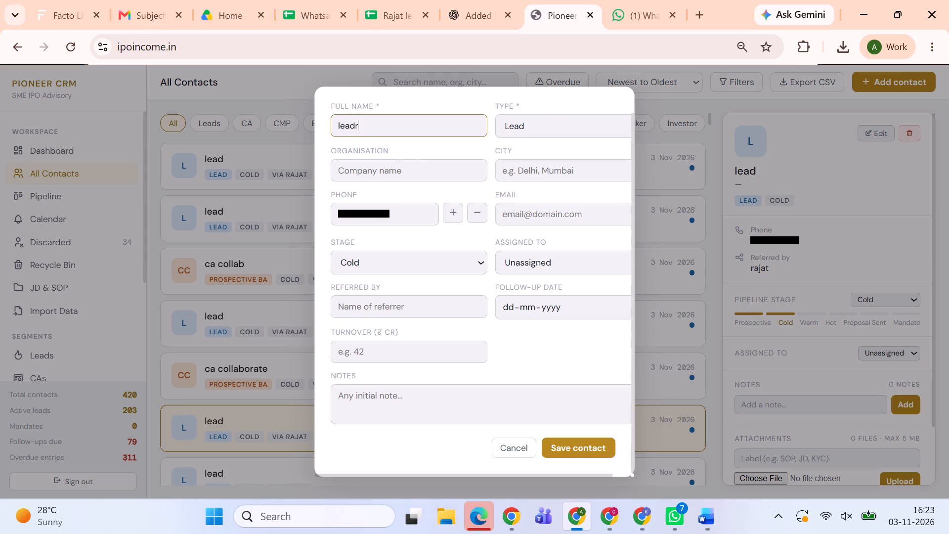
pyautogui.press('BackSpace')
pyautogui.click(444, 305)
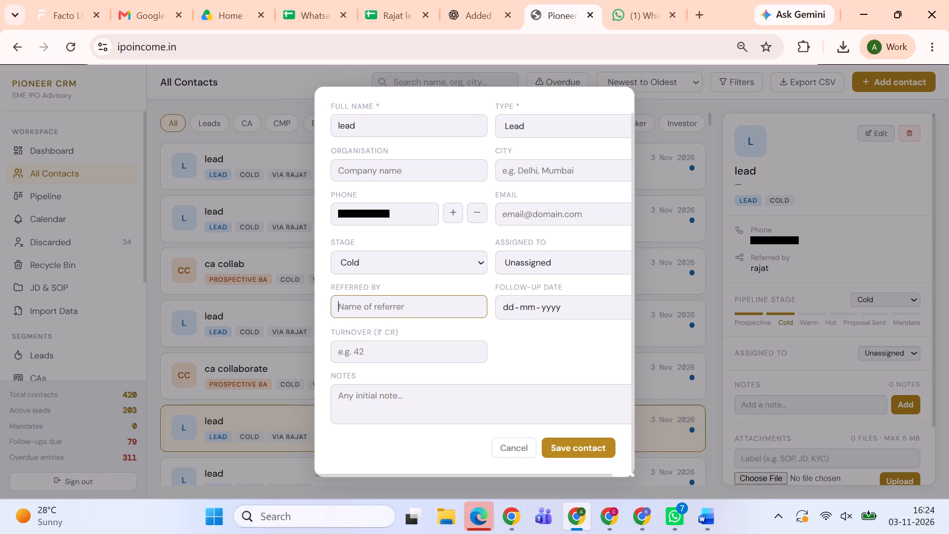
pyautogui.write('rajat')
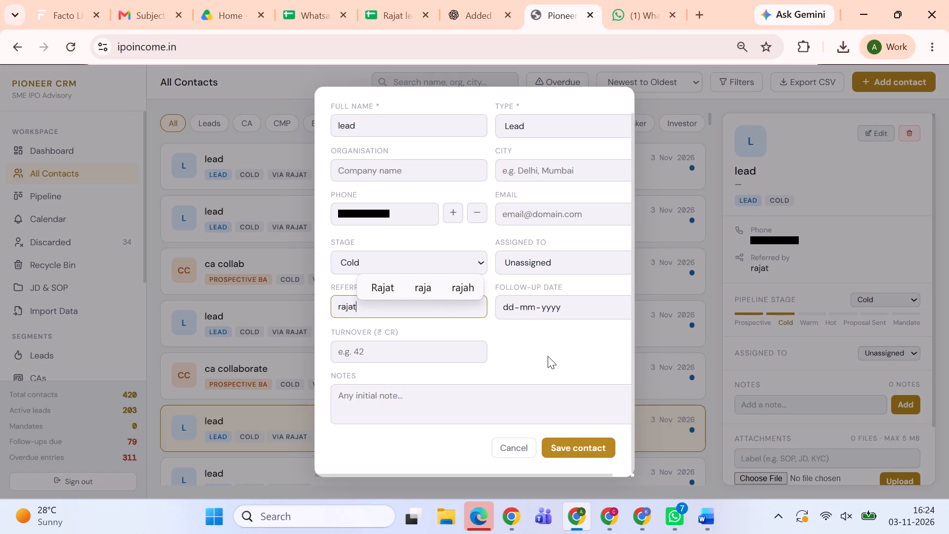
pyautogui.click(548, 356)
pyautogui.click(569, 440)
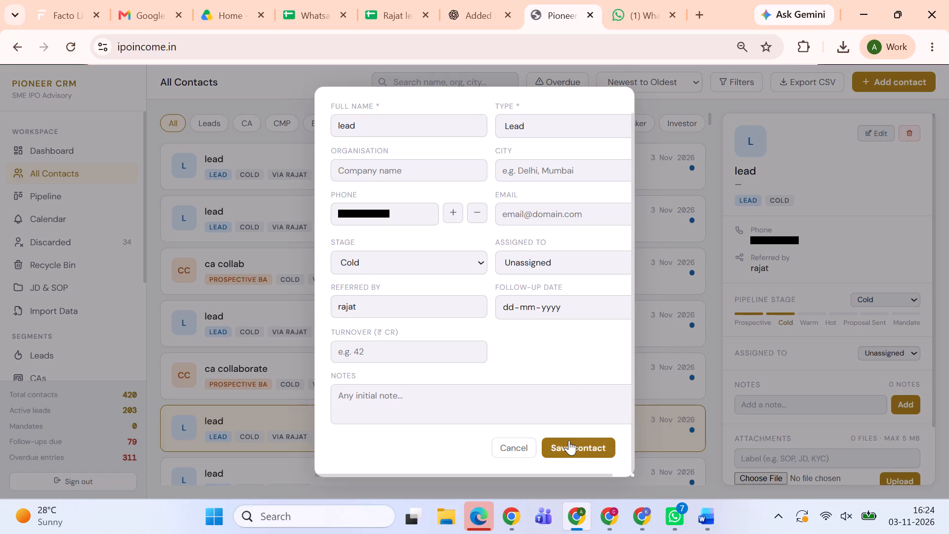
pyautogui.scroll(2, 518, 192)
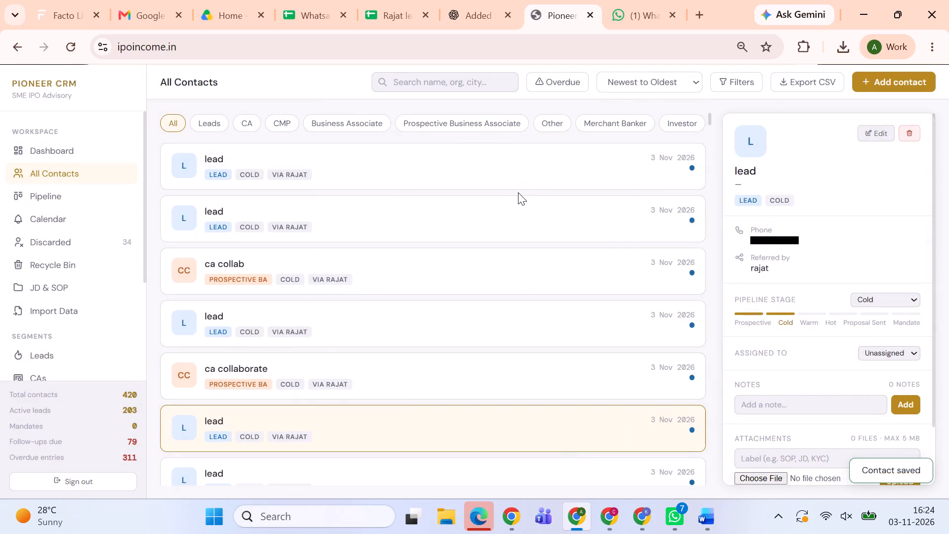
pyautogui.scroll(1, 518, 192)
# In the Rajat leads spreadsheet, copy the "updated" status from lead 16 to the status cells of leads 17 and 20.
pyautogui.click(391, 10)
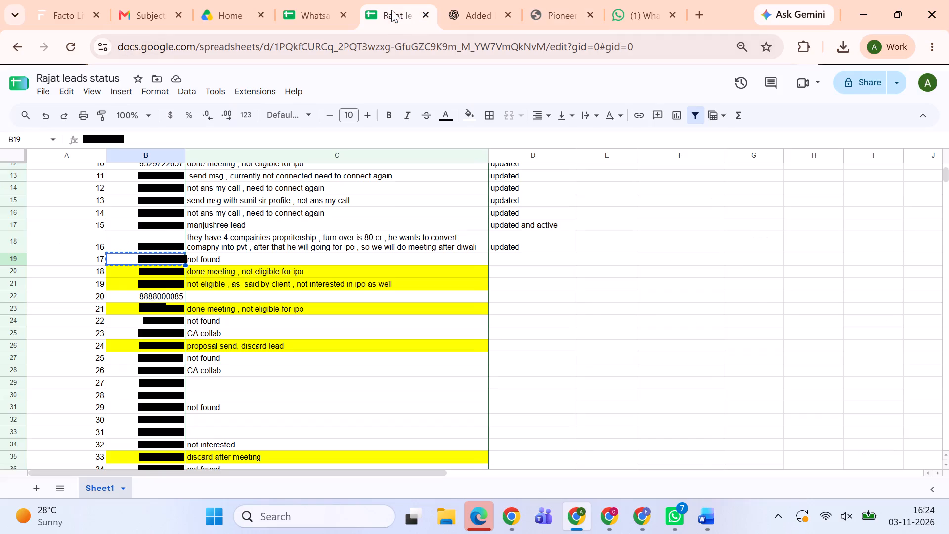
pyautogui.click(523, 245)
pyautogui.hotkey('ctrl', 'c')
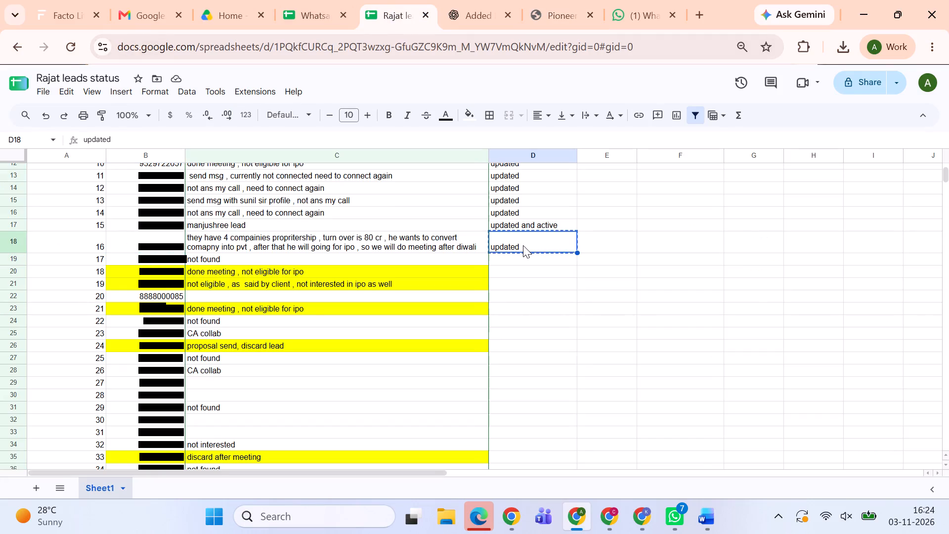
pyautogui.press('Down')
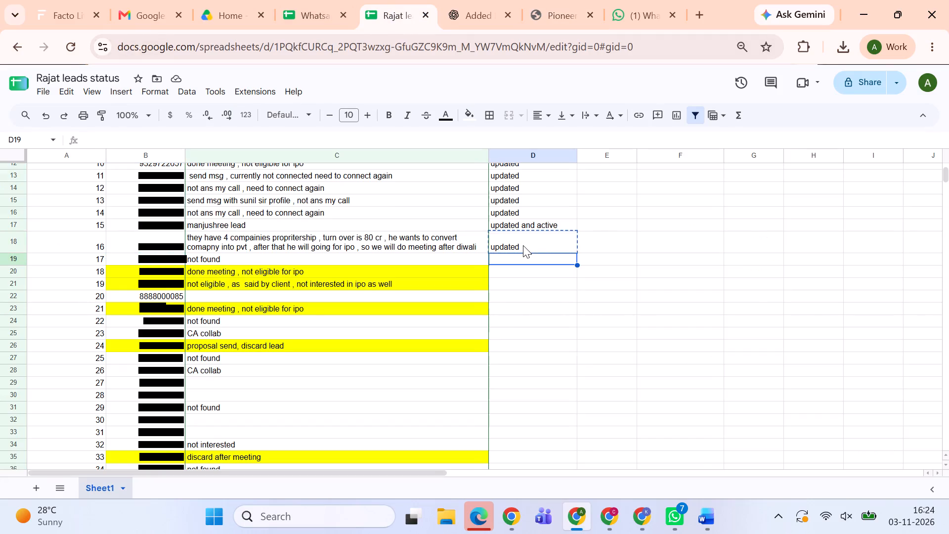
pyautogui.hotkey('ctrl', 'v')
pyautogui.keyDown('ctrl'); pyautogui.click(523, 245); pyautogui.keyUp('ctrl')
pyautogui.press('Down')
pyautogui.press('Down')
pyautogui.press('Down')
pyautogui.press('Down')
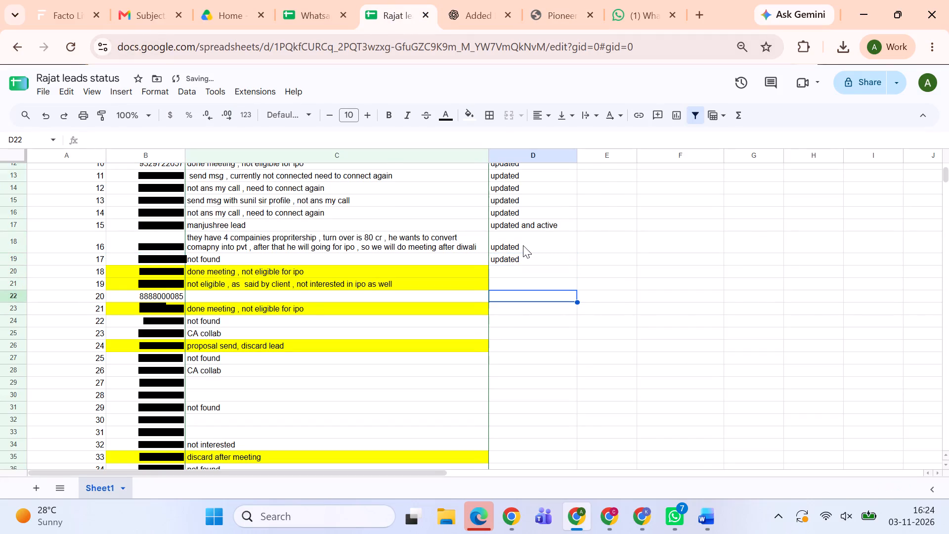
pyautogui.hotkey('ctrl', 'v')
# Paste the copied "updated" status into the status cells of leads 22, 23 and 25, skipping the yellow row.
pyautogui.press('Down')
pyautogui.press('Down')
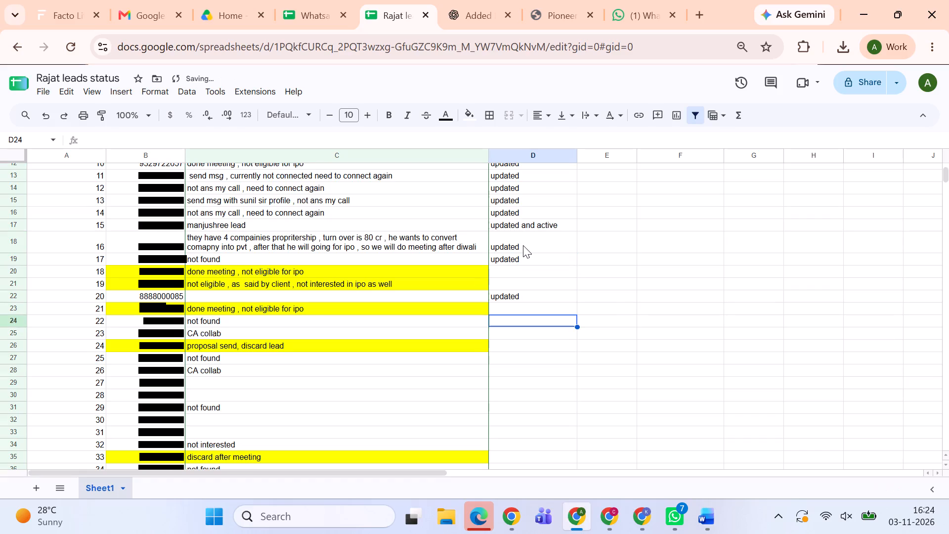
pyautogui.hotkey('ctrl', 'v')
pyautogui.press('Down')
pyautogui.hotkey('ctrl', 'v')
pyautogui.press('Down')
pyautogui.press('Down')
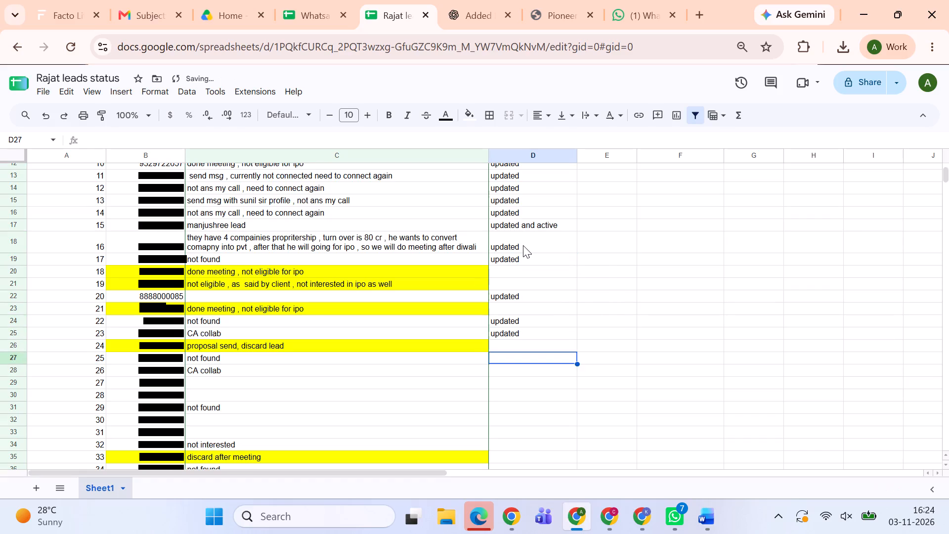
pyautogui.keyDown('ctrl'); pyautogui.click(523, 245); pyautogui.keyUp('ctrl')
pyautogui.hotkey('ctrl', 'v')
pyautogui.press('Down')
pyautogui.hotkey('ctrl', 'v')
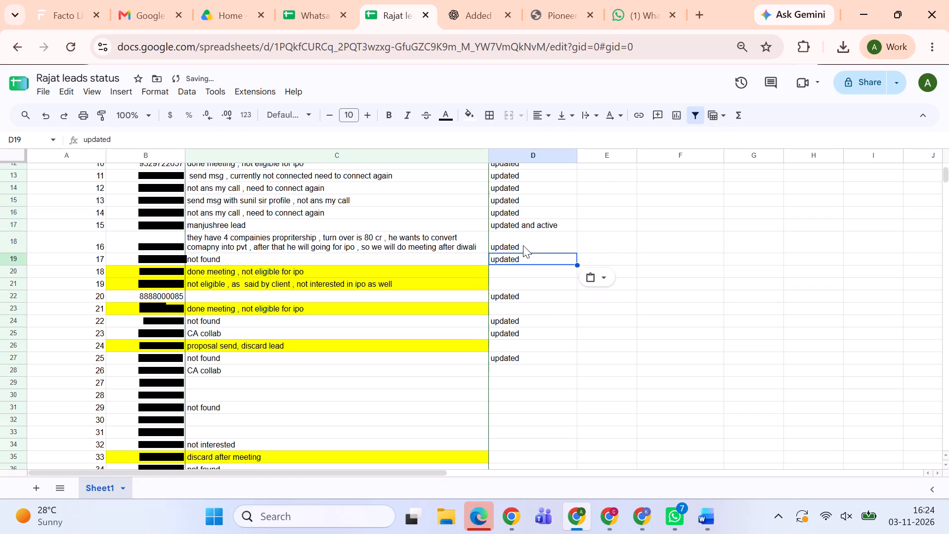
# Fill the "updated" status down from lead 25 through lead 32.
pyautogui.click(554, 365)
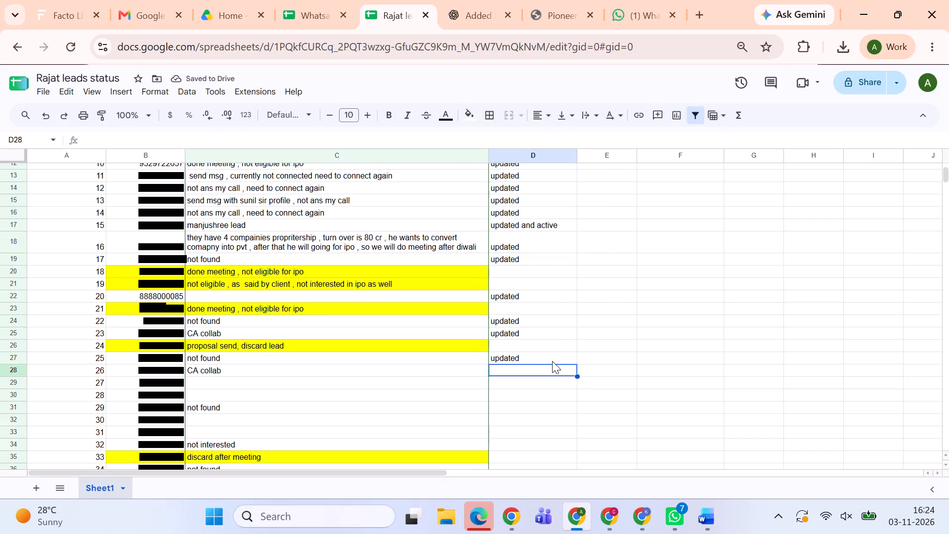
pyautogui.click(553, 359)
pyautogui.moveTo(574, 364); pyautogui.dragTo(546, 371)
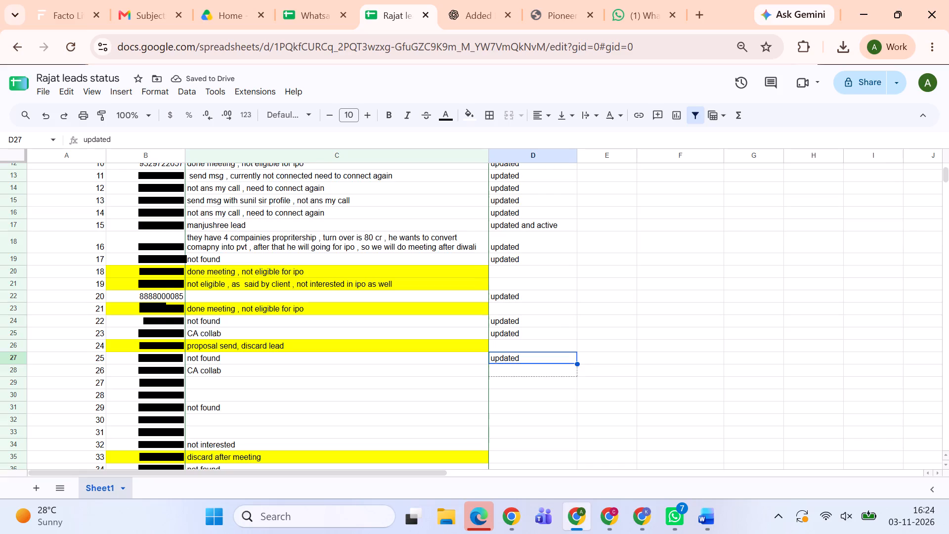
pyautogui.moveTo(546, 371); pyautogui.dragTo(551, 439)
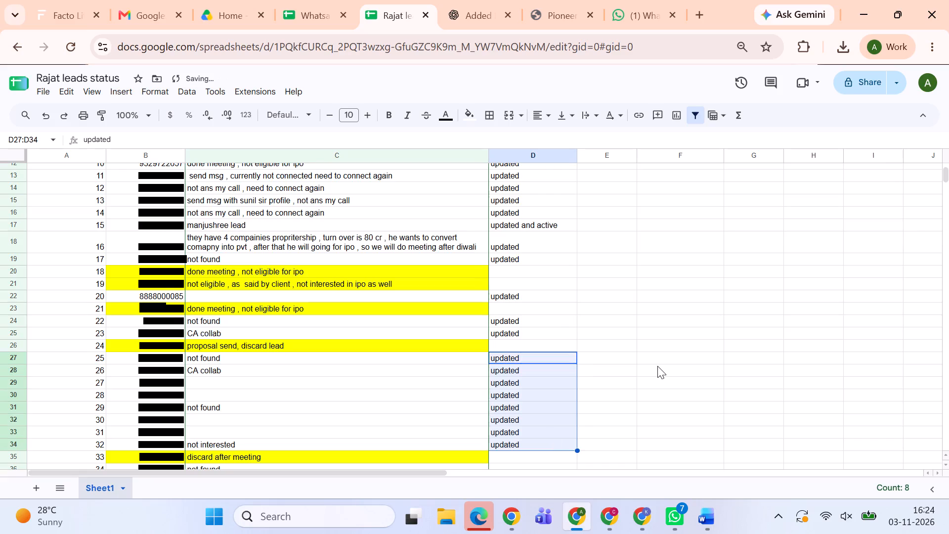
pyautogui.click(657, 366)
# Copy an existing "updated" status into the empty status cell of lead 34.
pyautogui.scroll(-2, 594, 372)
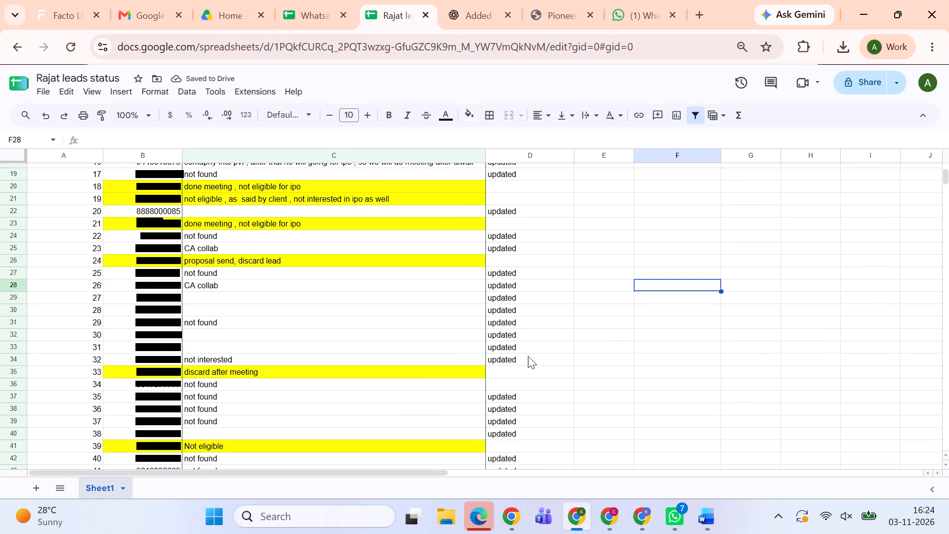
pyautogui.click(530, 354)
pyautogui.hotkey('ctrl', 'c')
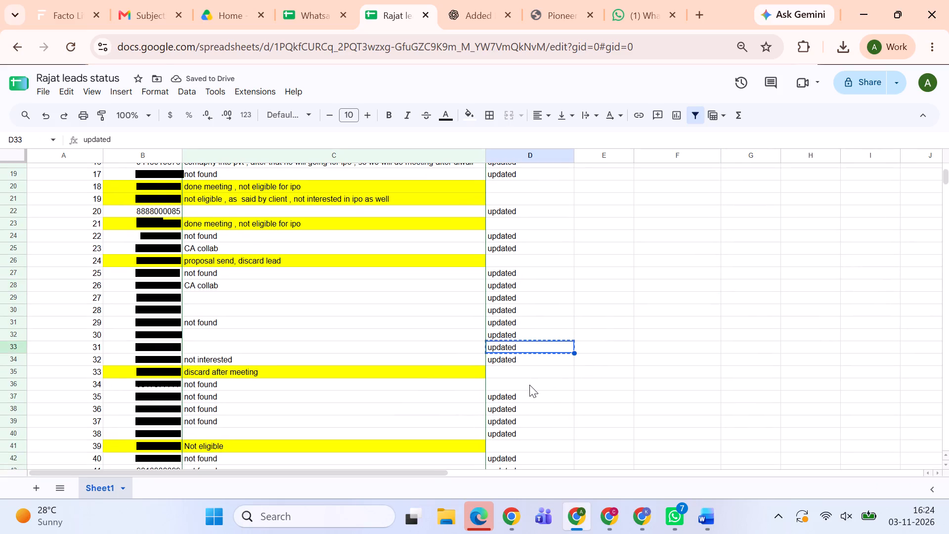
pyautogui.click(529, 385)
pyautogui.hotkey('ctrl', 'v')
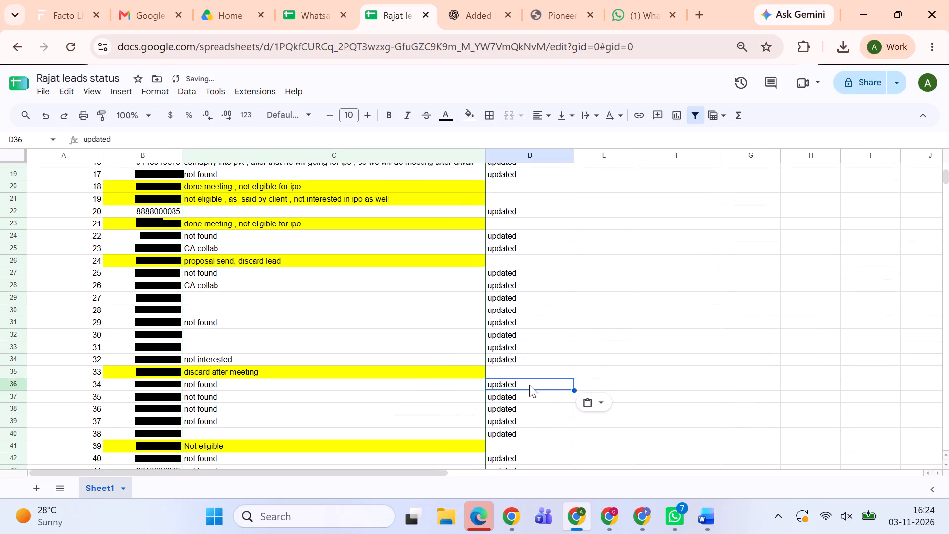
pyautogui.click(727, 350)
# Try blue and green fills on lead 17's entire row, and settle on the standard teal fill.
pyautogui.scroll(-2, 727, 350)
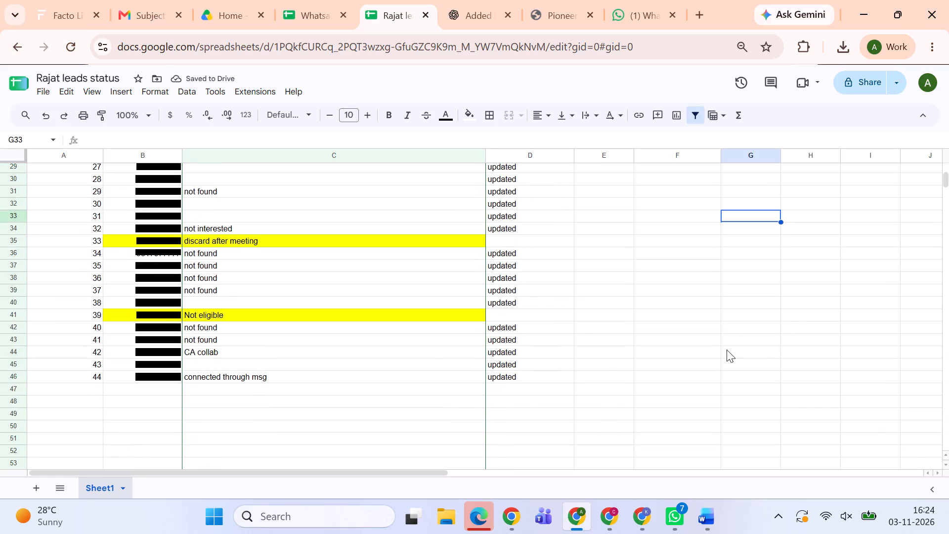
pyautogui.scroll(3, 727, 350)
pyautogui.hscroll(1, 727, 350)
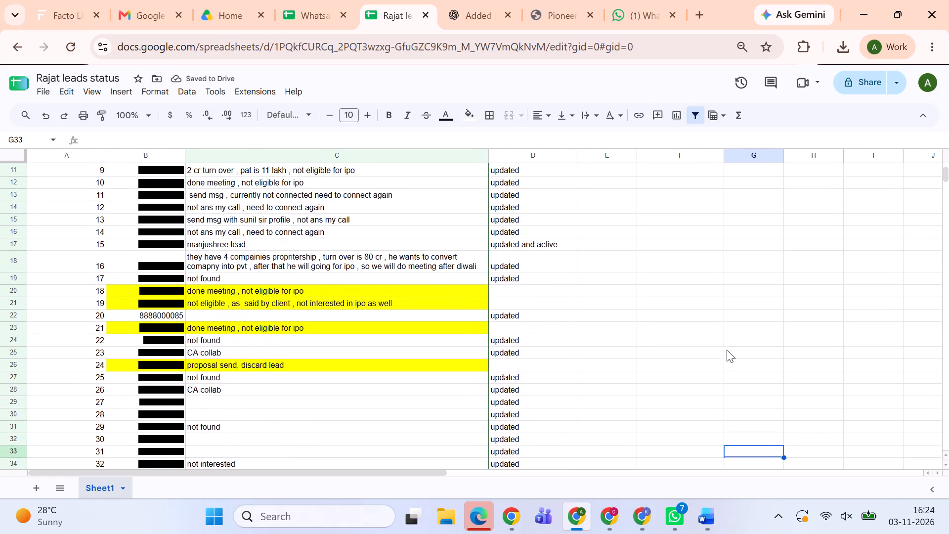
pyautogui.scroll(2, 756, 335)
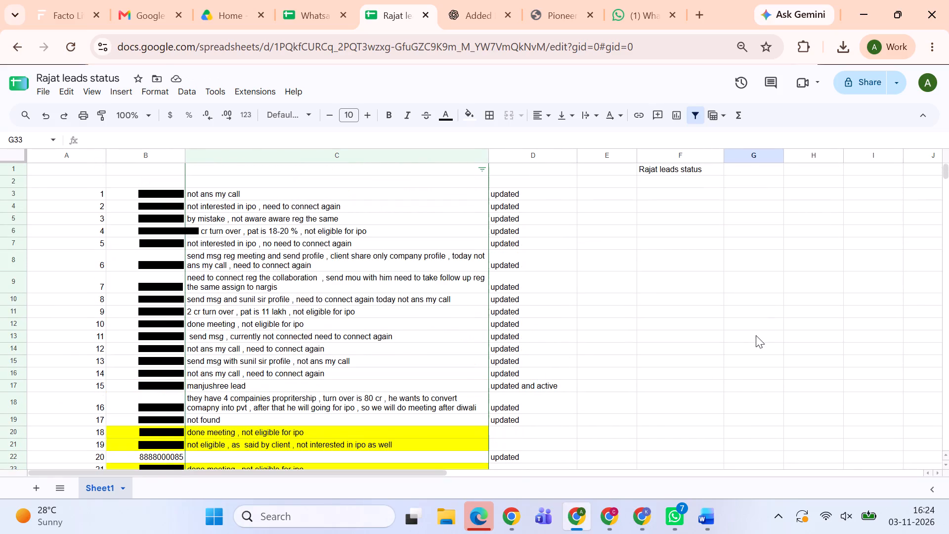
pyautogui.scroll(-4, 756, 335)
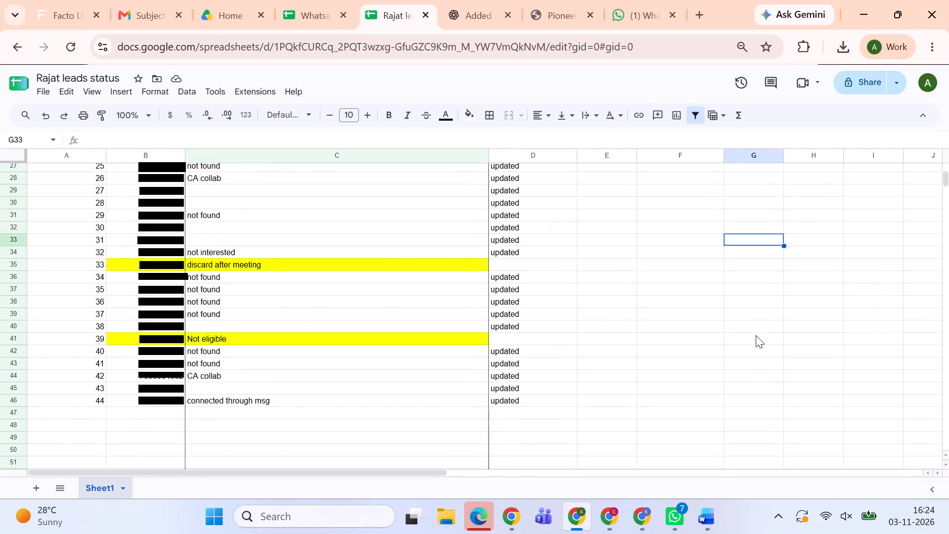
pyautogui.scroll(3, 756, 335)
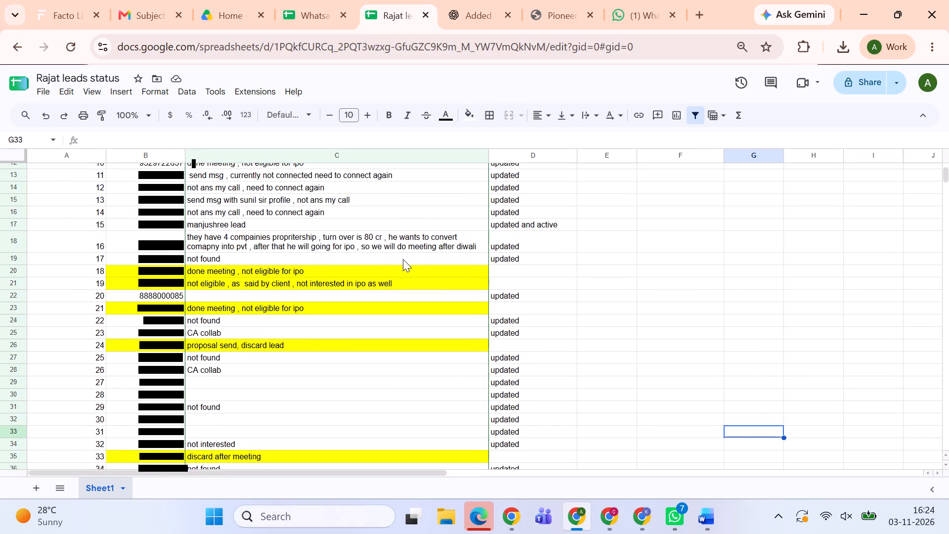
pyautogui.click(259, 262)
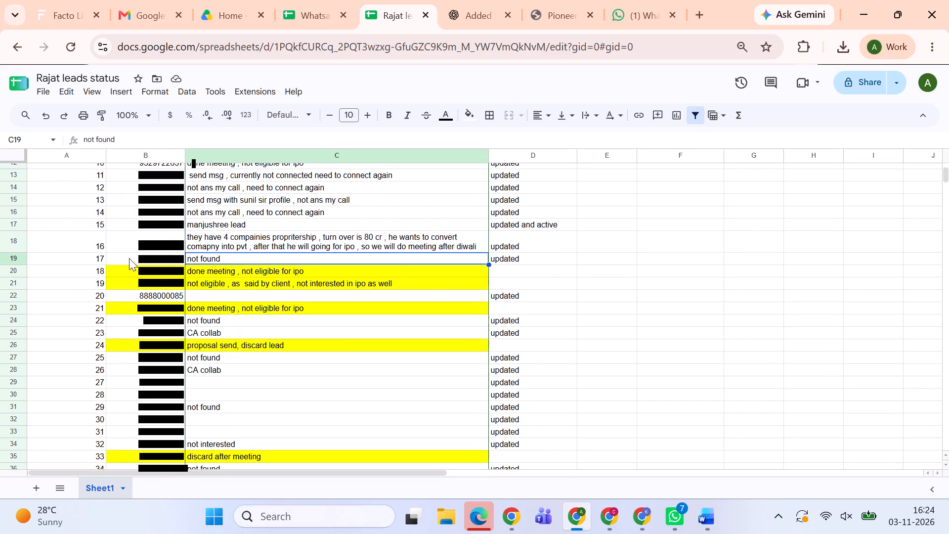
pyautogui.click(14, 256)
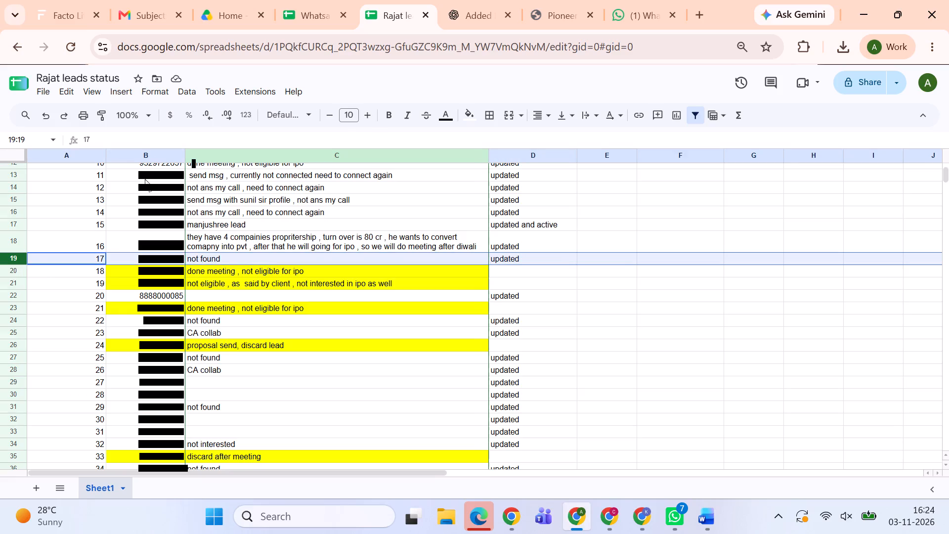
pyautogui.click(471, 119)
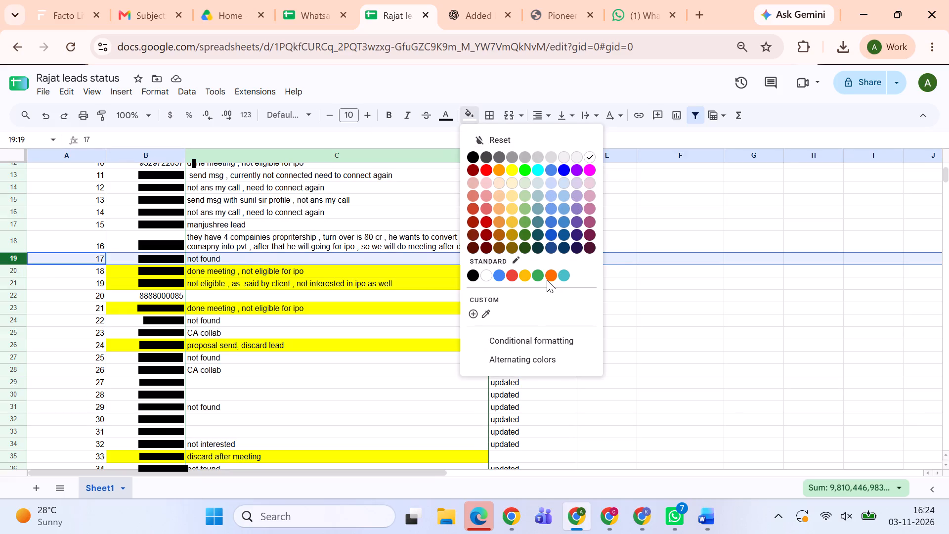
pyautogui.click(501, 270)
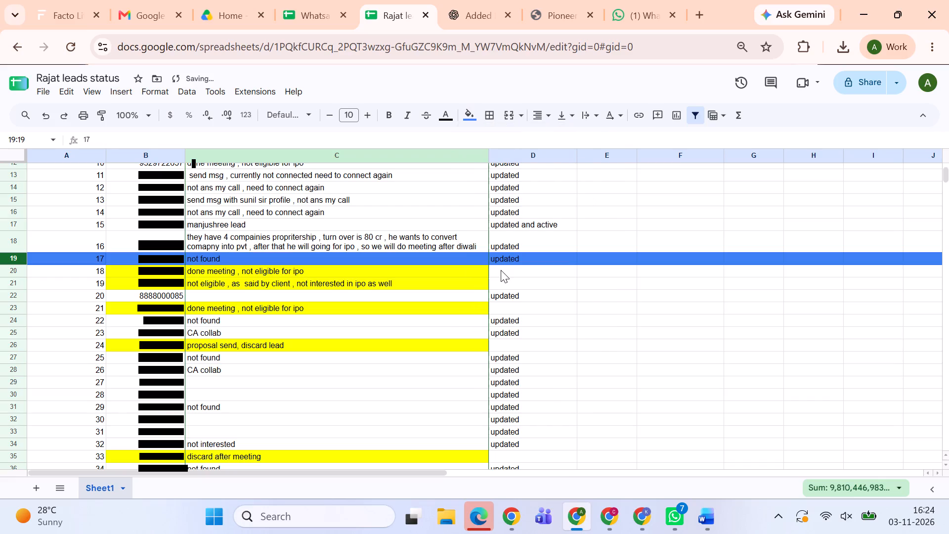
pyautogui.click(474, 112)
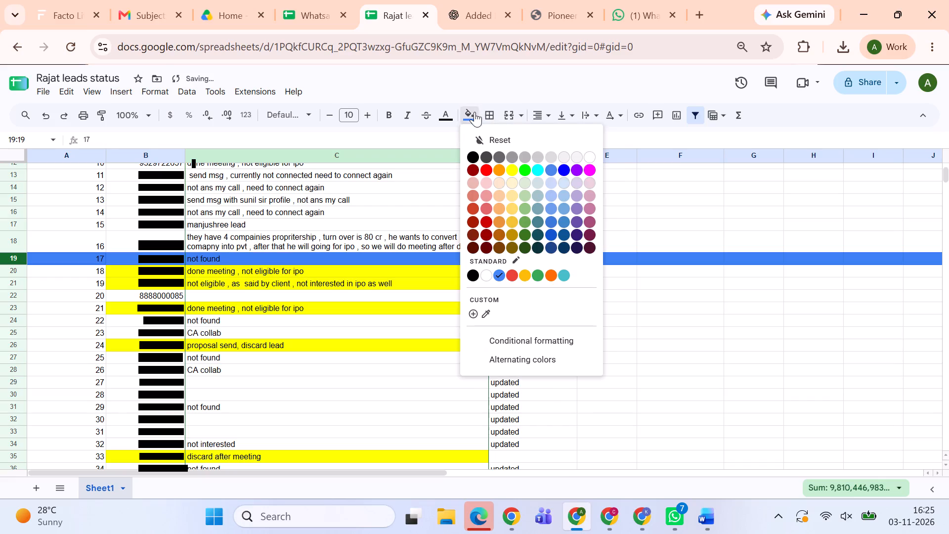
pyautogui.click(538, 272)
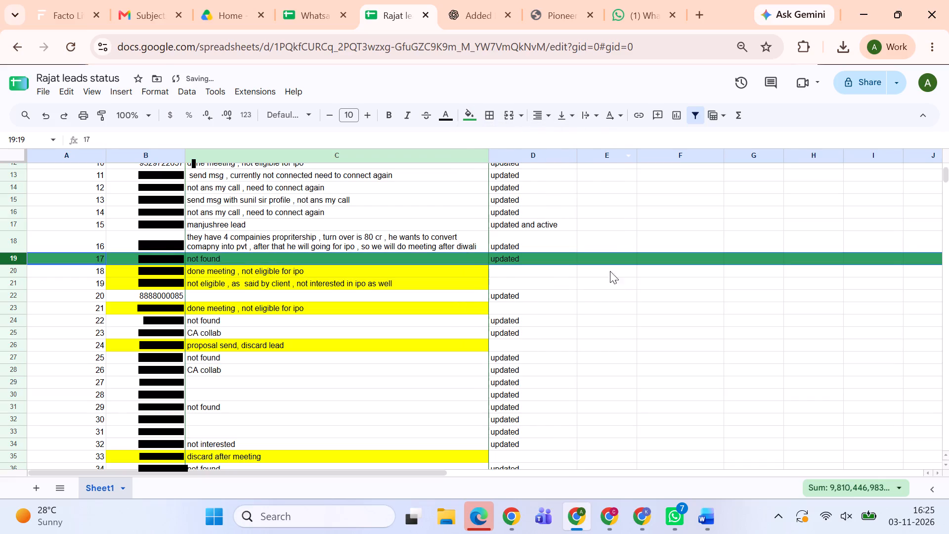
pyautogui.click(473, 118)
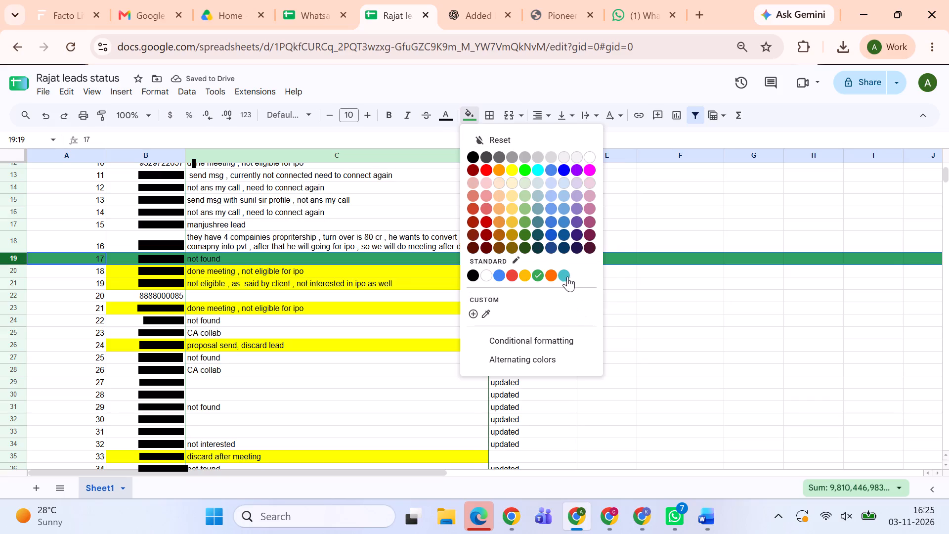
pyautogui.click(564, 274)
pyautogui.click(633, 314)
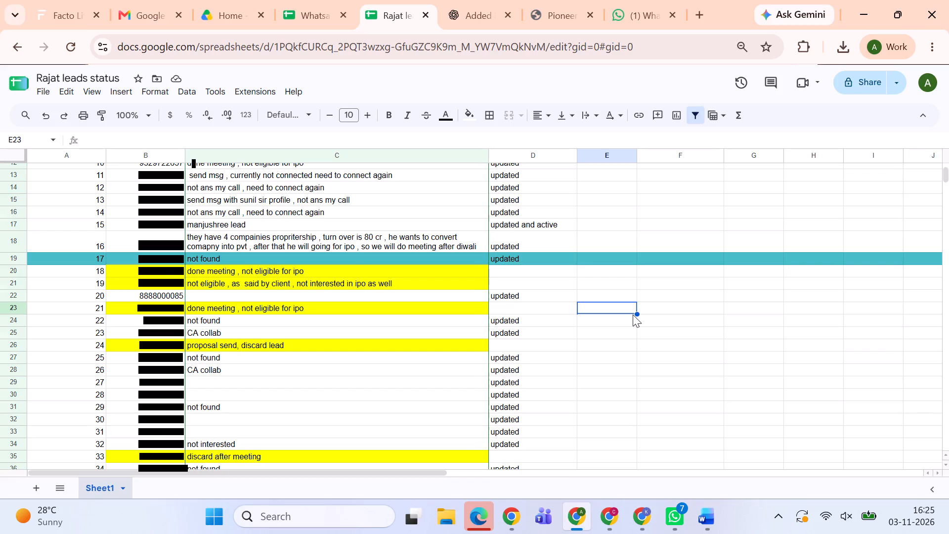
# Enter the column headers "sno", "number", "remarks" and "software status" in row 2 above the lead list.
pyautogui.scroll(6, 633, 314)
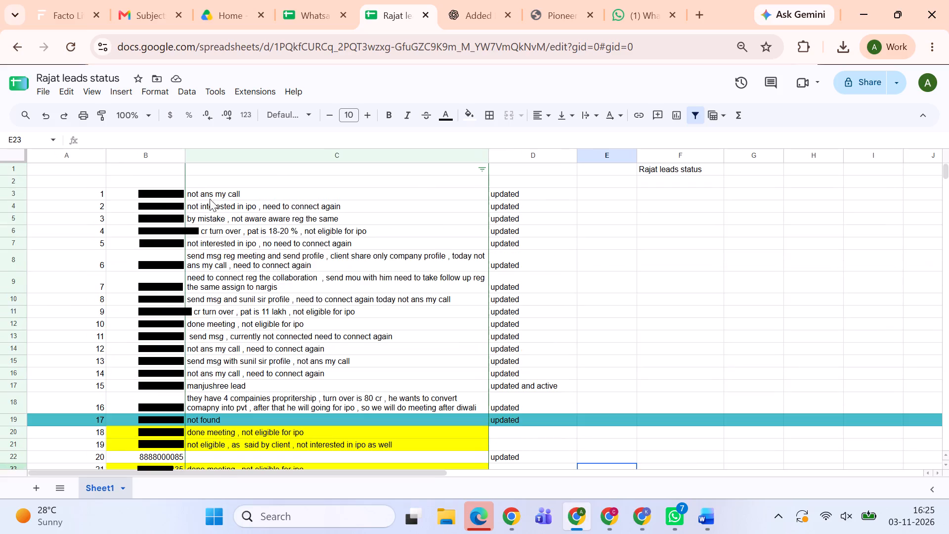
pyautogui.click(73, 163)
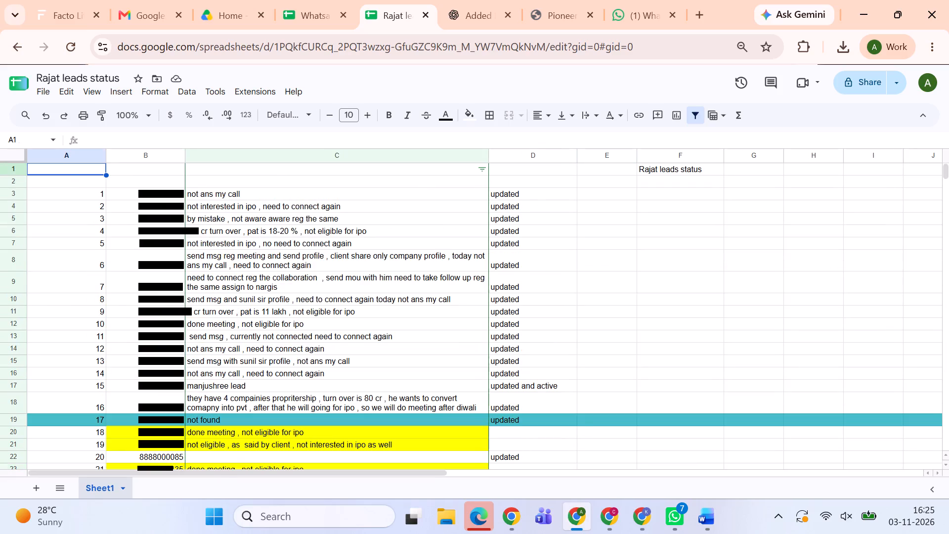
pyautogui.press('Down')
pyautogui.write('sno')
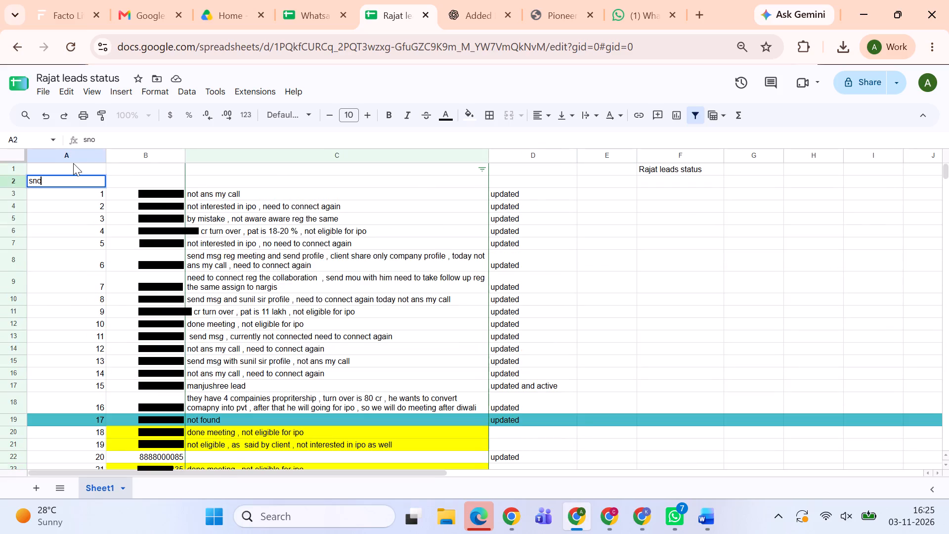
pyautogui.press('Right')
pyautogui.write('number')
pyautogui.press('Right')
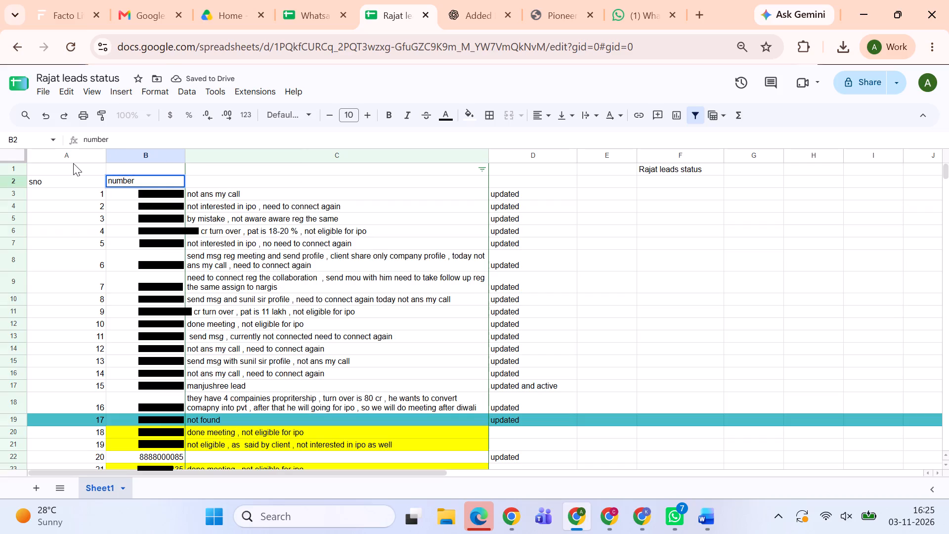
pyautogui.press('u')
pyautogui.press('BackSpace')
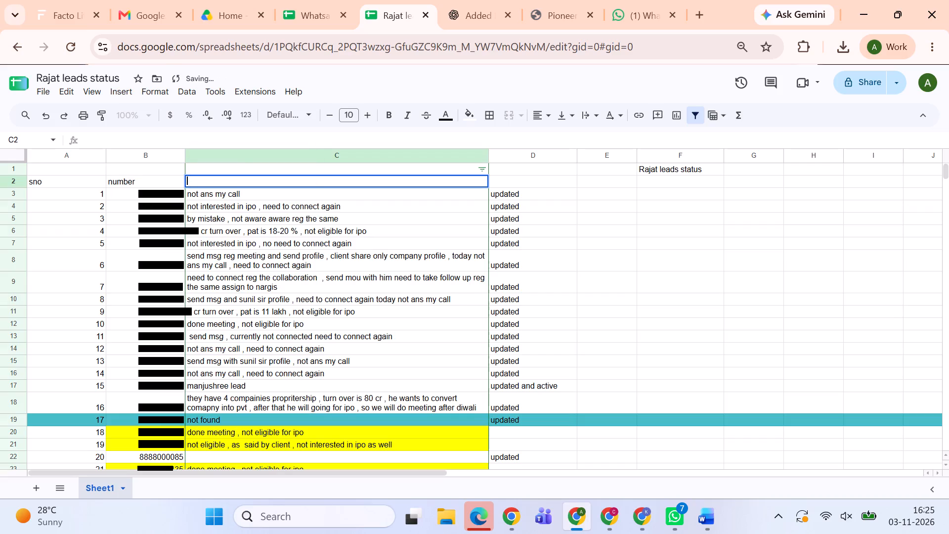
pyautogui.write('remarks')
pyautogui.press('Right')
pyautogui.write('software')
pyautogui.press('space')
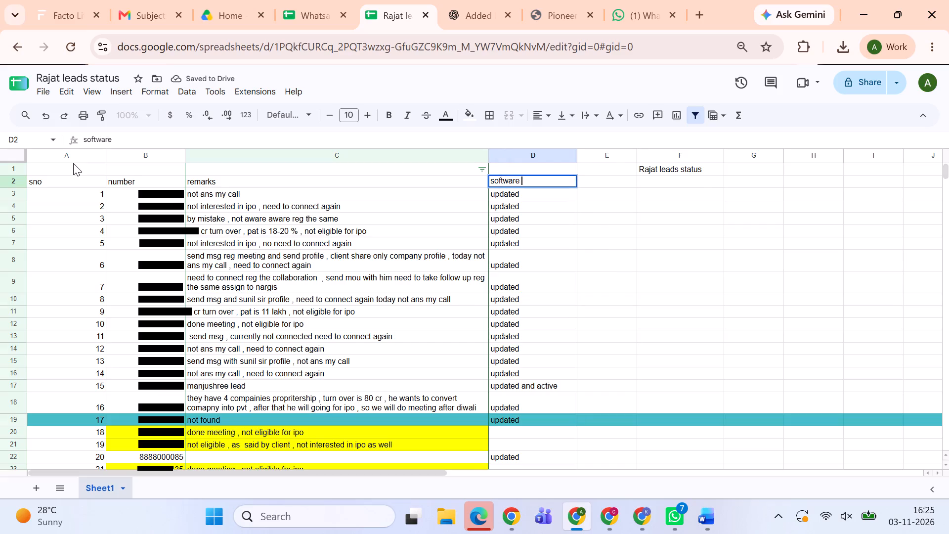
pyautogui.write('status')
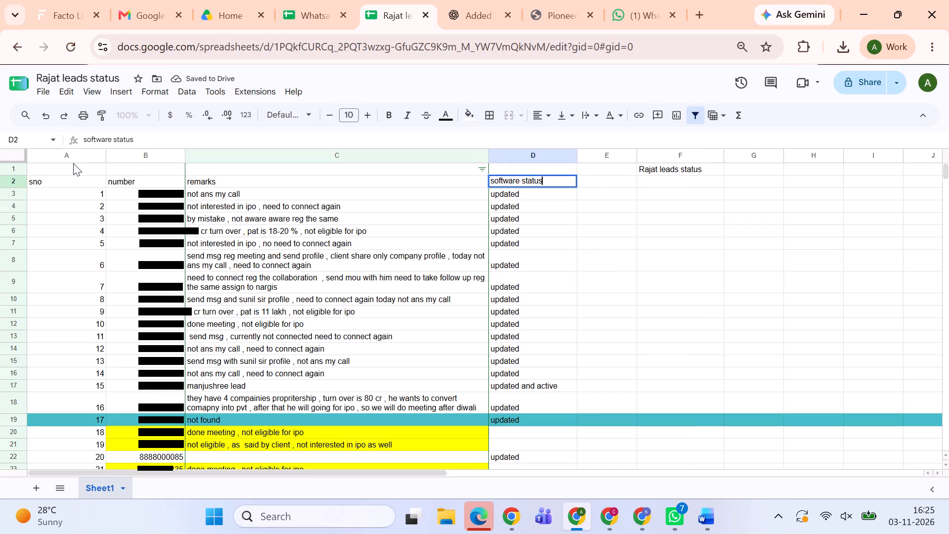
pyautogui.press('Return')
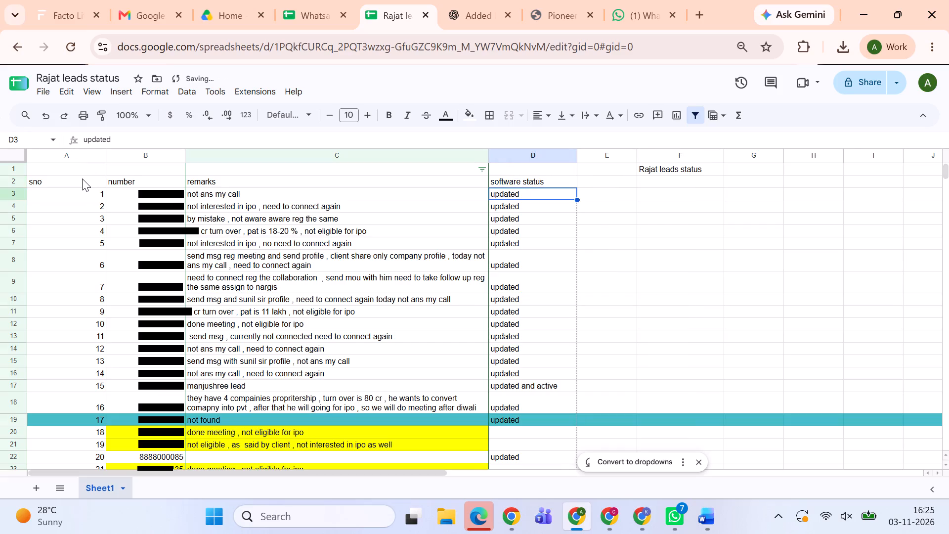
# Format the four column headers in row 2, from "sno" to "software status", as bold at font size 11.
pyautogui.click(82, 178)
pyautogui.hotkey('shift', 'Right')
pyautogui.hotkey('shift', 'Right')
pyautogui.hotkey('shift', 'Right')
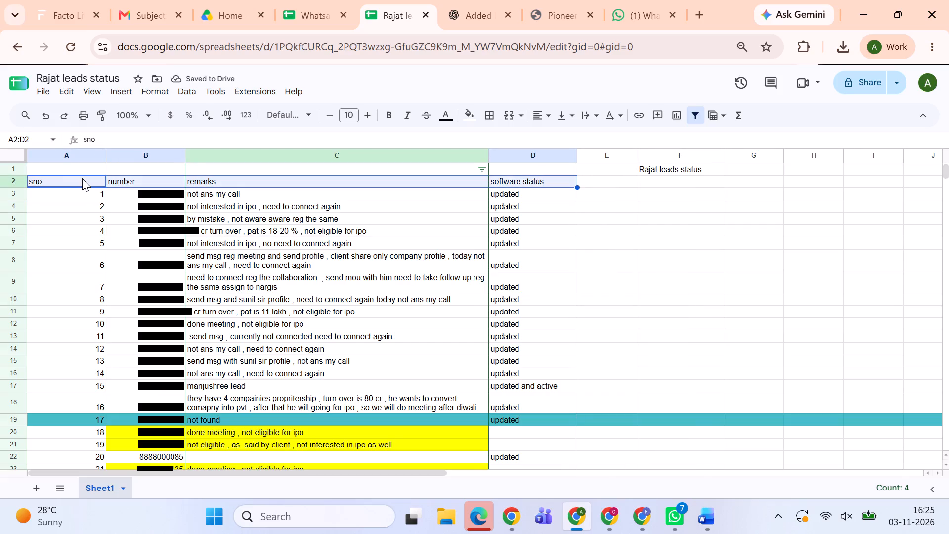
pyautogui.click(365, 114)
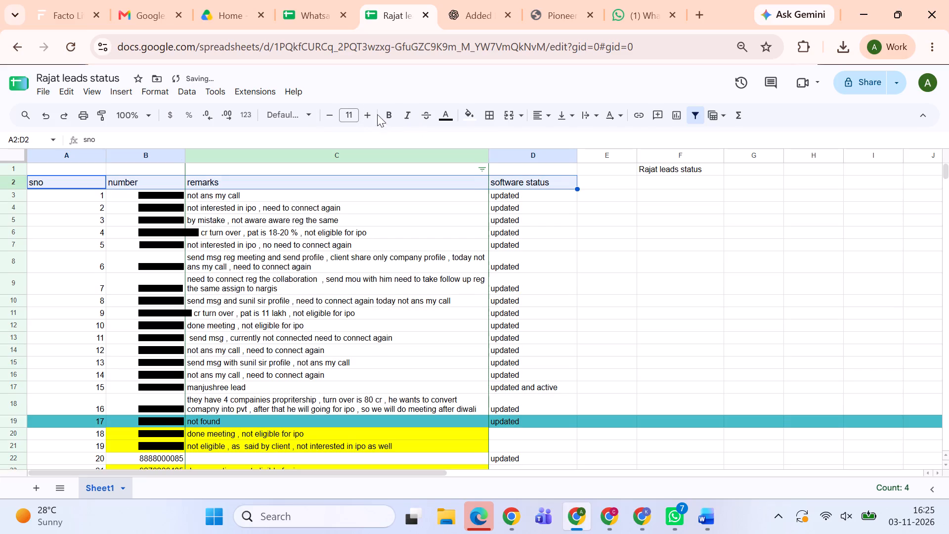
pyautogui.click(383, 113)
pyautogui.click(771, 380)
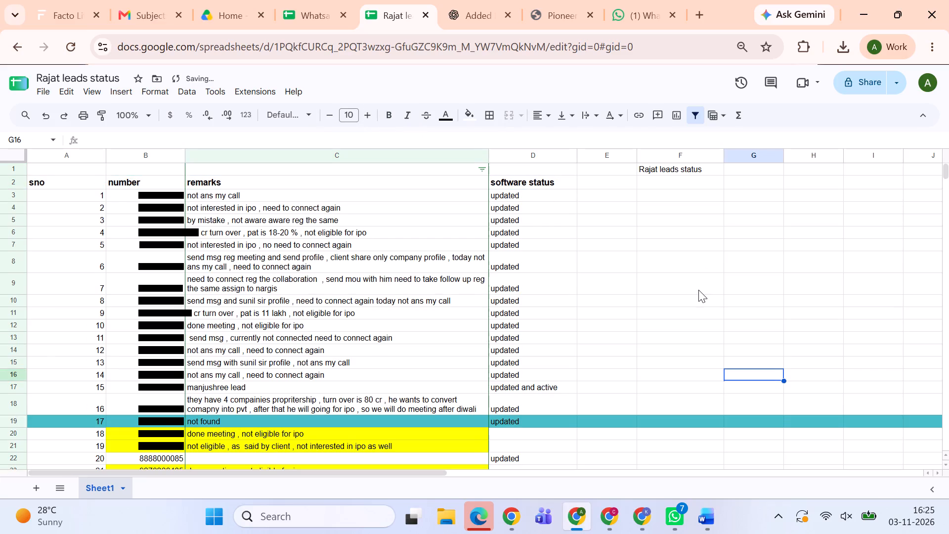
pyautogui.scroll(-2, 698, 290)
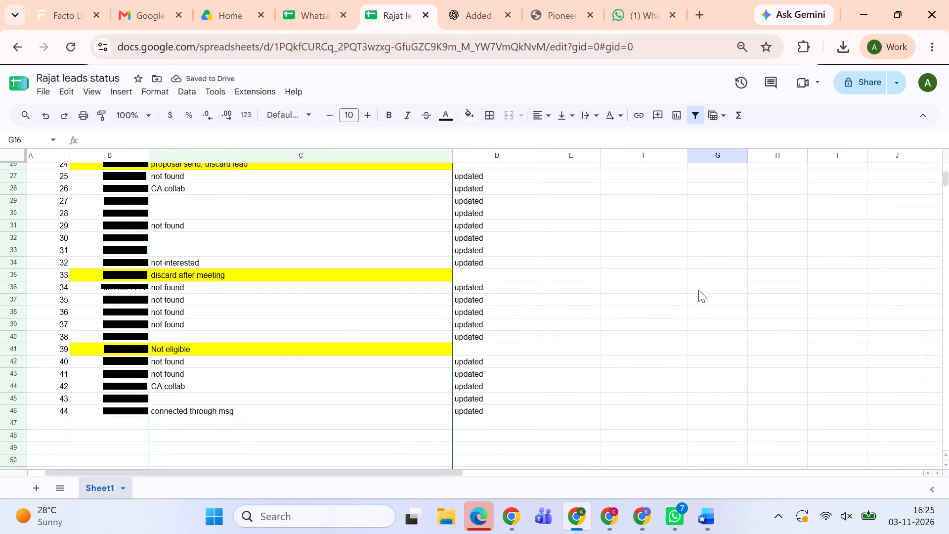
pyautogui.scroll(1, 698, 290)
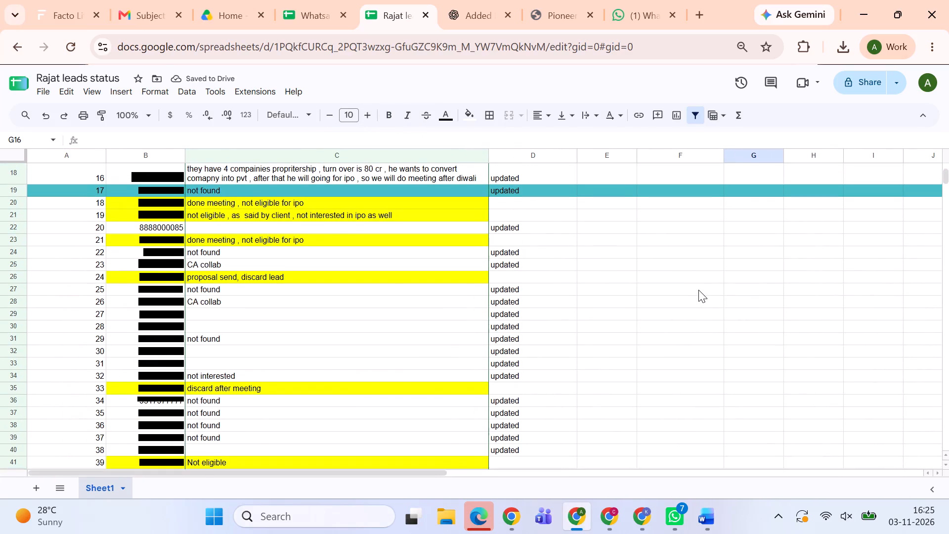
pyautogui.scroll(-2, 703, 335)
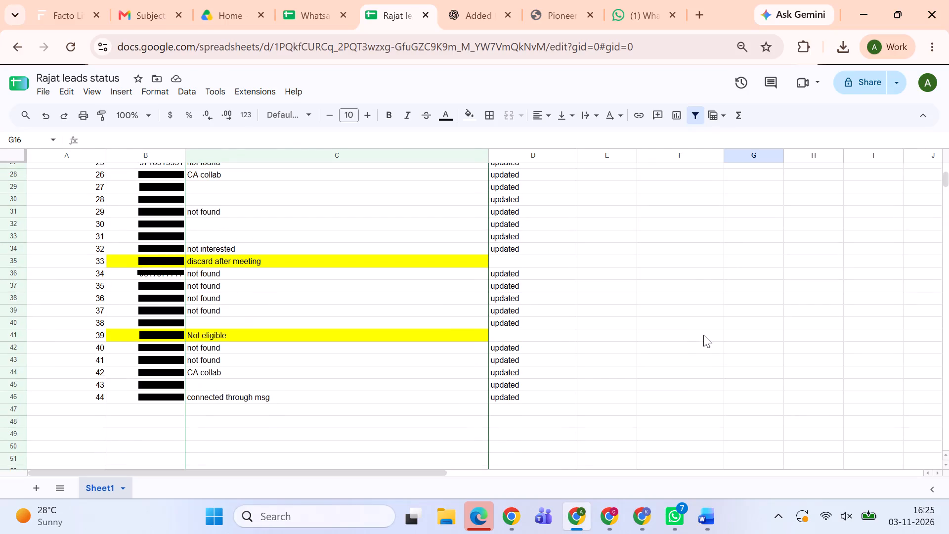